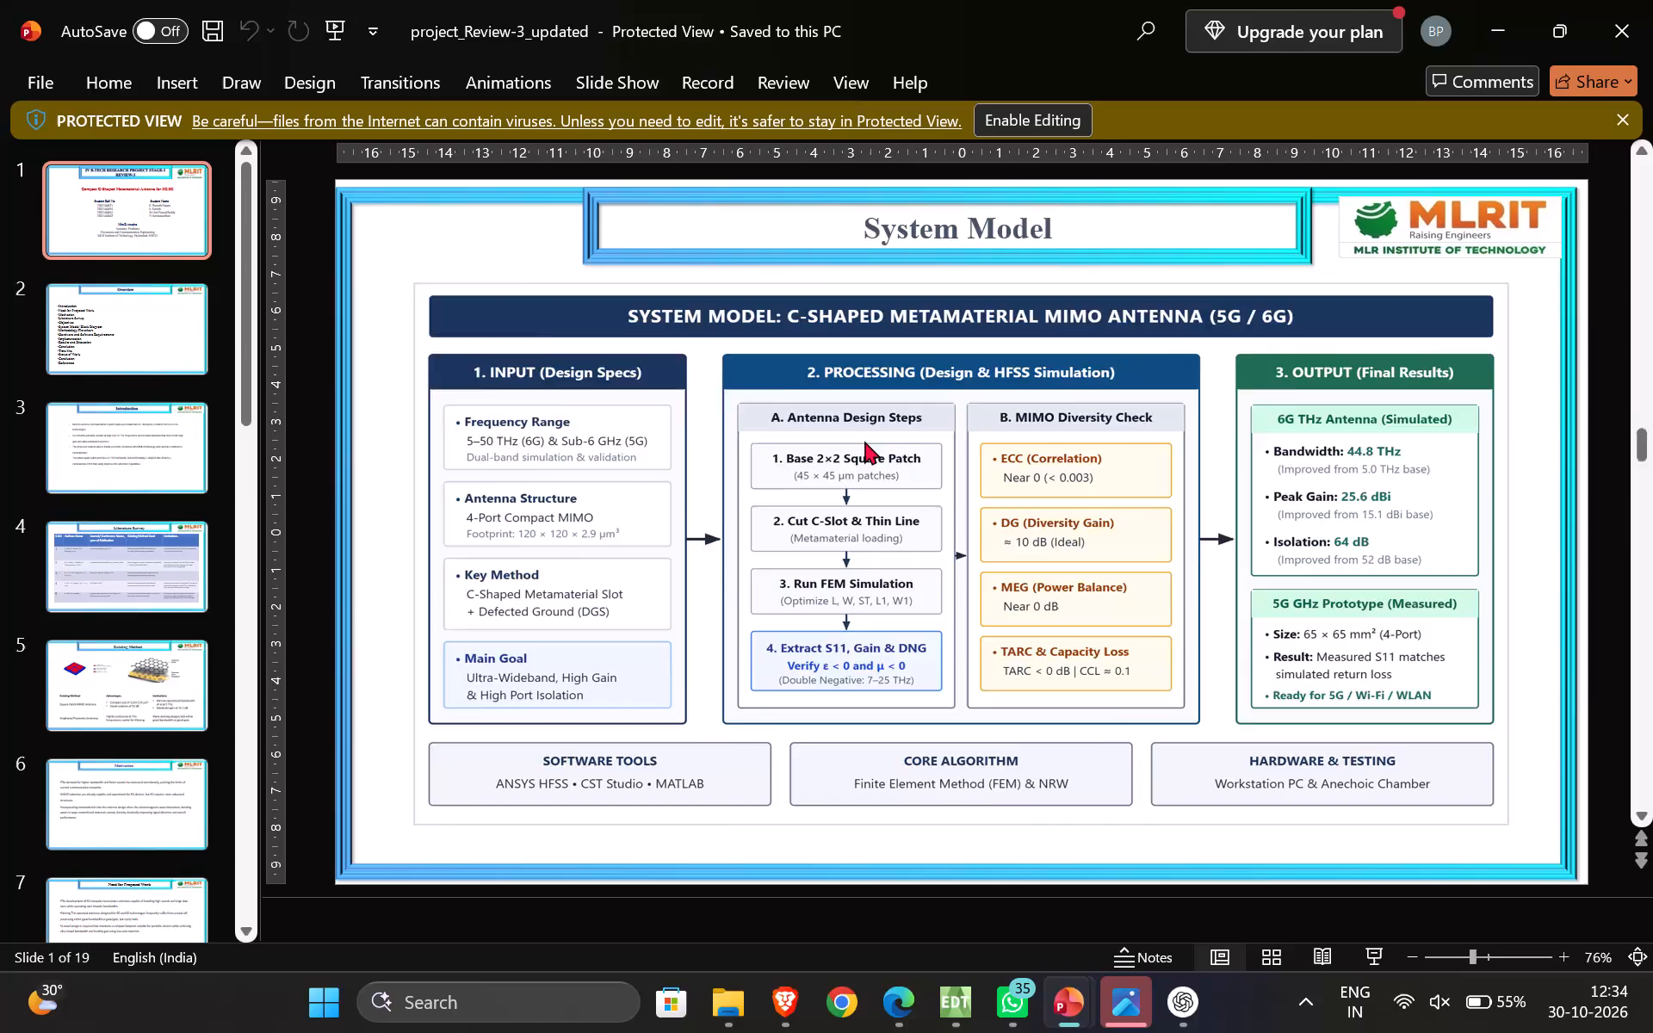
# Look through the antenna project presentation's slides, including the objectives, system model, implementation, results, status of work and demo video requirements.
pyautogui.scroll(-10, 864, 441)
pyautogui.scroll(6, 864, 441)
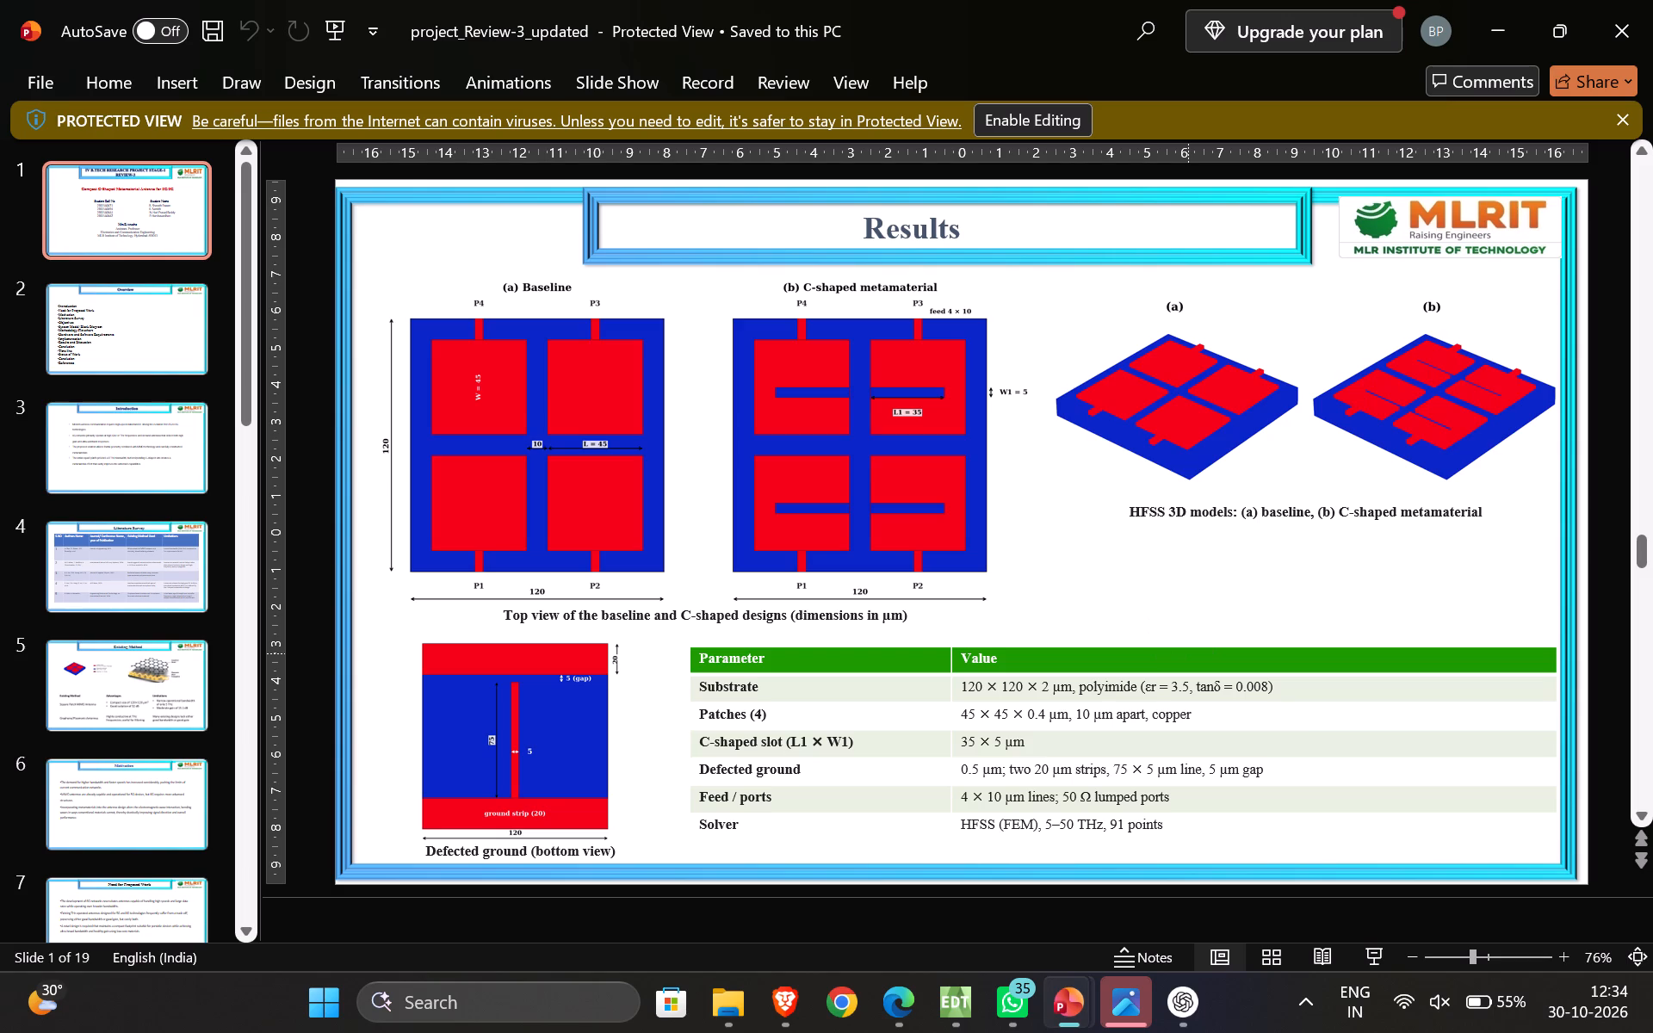
pyautogui.scroll(2, 1188, 653)
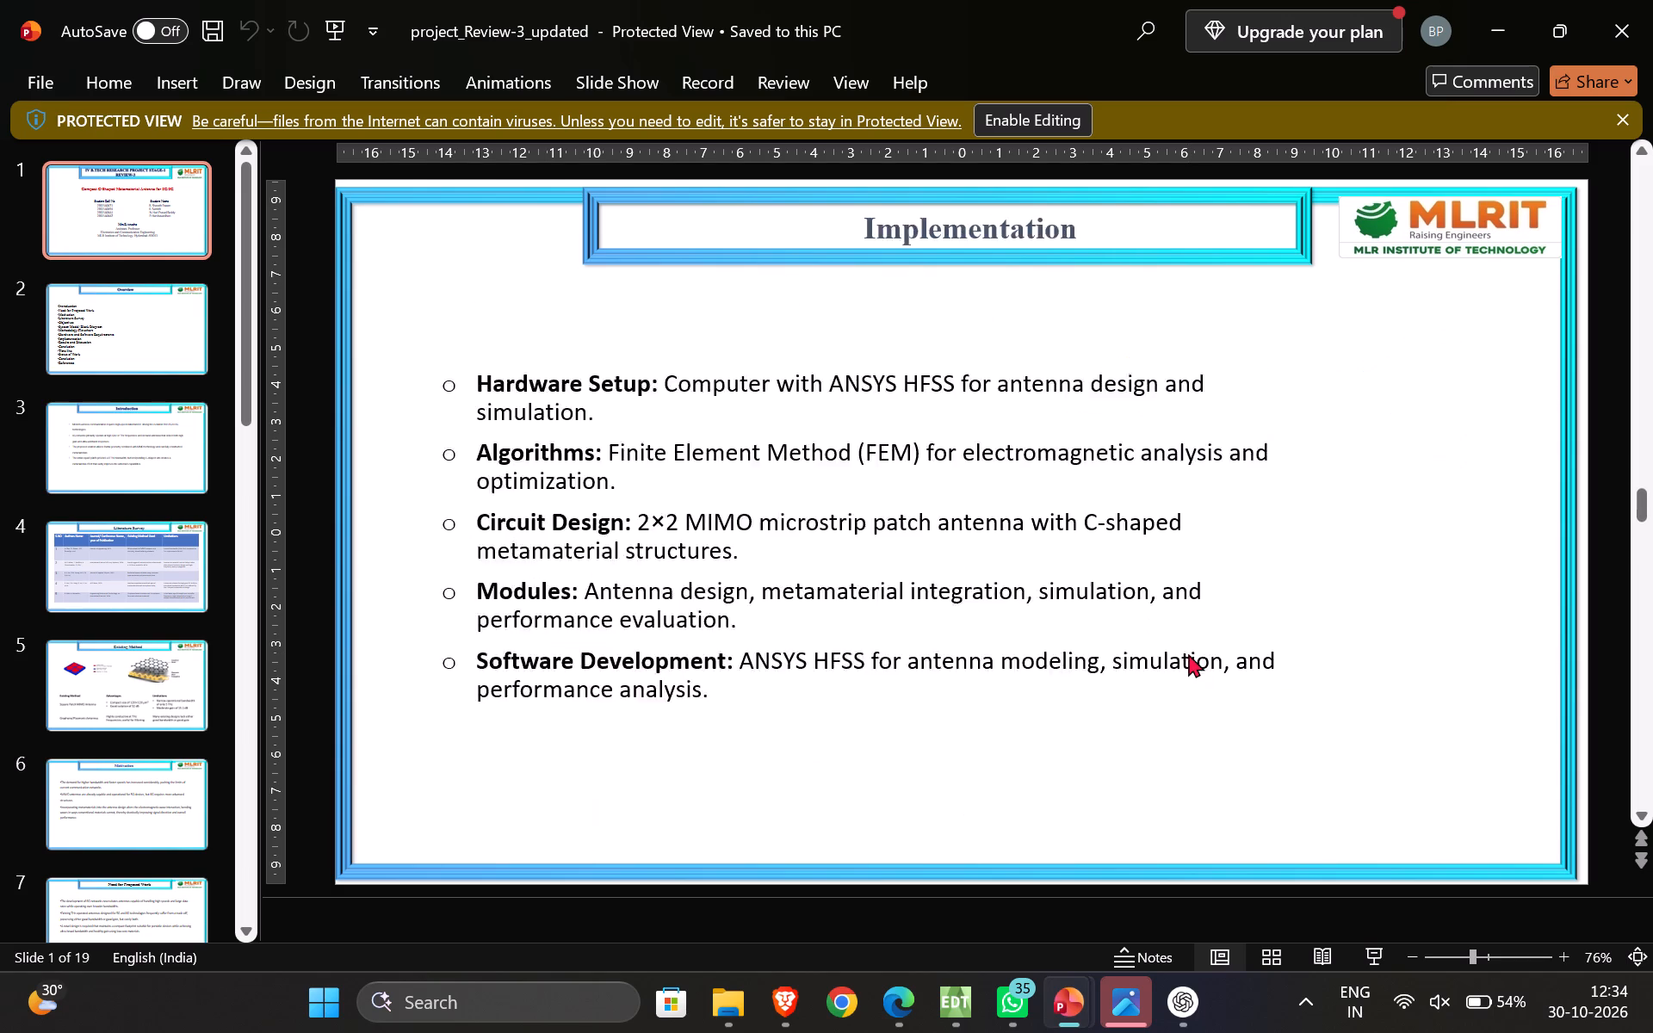
pyautogui.scroll(2, 1188, 653)
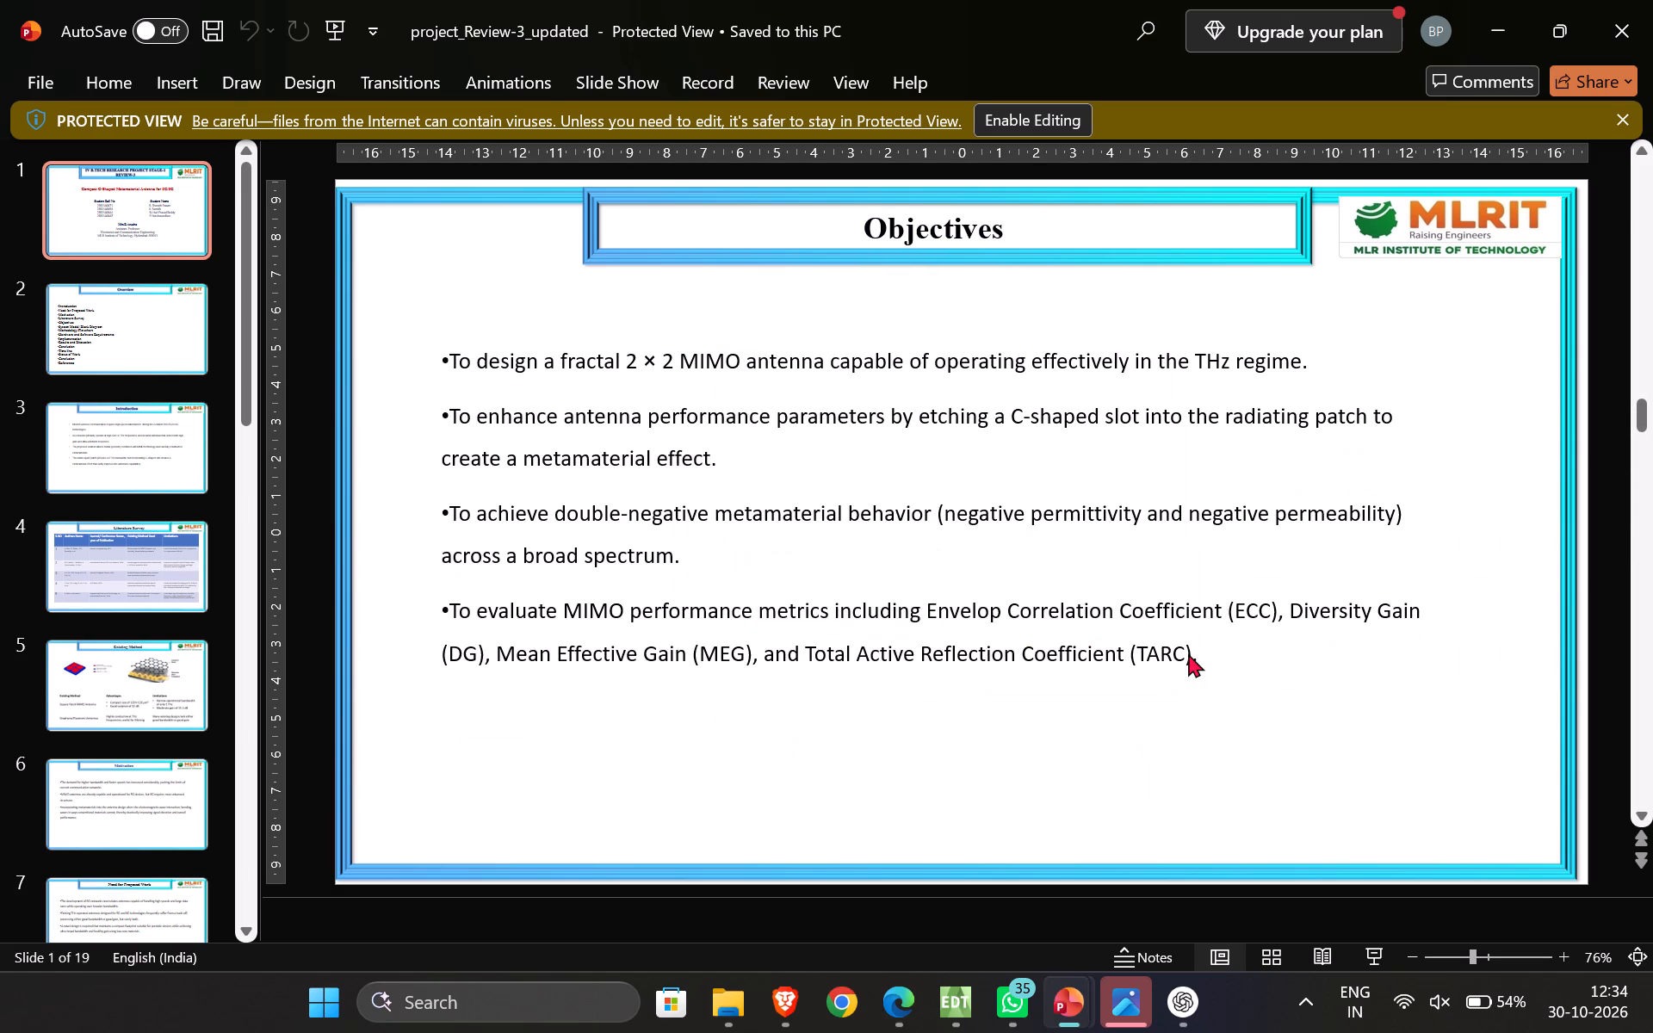
pyautogui.scroll(-8, 1188, 653)
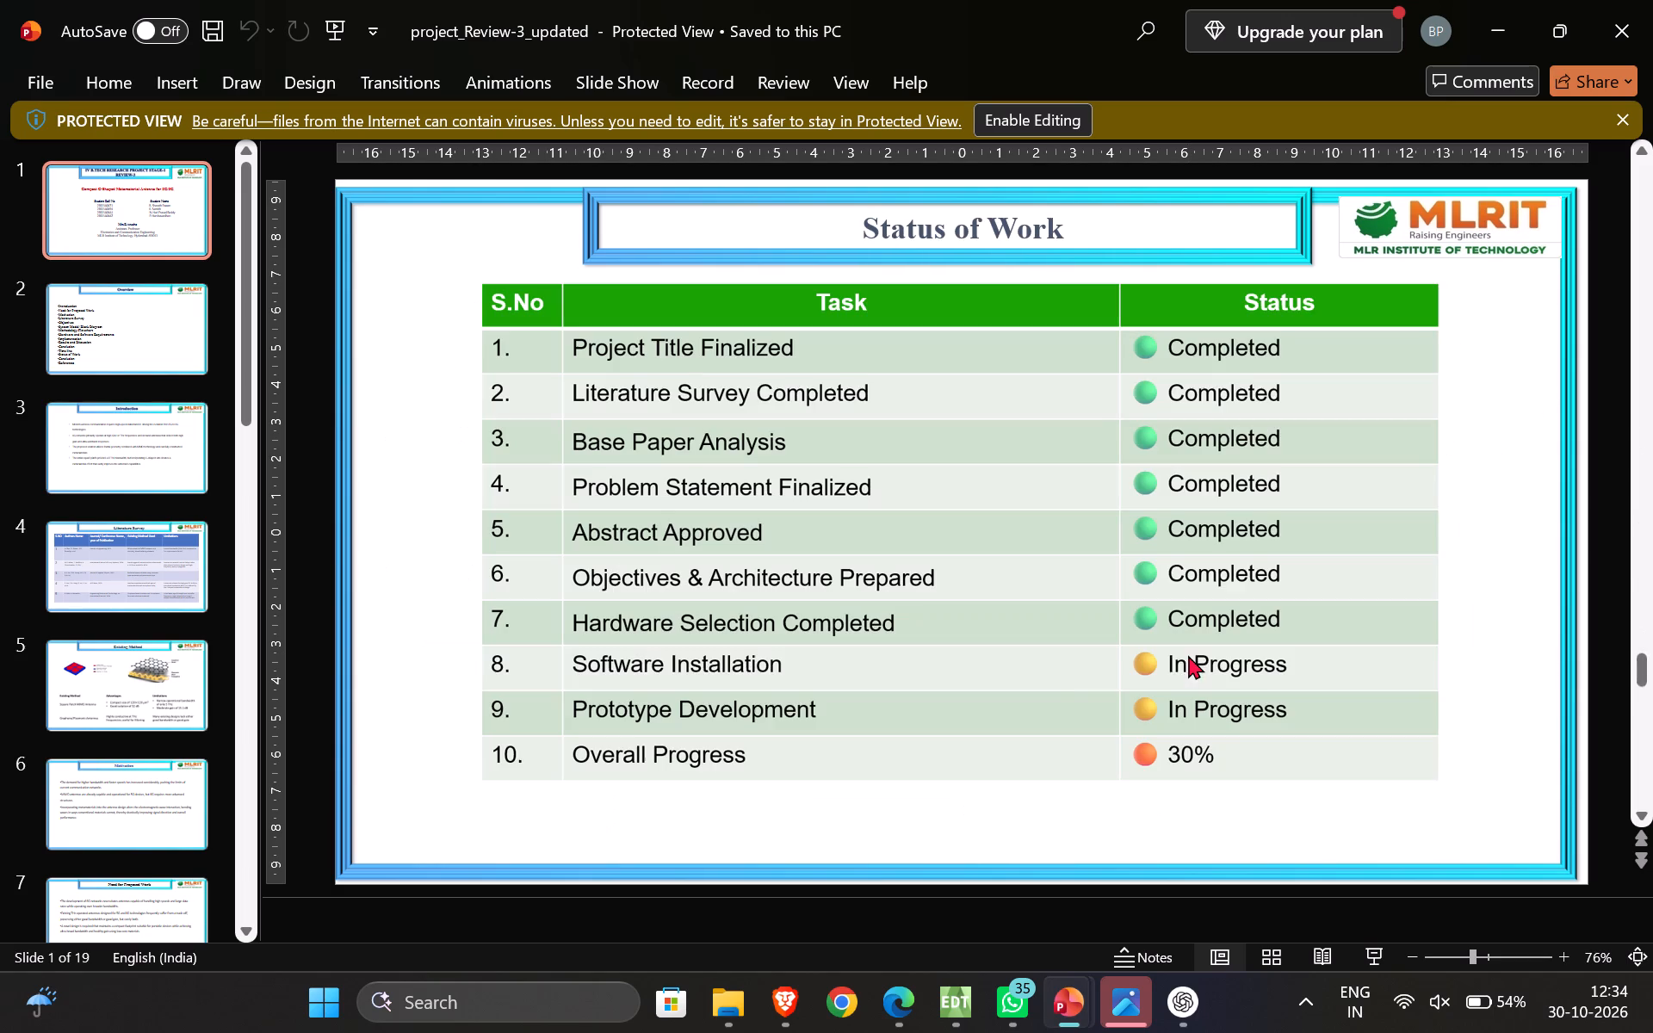
pyautogui.scroll(4, 940, 630)
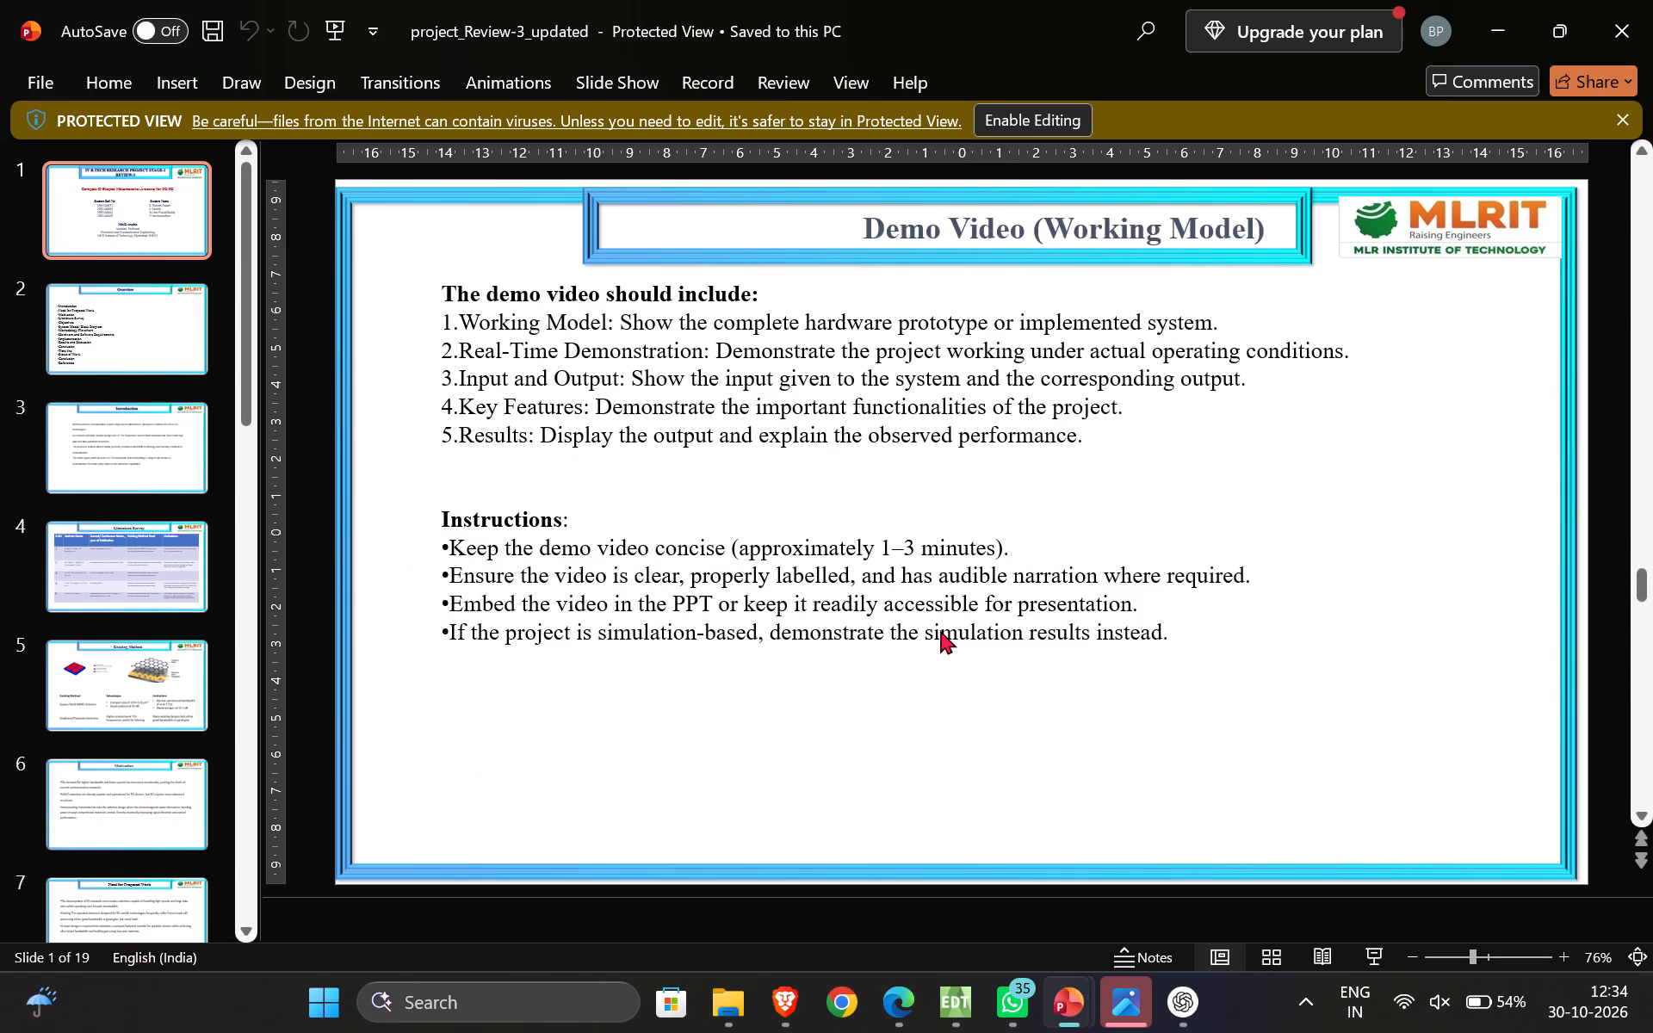
pyautogui.scroll(2, 940, 630)
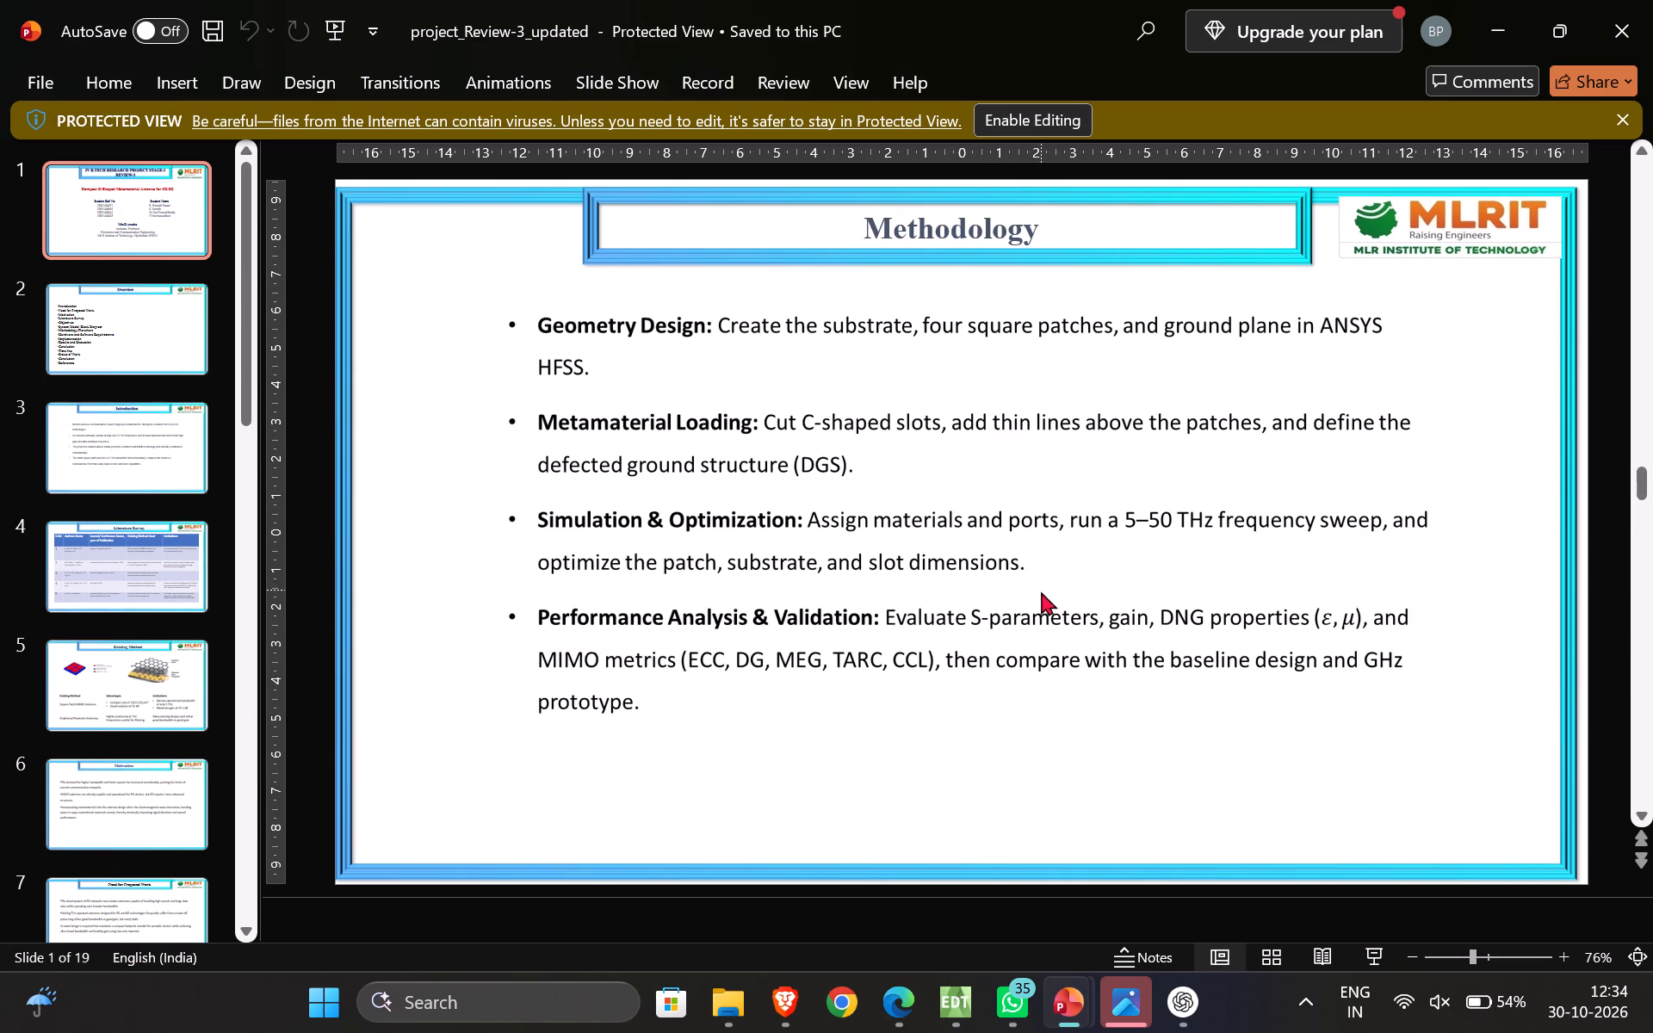
pyautogui.scroll(-2, 1040, 596)
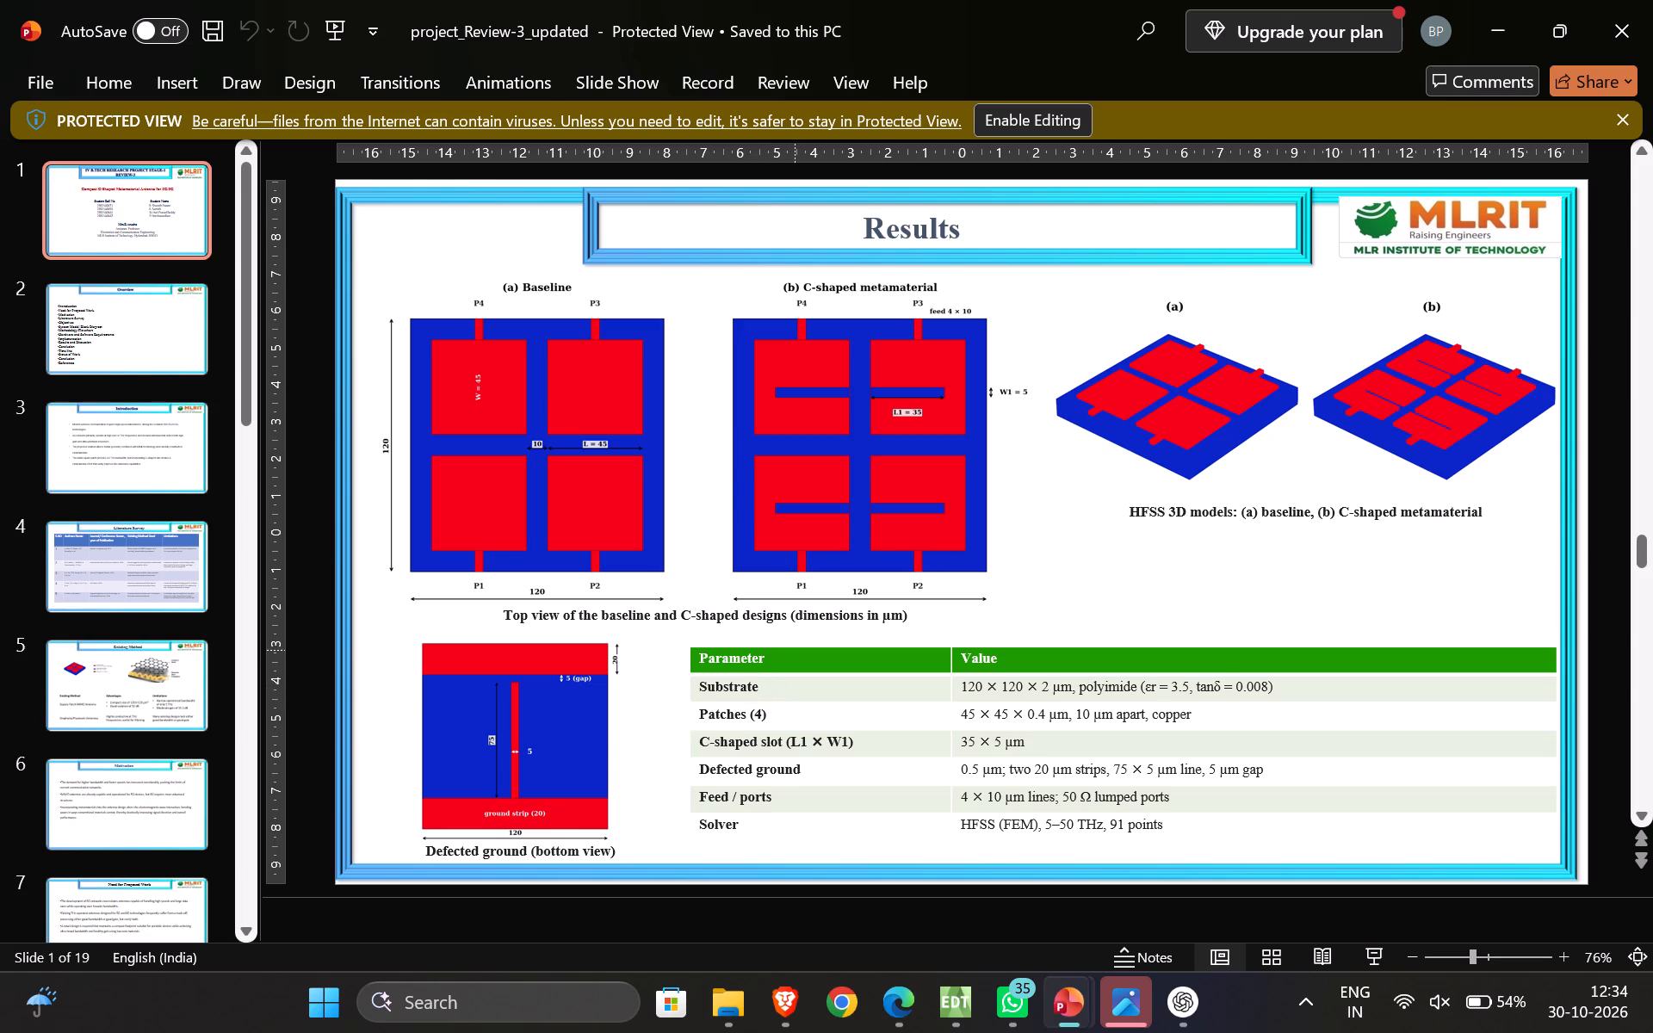
pyautogui.scroll(4, 795, 650)
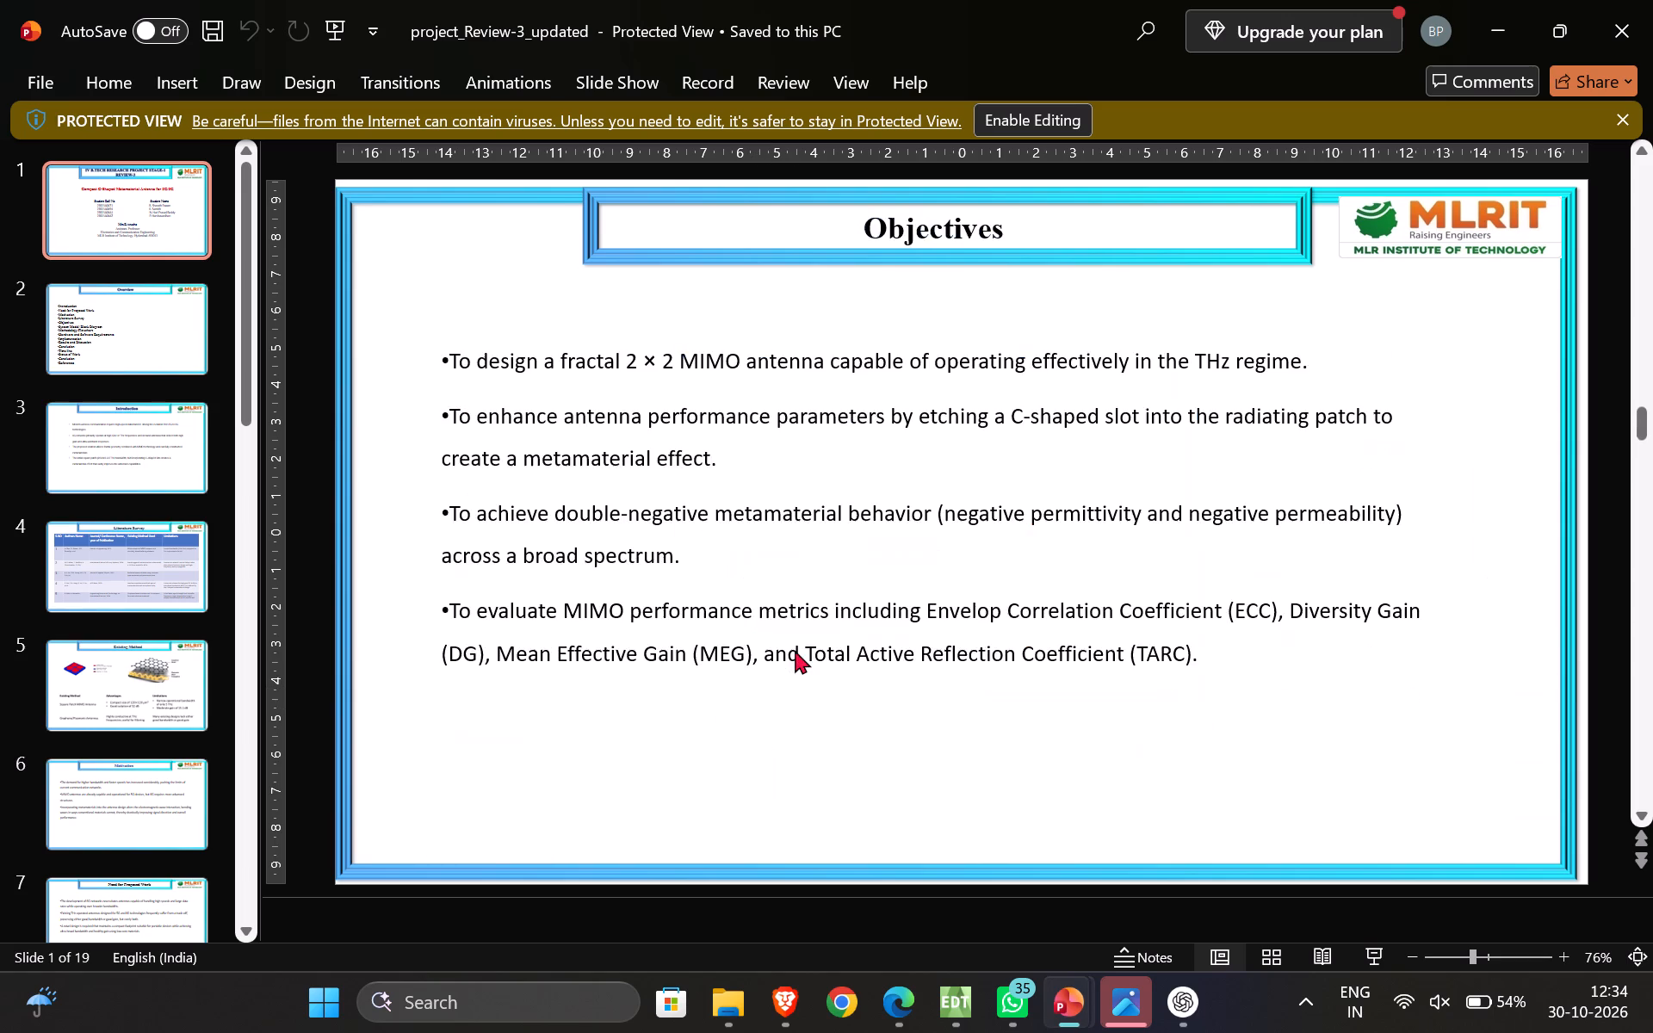
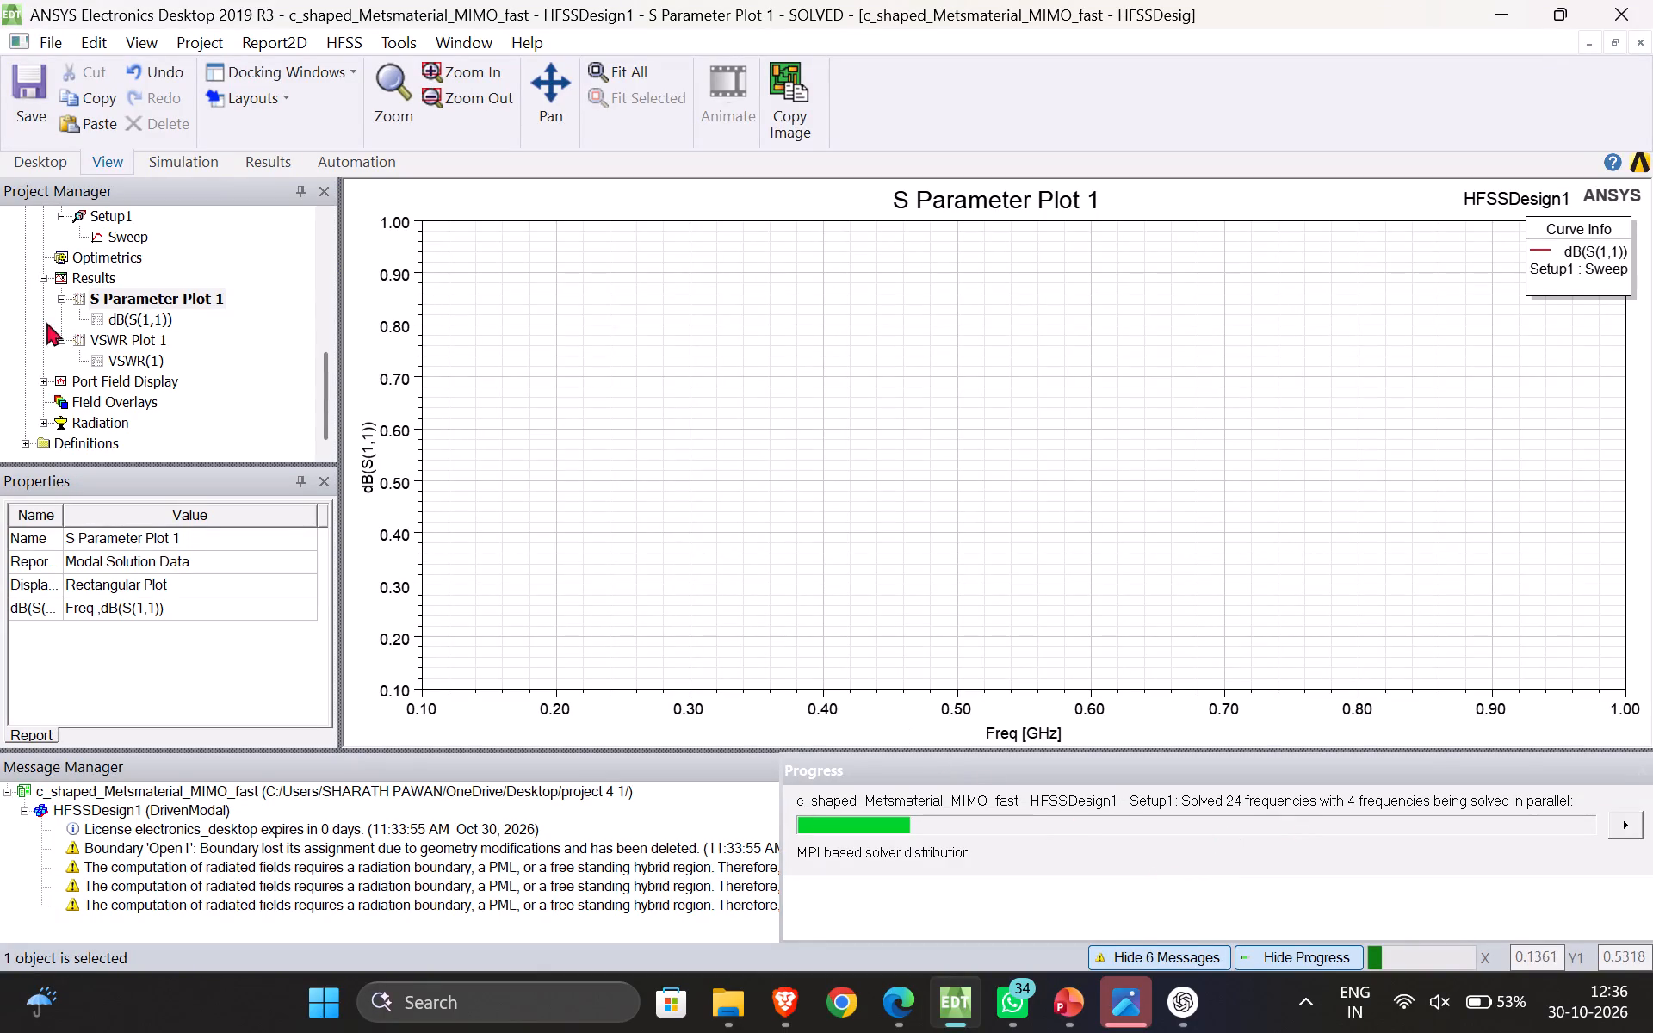
# Switch from the HFSS plot to the Batch-22 presentation in PowerPoint to view the System Model slide.
pyautogui.click(1068, 1005)
pyautogui.click(870, 871)
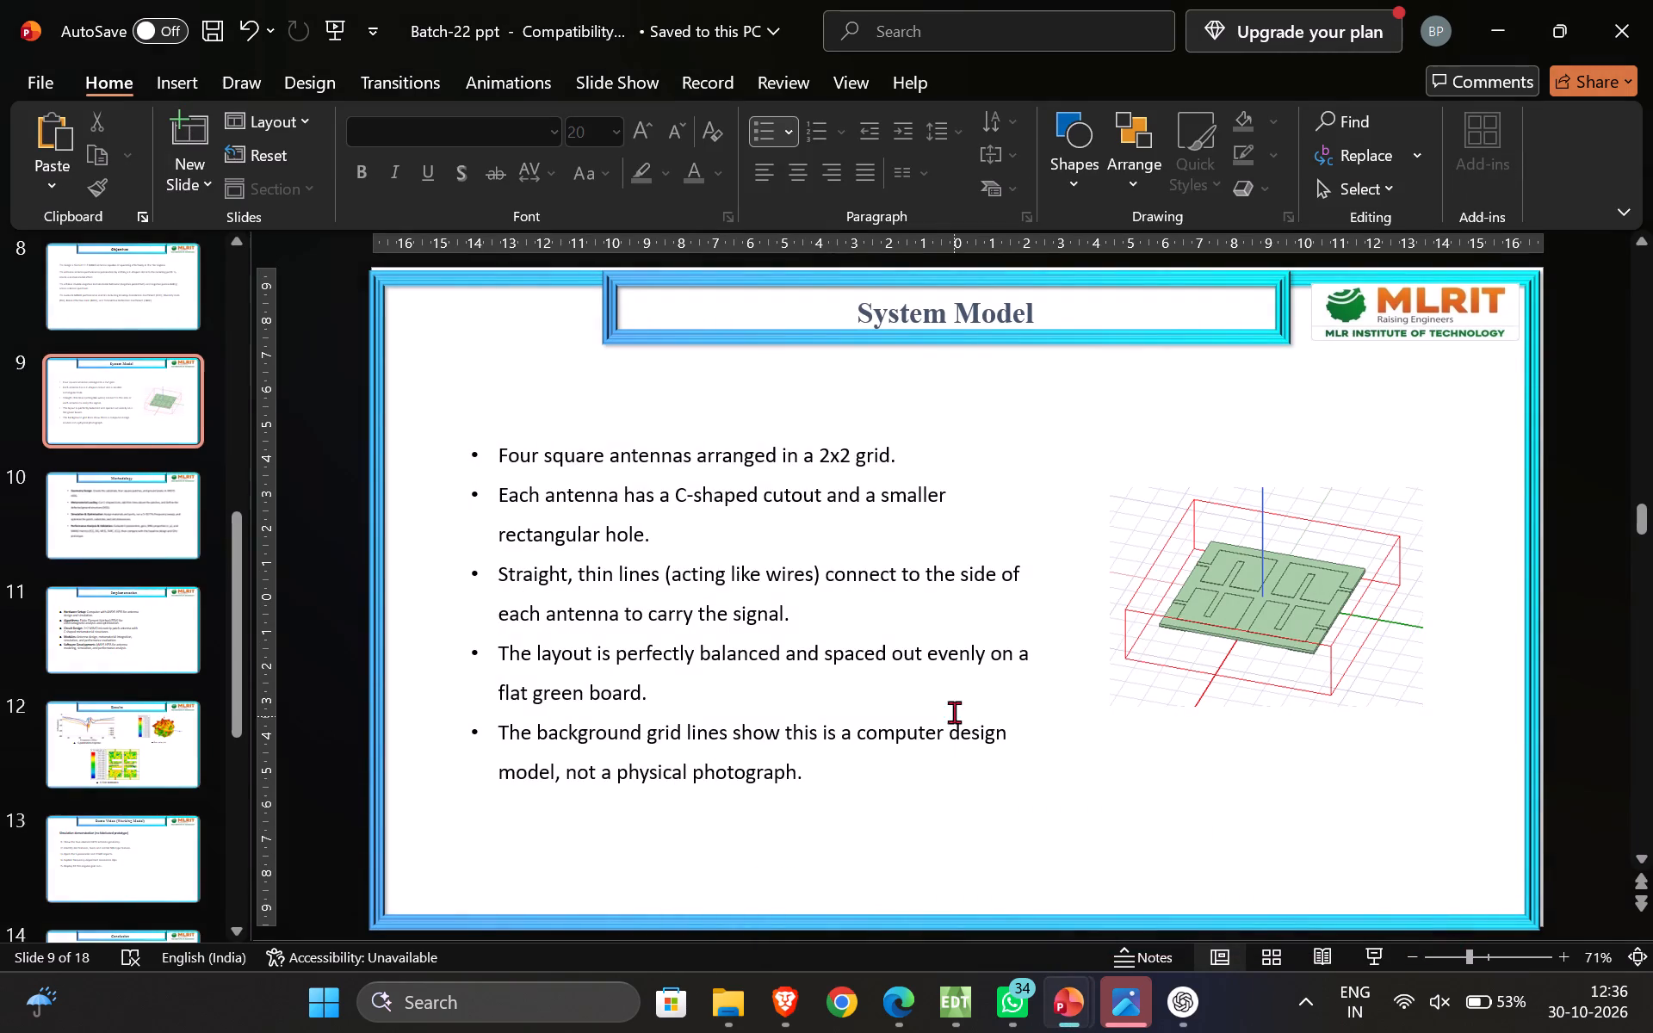
# Look through the Methodology and Implementation slides and back over the preceding slides, including Need for Proposed Work, checking their content and layout.
pyautogui.scroll(-2, 971, 659)
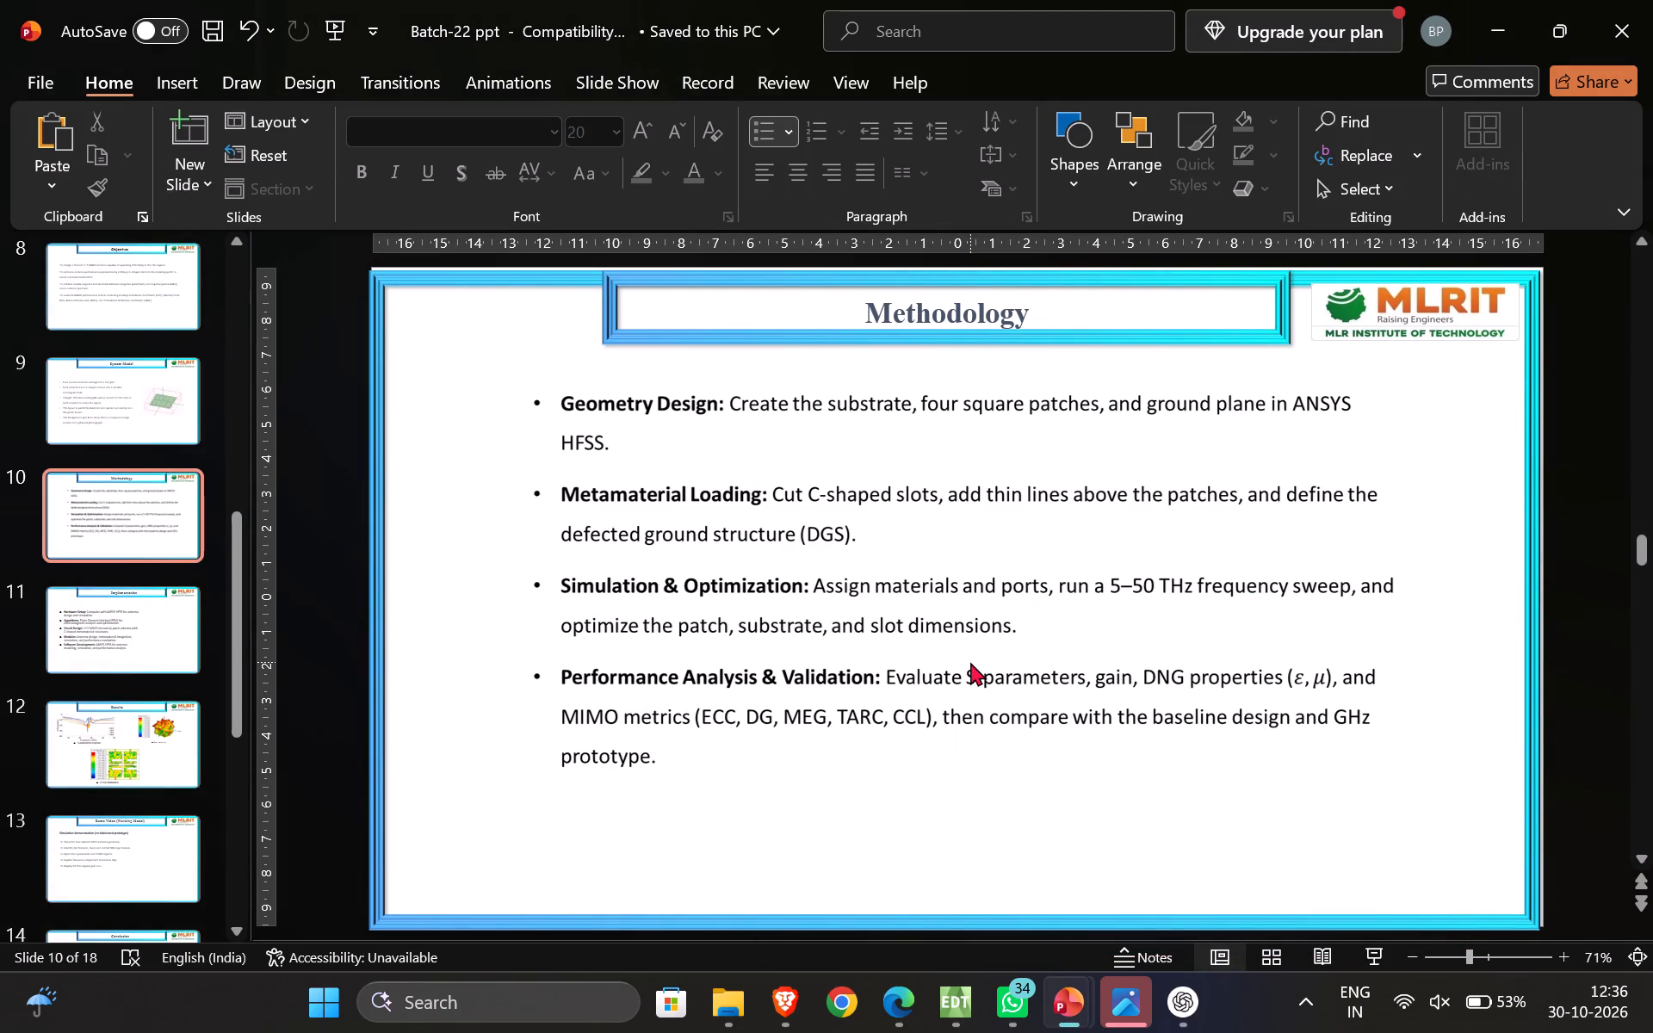
pyautogui.press('super+a')
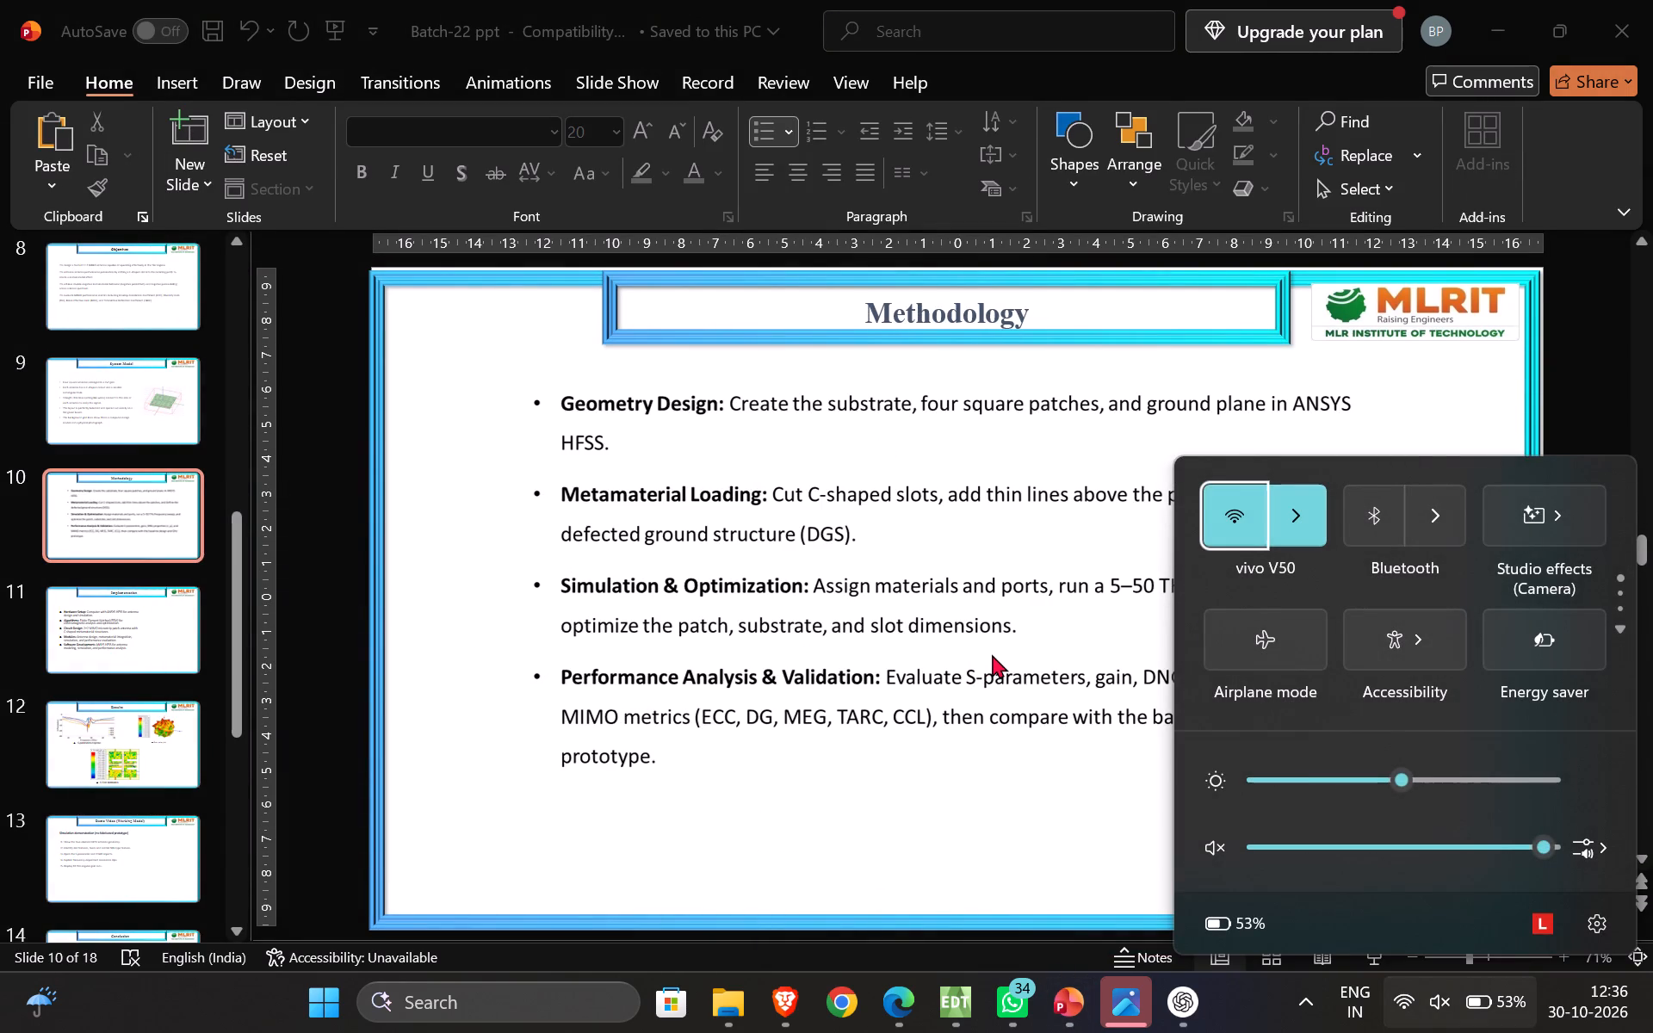
pyautogui.click(1023, 844)
pyautogui.scroll(-1, 971, 667)
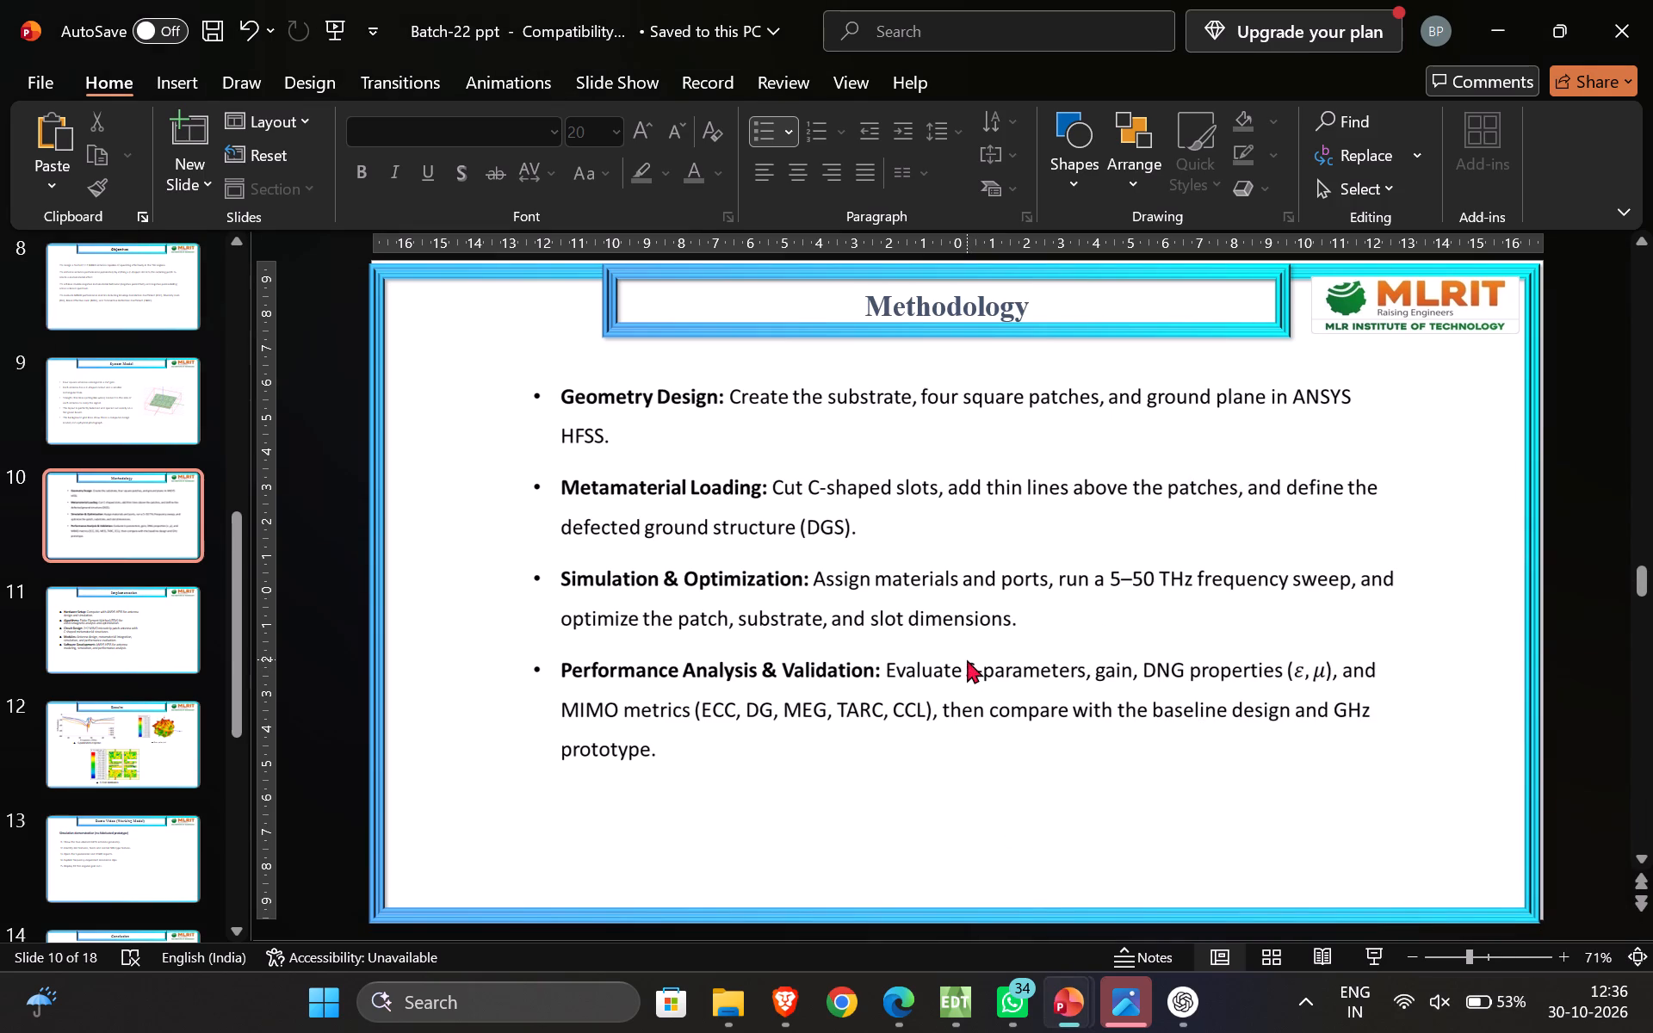
pyautogui.scroll(-4, 967, 659)
pyautogui.scroll(3, 967, 659)
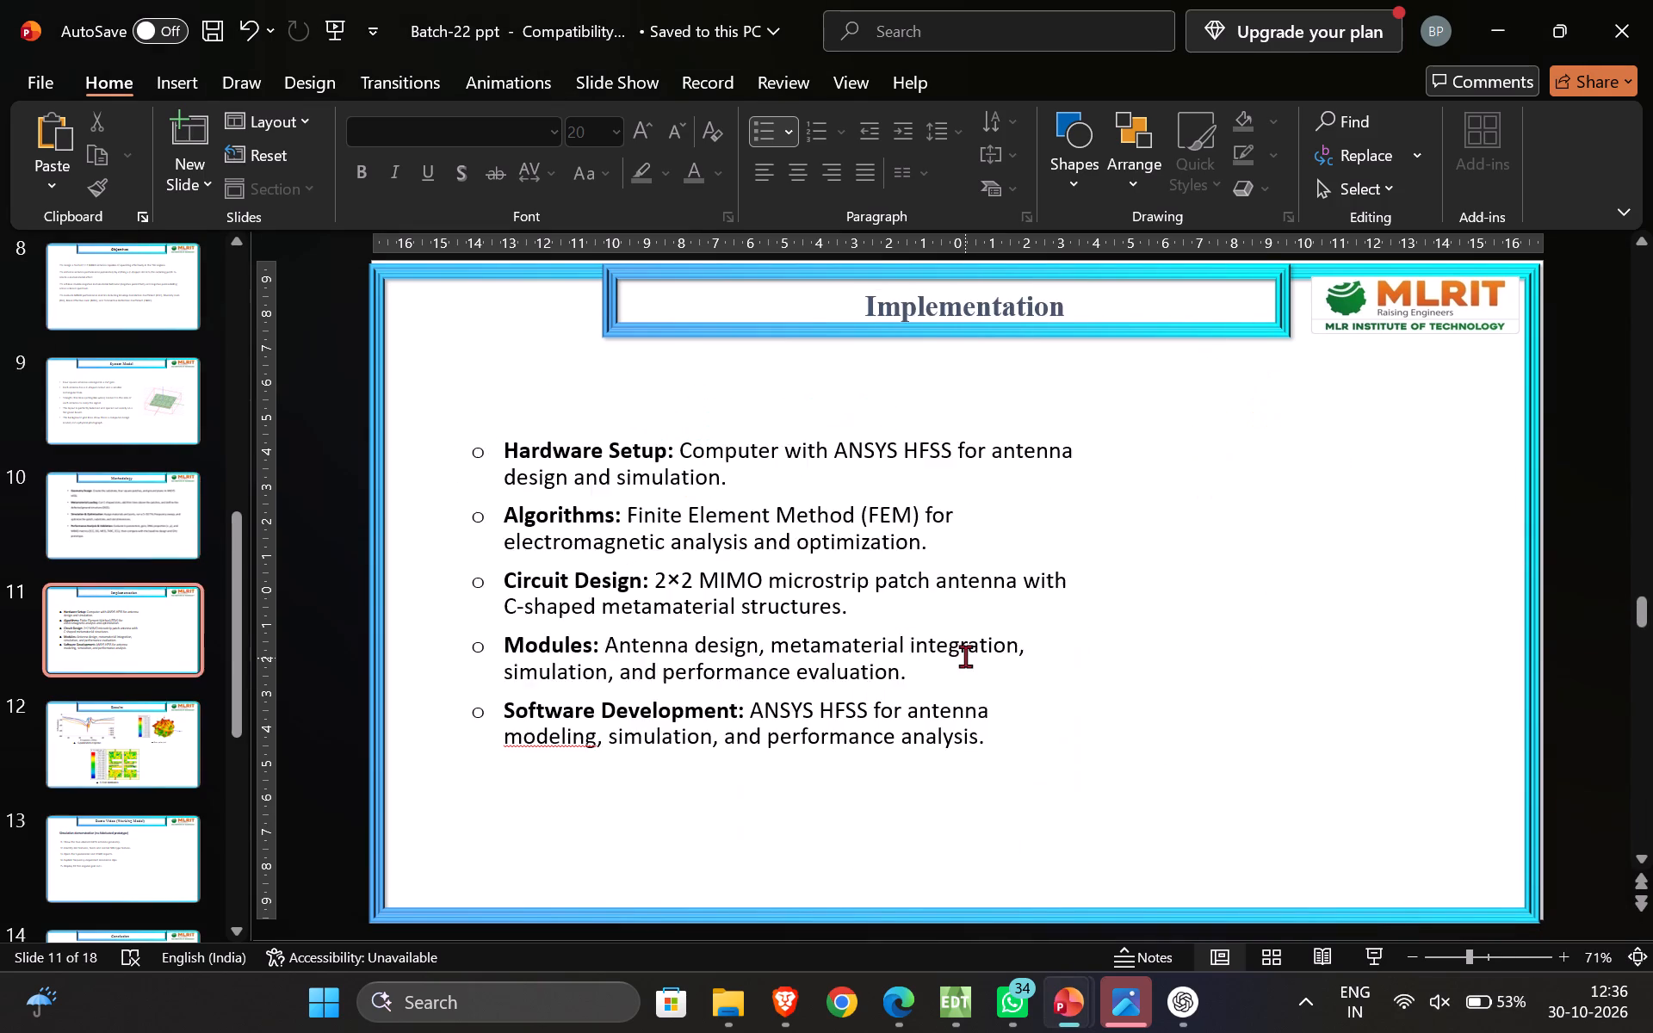
pyautogui.scroll(9, 965, 656)
# Widen the bulleted text box on the Implementation slide by about 5 cm, extending its right edge.
pyautogui.scroll(-2, 965, 653)
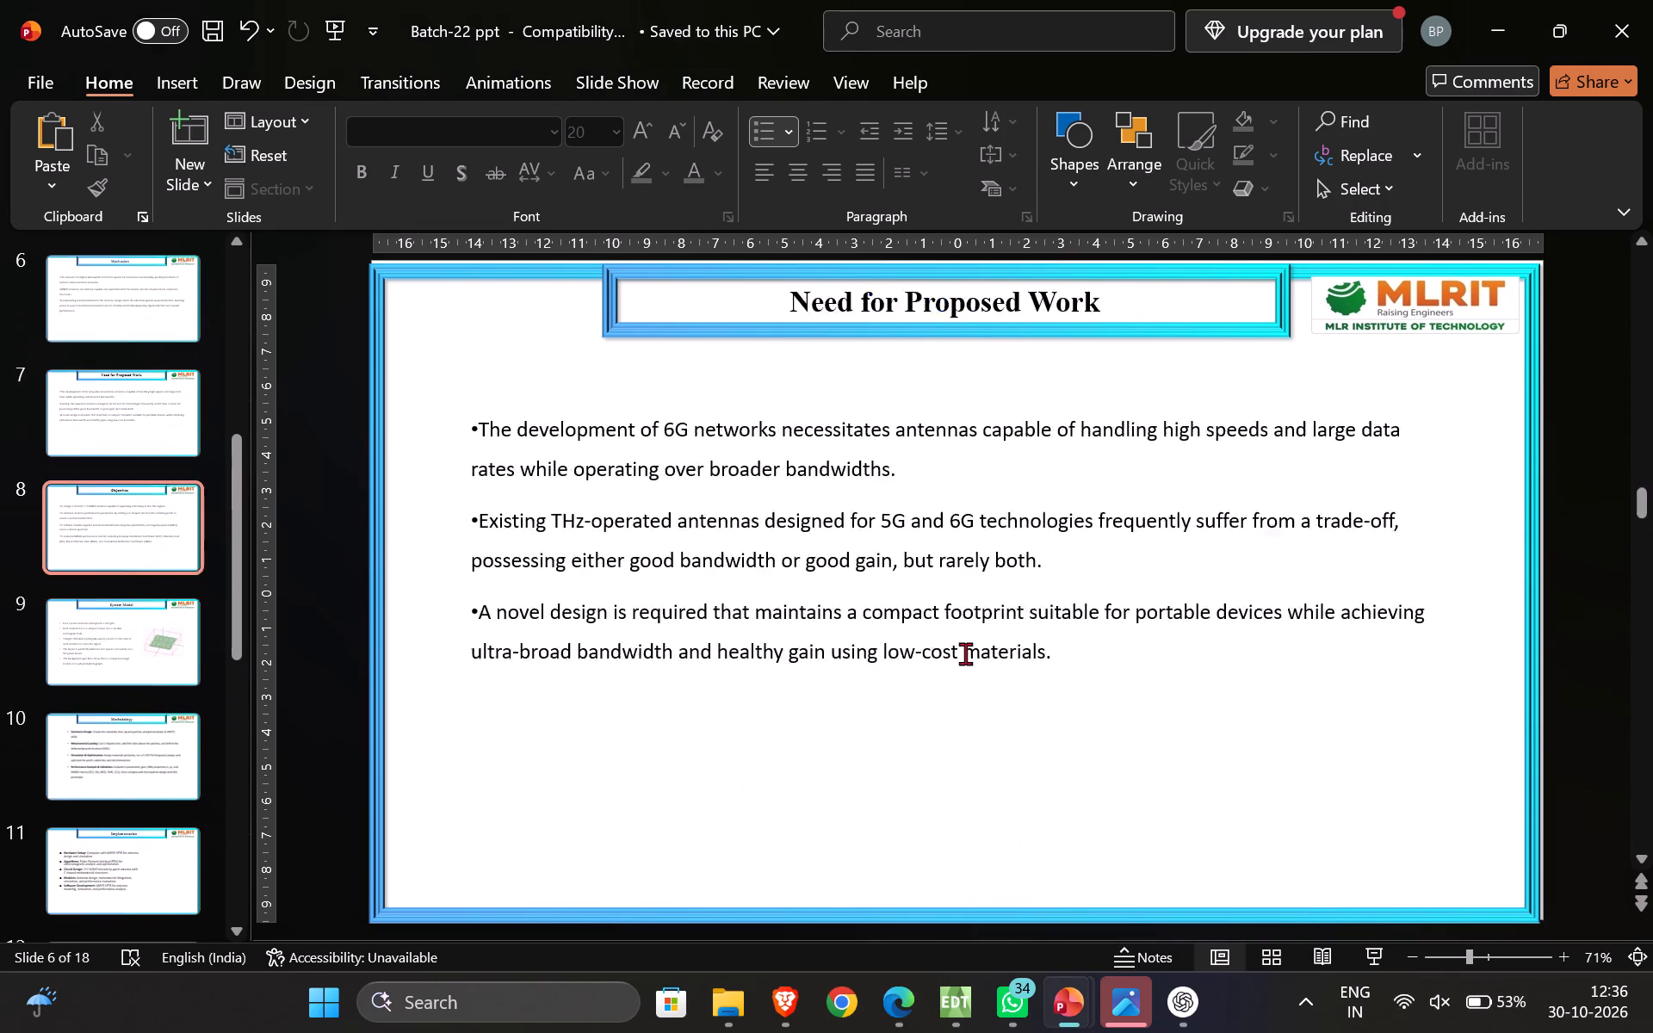
pyautogui.scroll(-8, 965, 653)
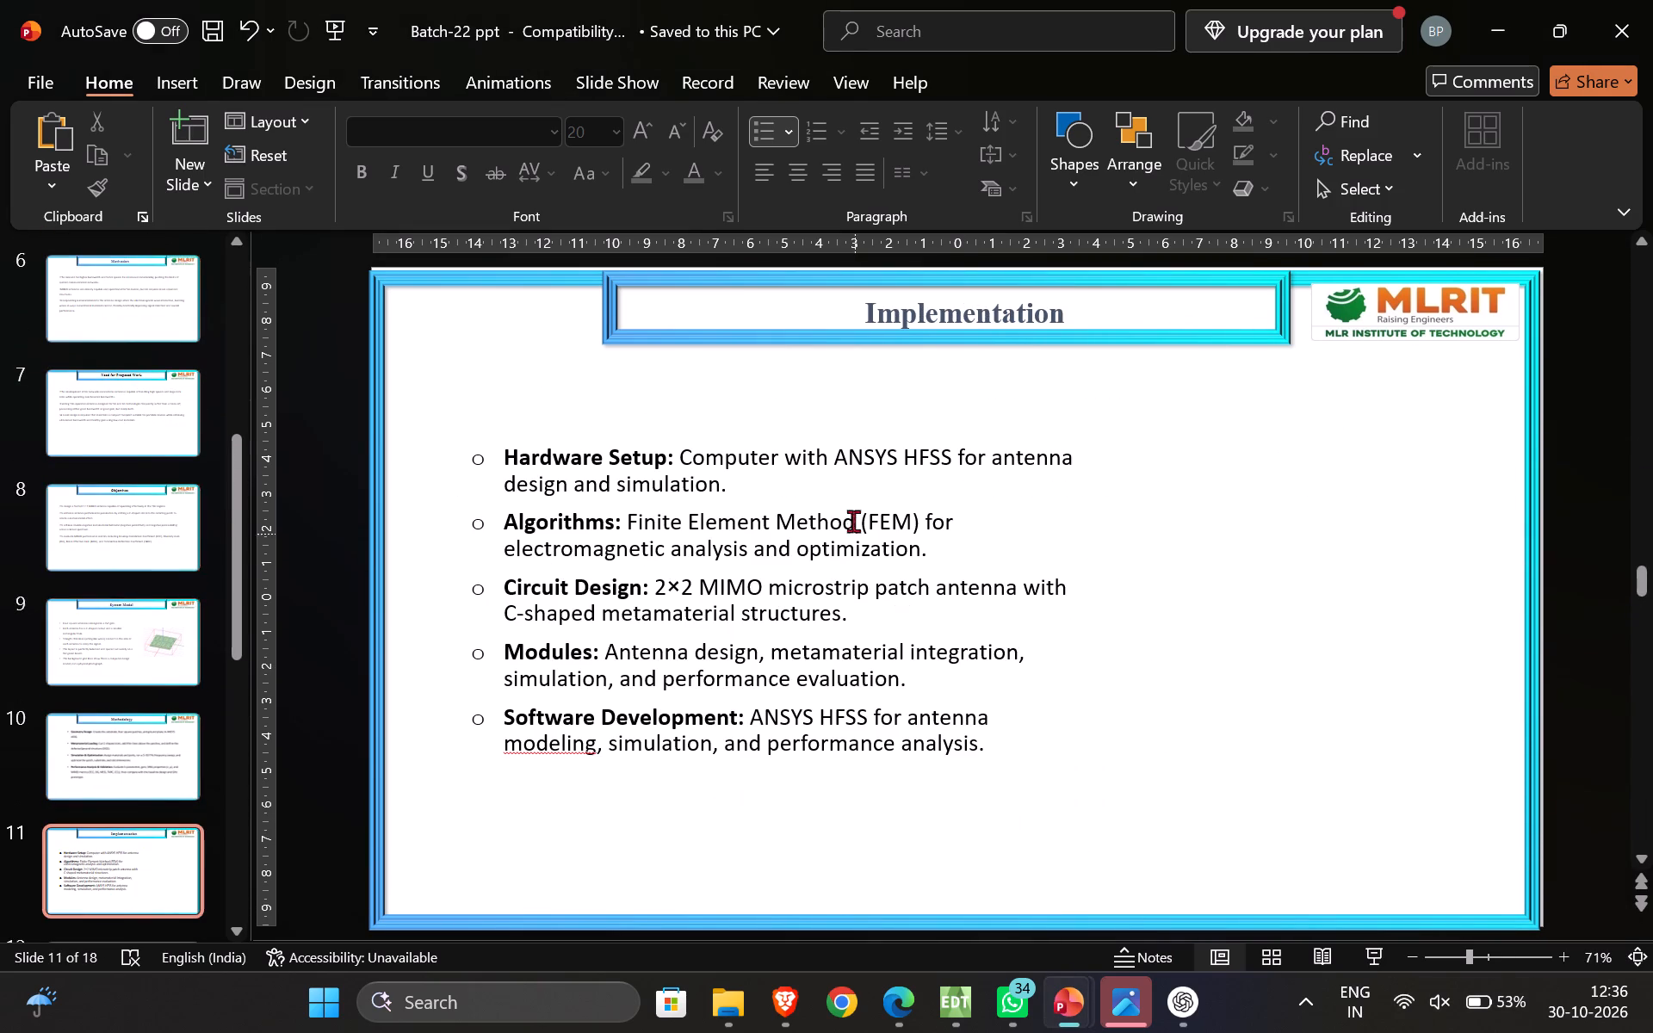
pyautogui.click(1010, 613)
pyautogui.moveTo(1084, 604); pyautogui.dragTo(1267, 601)
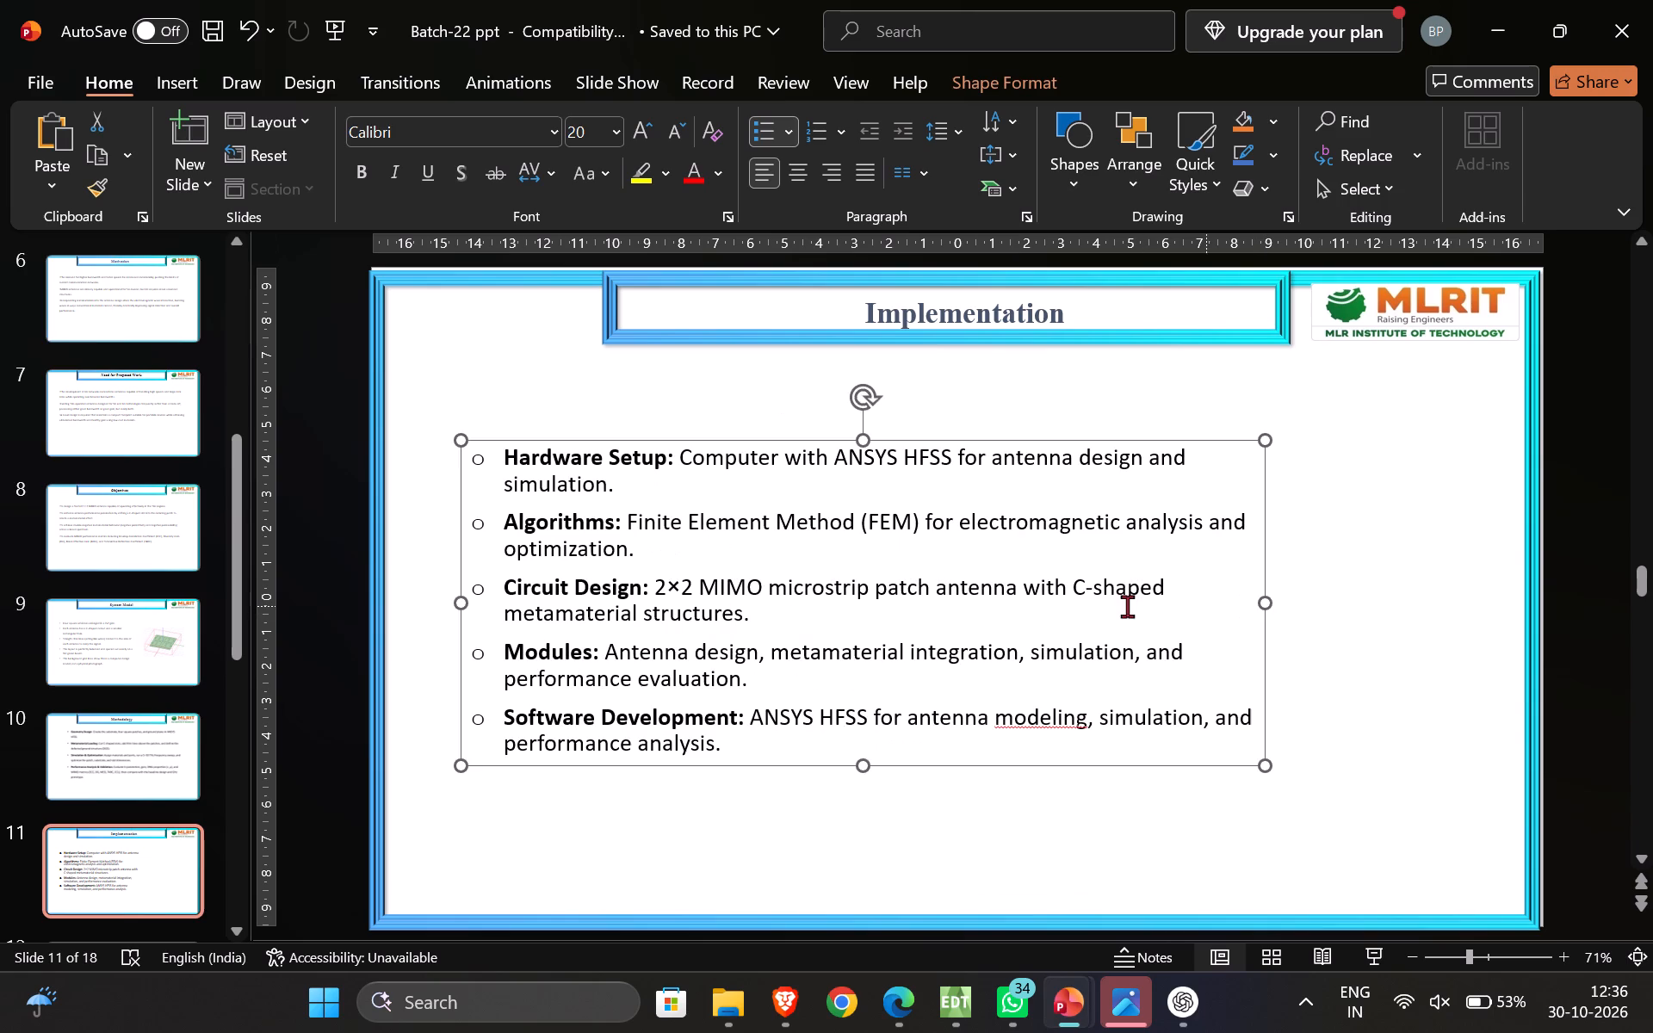
pyautogui.click(1353, 687)
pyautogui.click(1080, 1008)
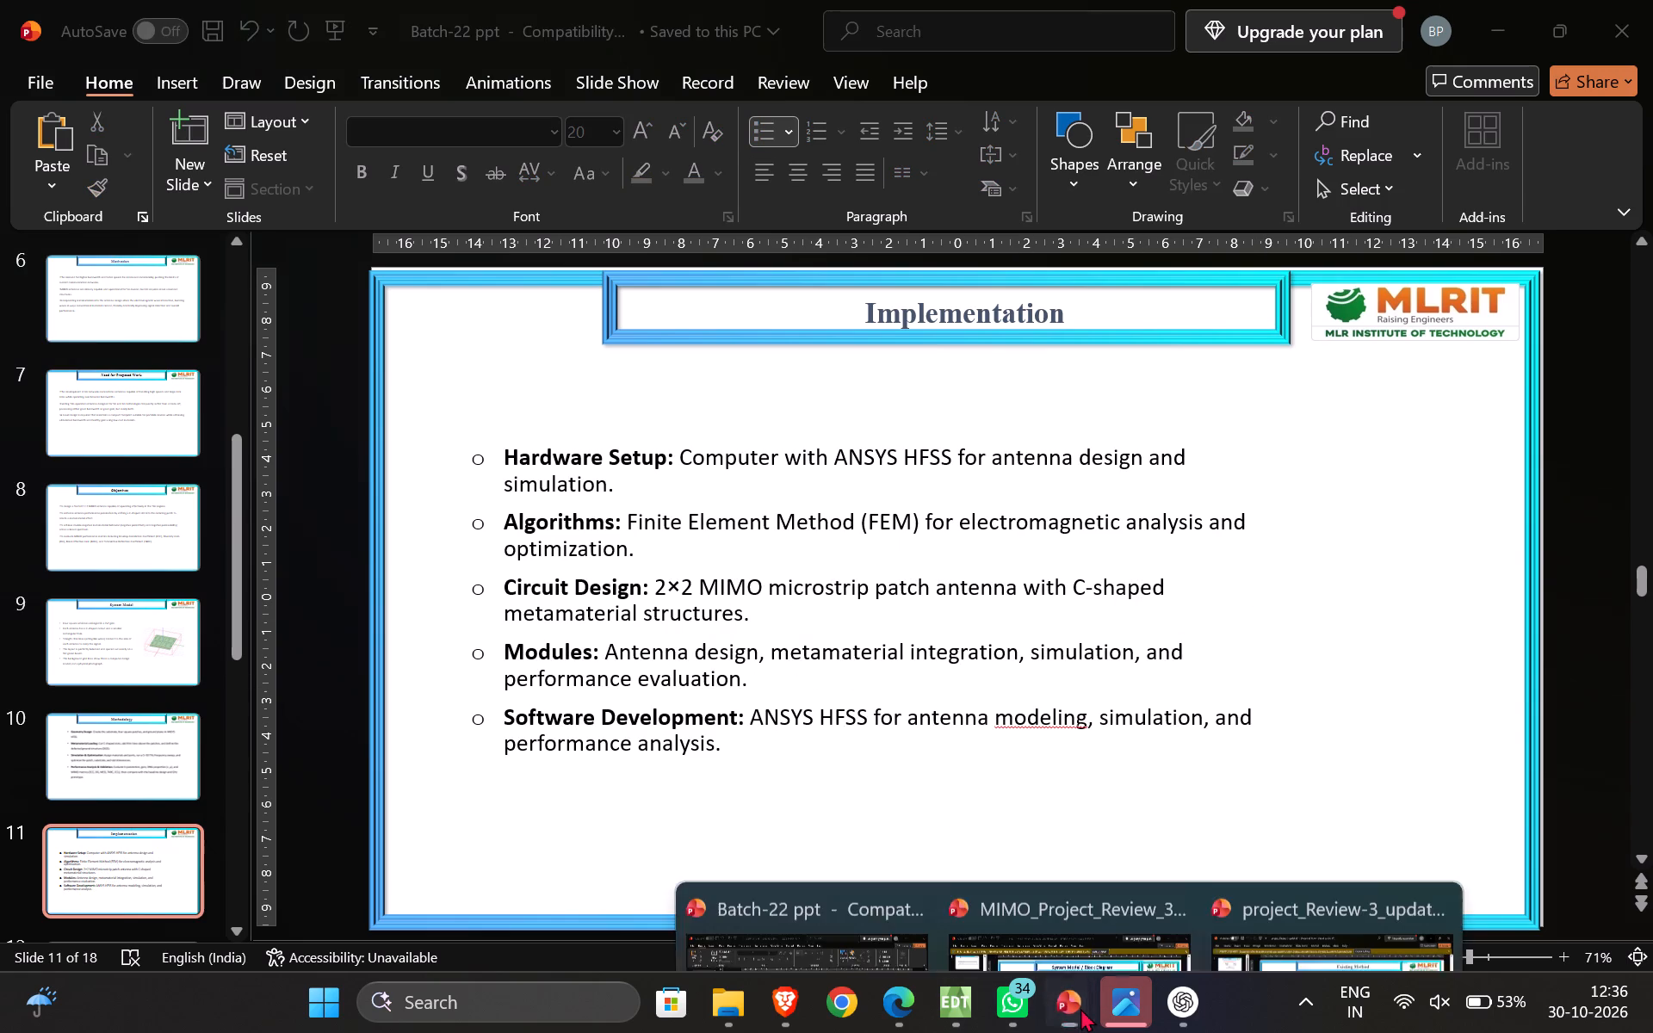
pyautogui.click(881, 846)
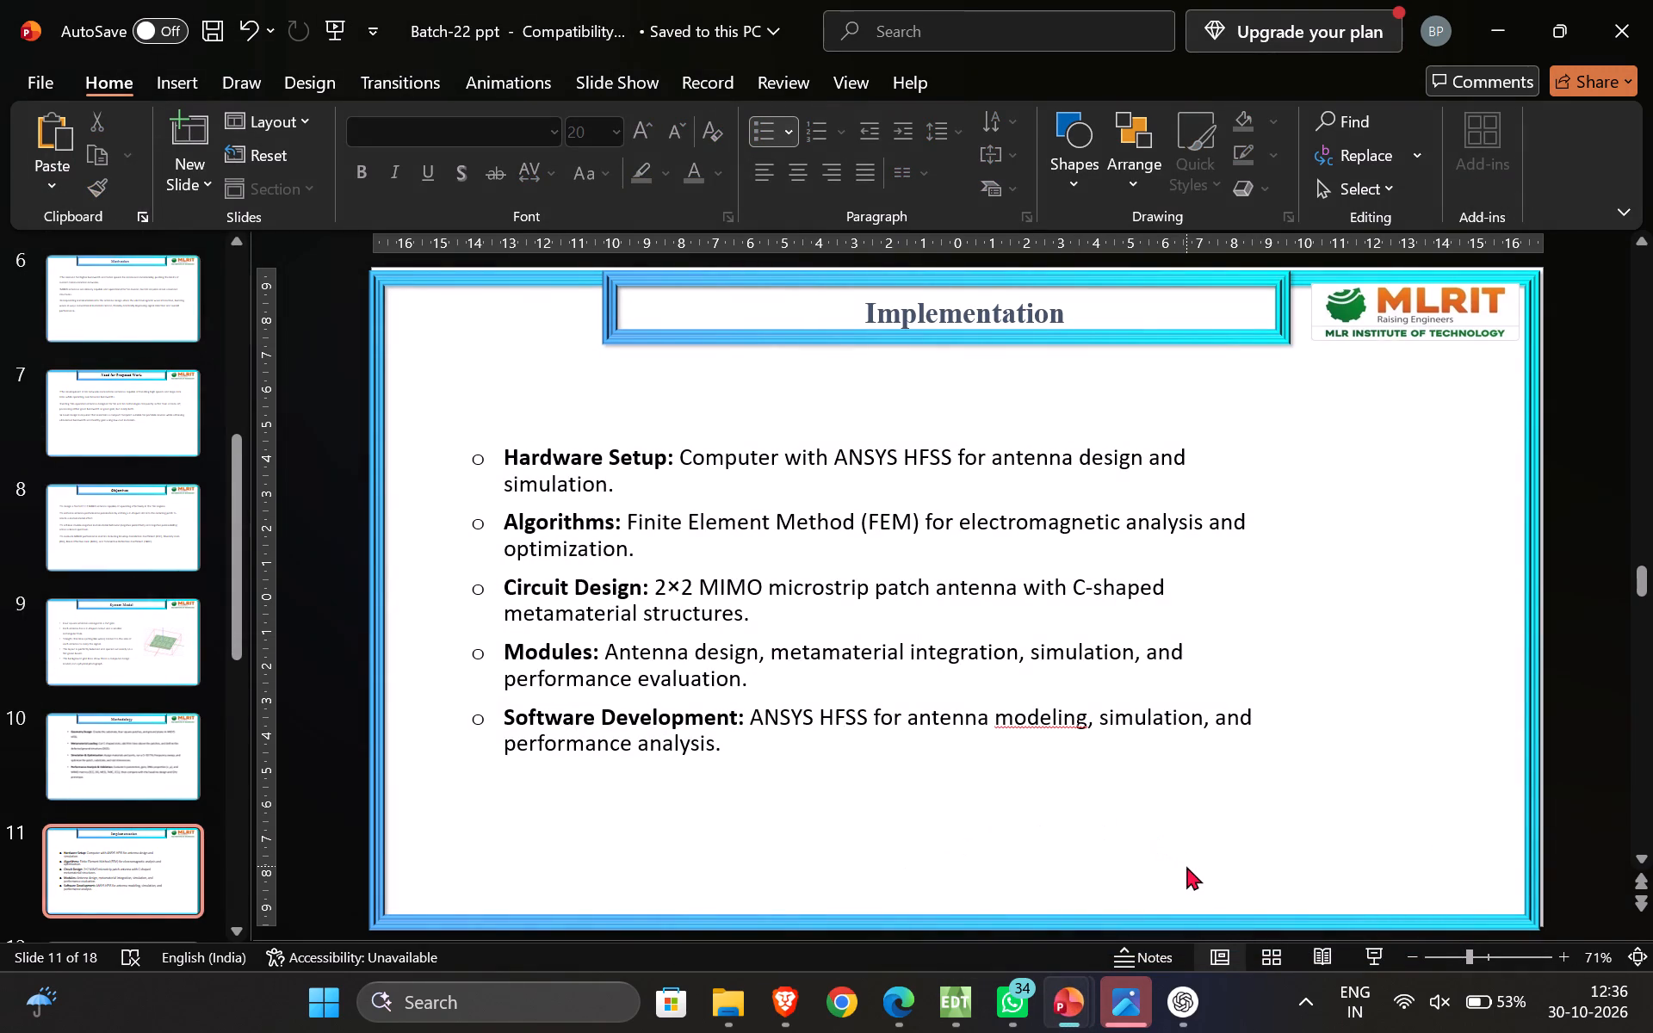
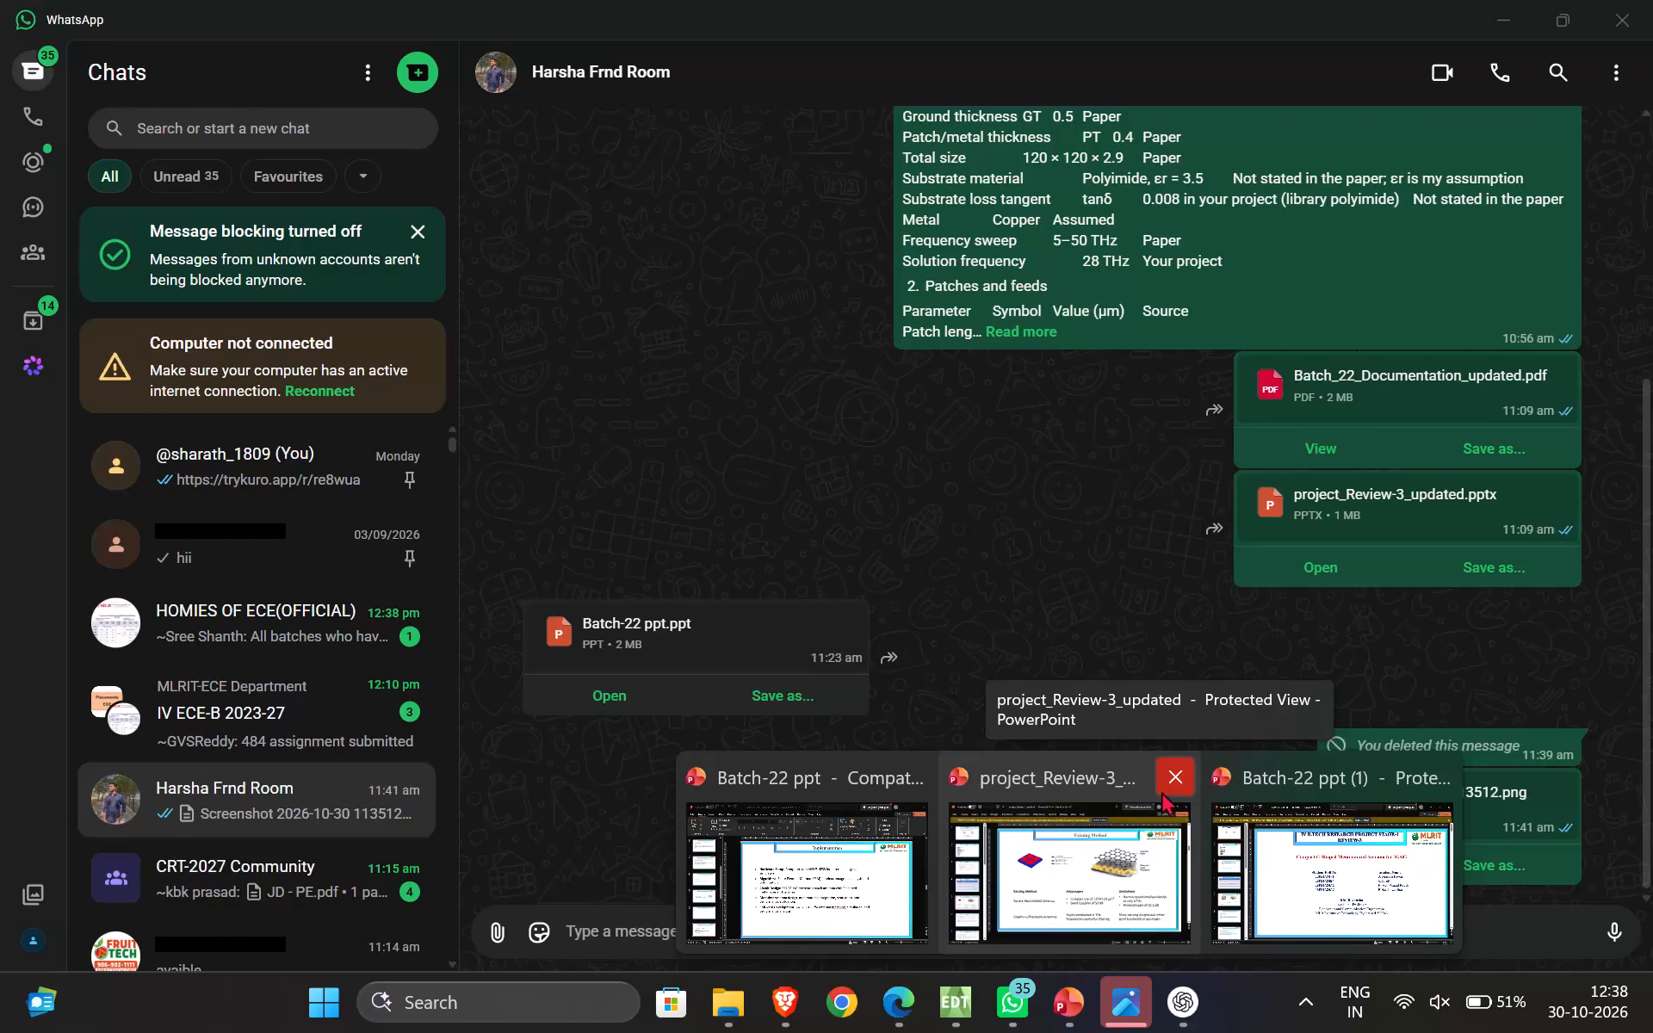
# Close the project_Review-3_updated presentation.
pyautogui.click(1161, 791)
# Switch to the Batch-22 ppt (1) presentation and look from its Overview slide to the Existing Method slide.
pyautogui.click(1200, 841)
pyautogui.scroll(-2, 895, 677)
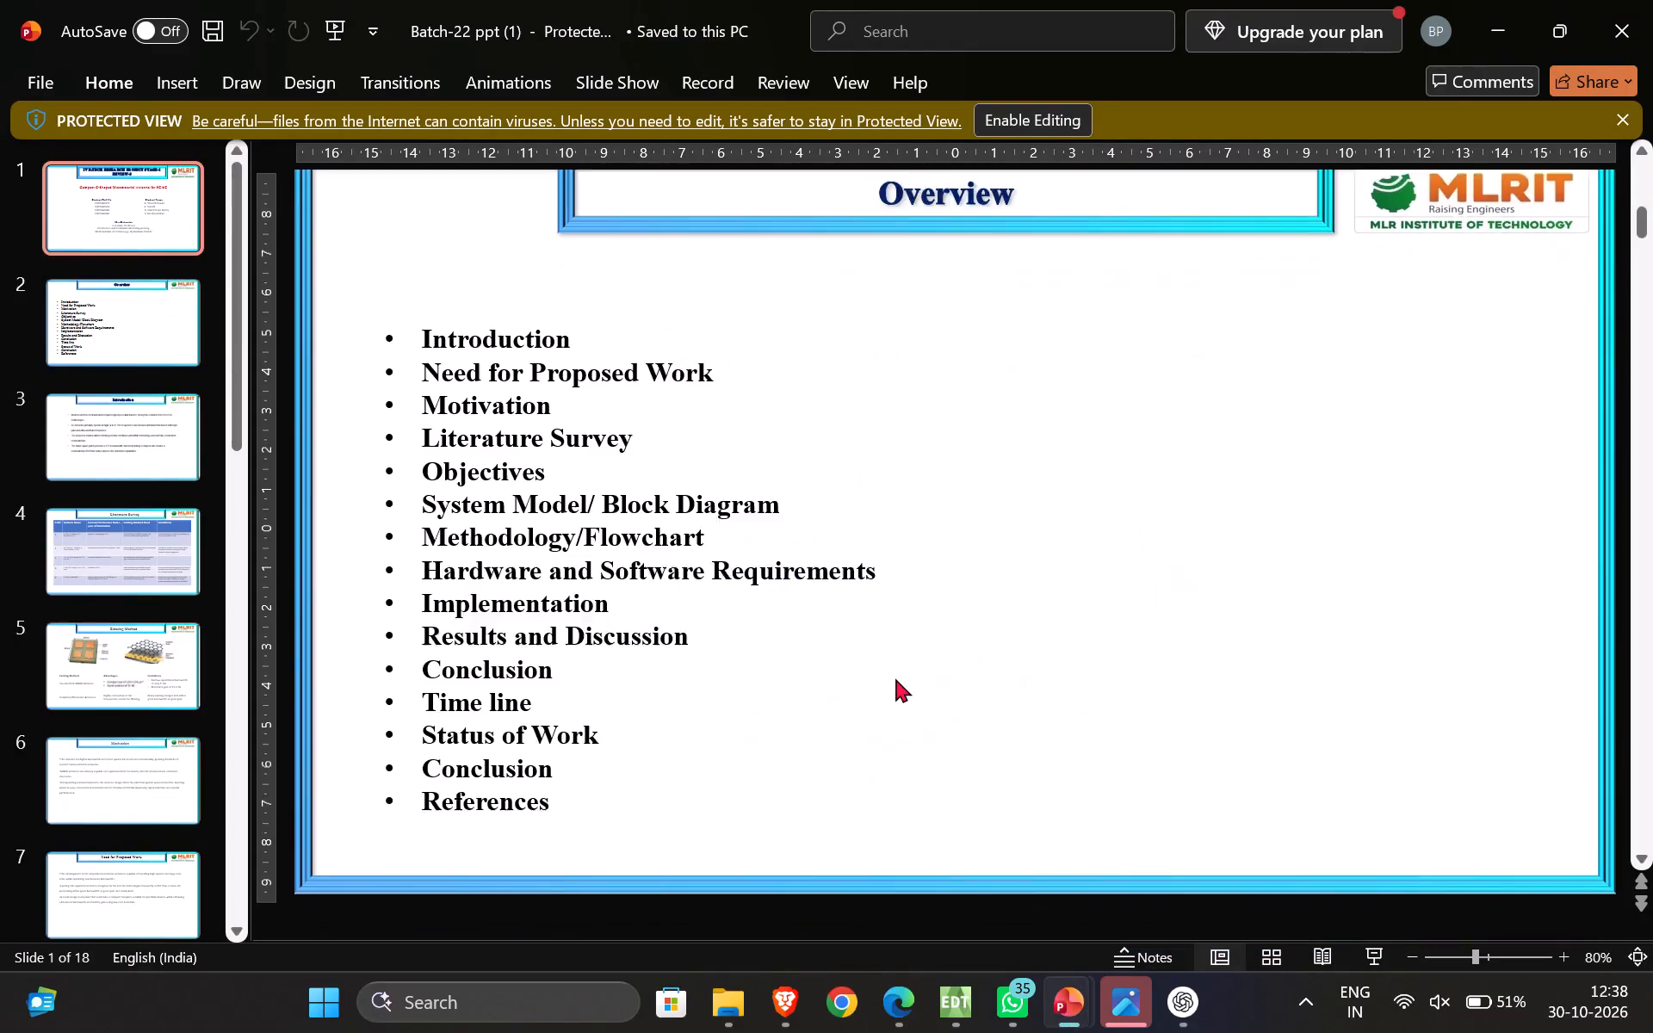
pyautogui.scroll(-9, 895, 678)
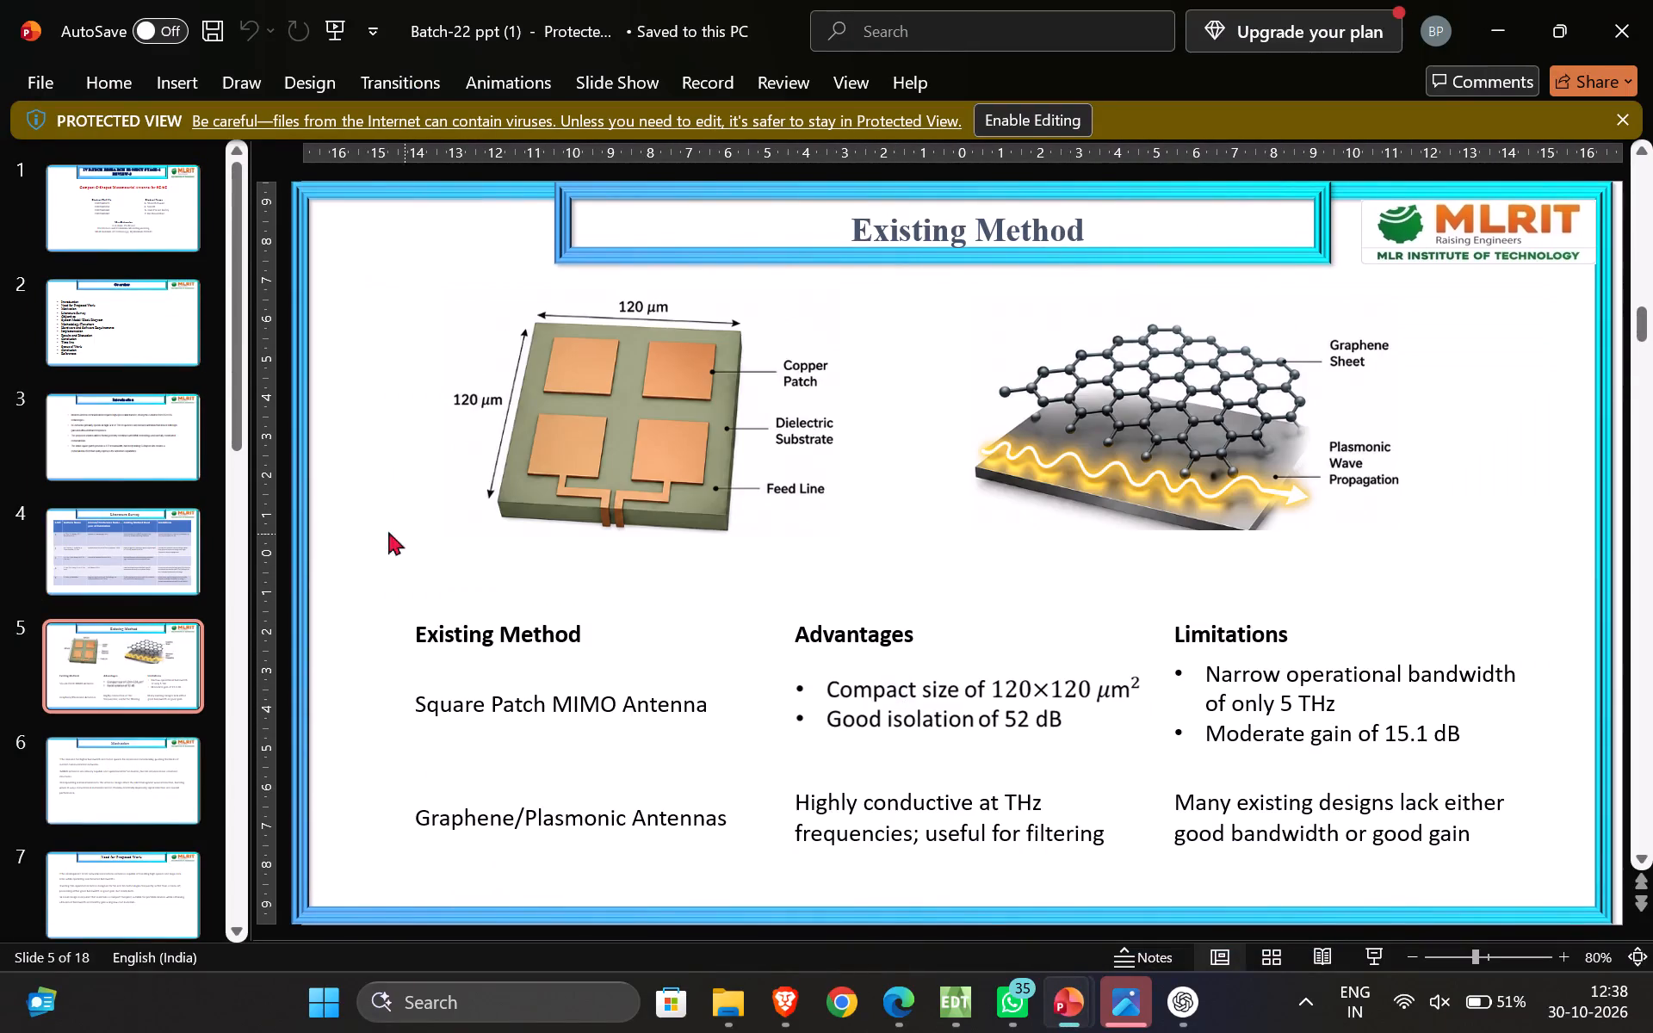
pyautogui.click(83, 634)
pyautogui.click(88, 648)
pyautogui.rightClick(88, 648)
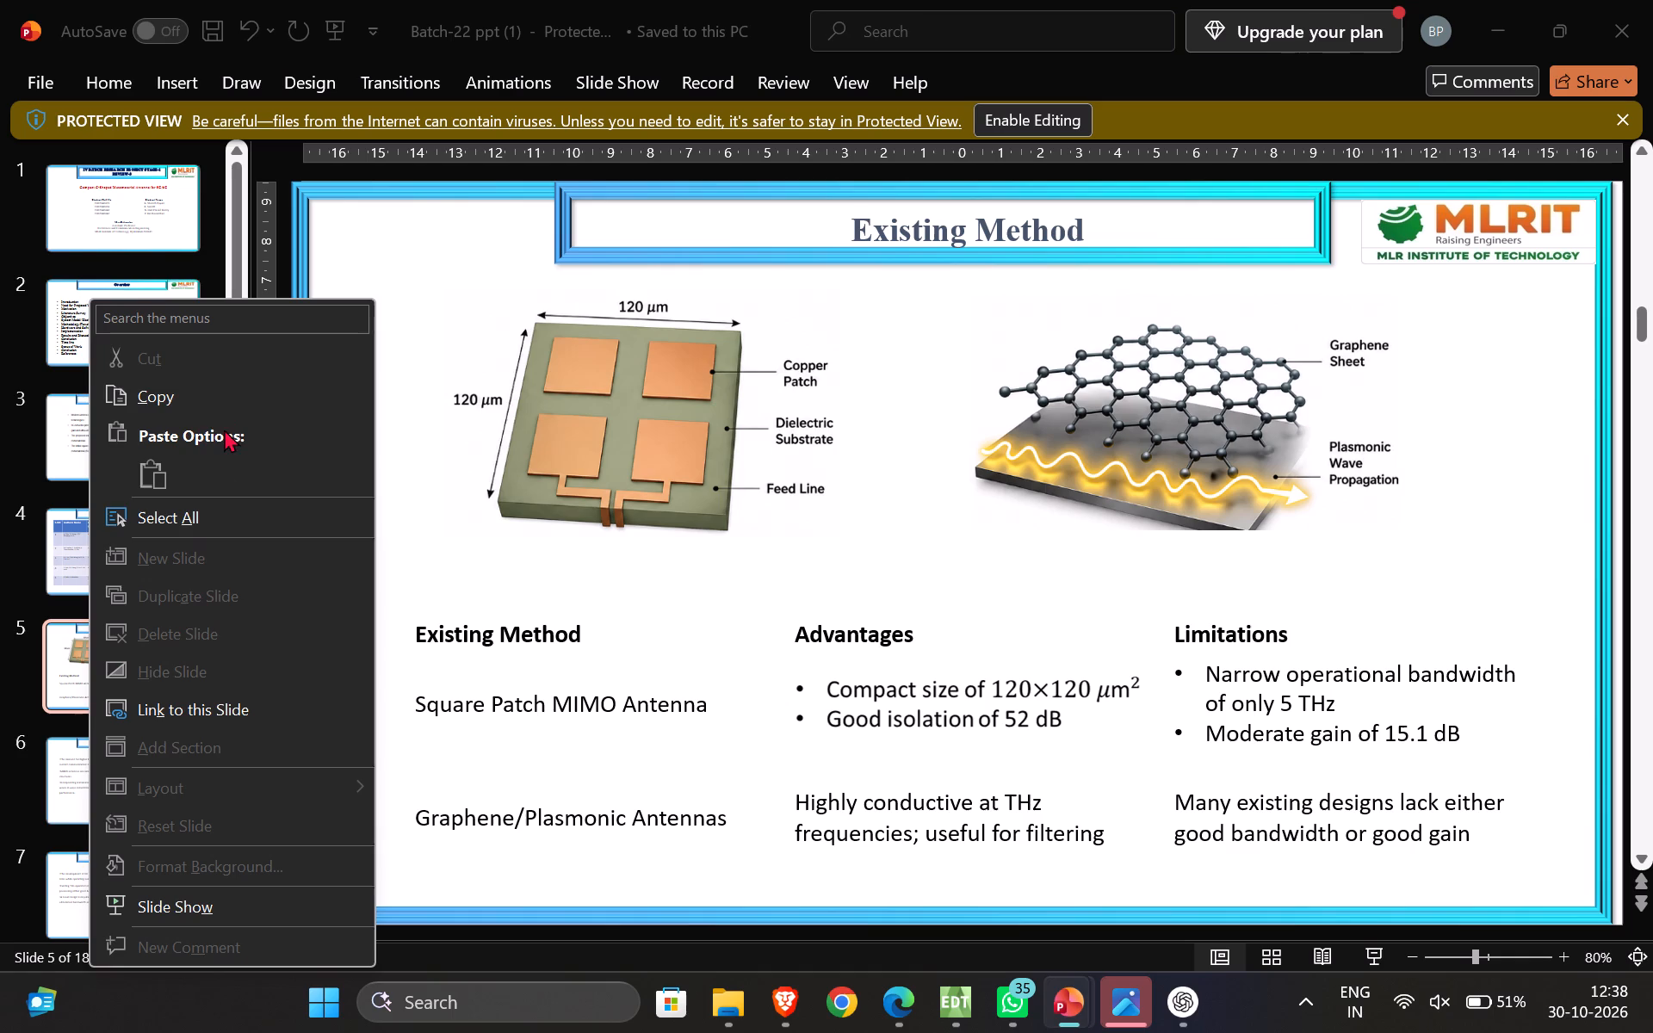
pyautogui.click(754, 874)
# Switch to the editable Batch-22 ppt presentation and look back through its slides to the Existing Method slide.
pyautogui.click(1086, 999)
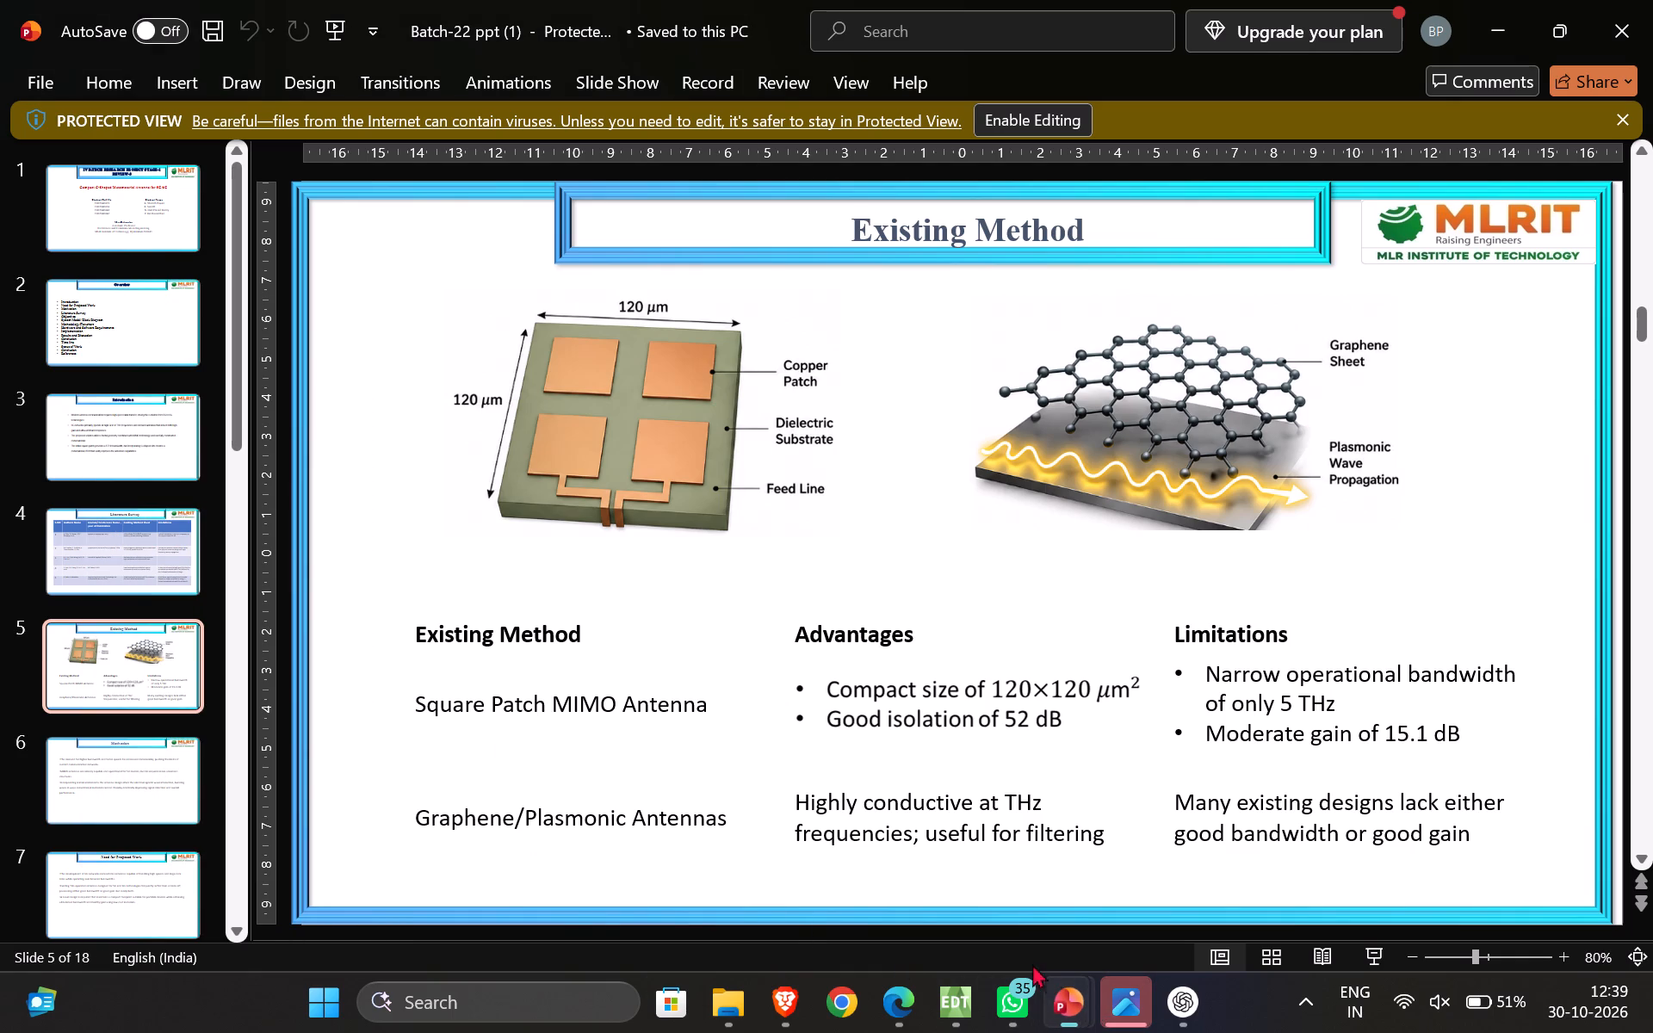
pyautogui.click(1072, 1000)
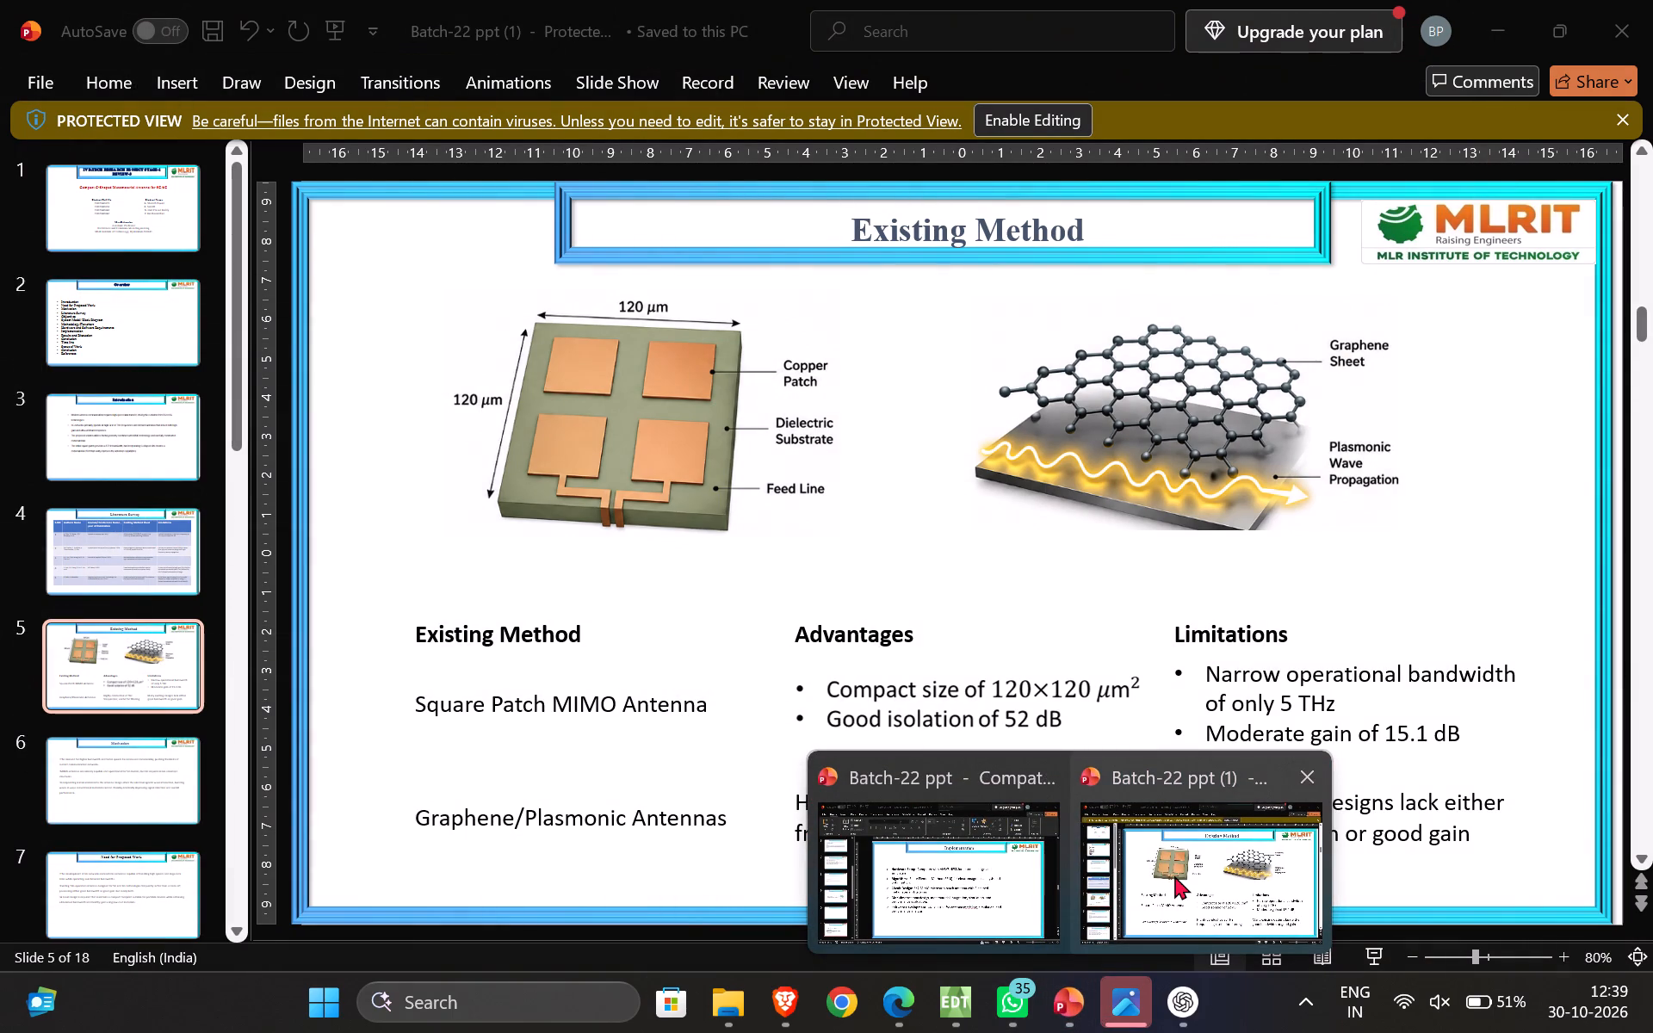
pyautogui.click(1018, 888)
pyautogui.scroll(-2, 833, 790)
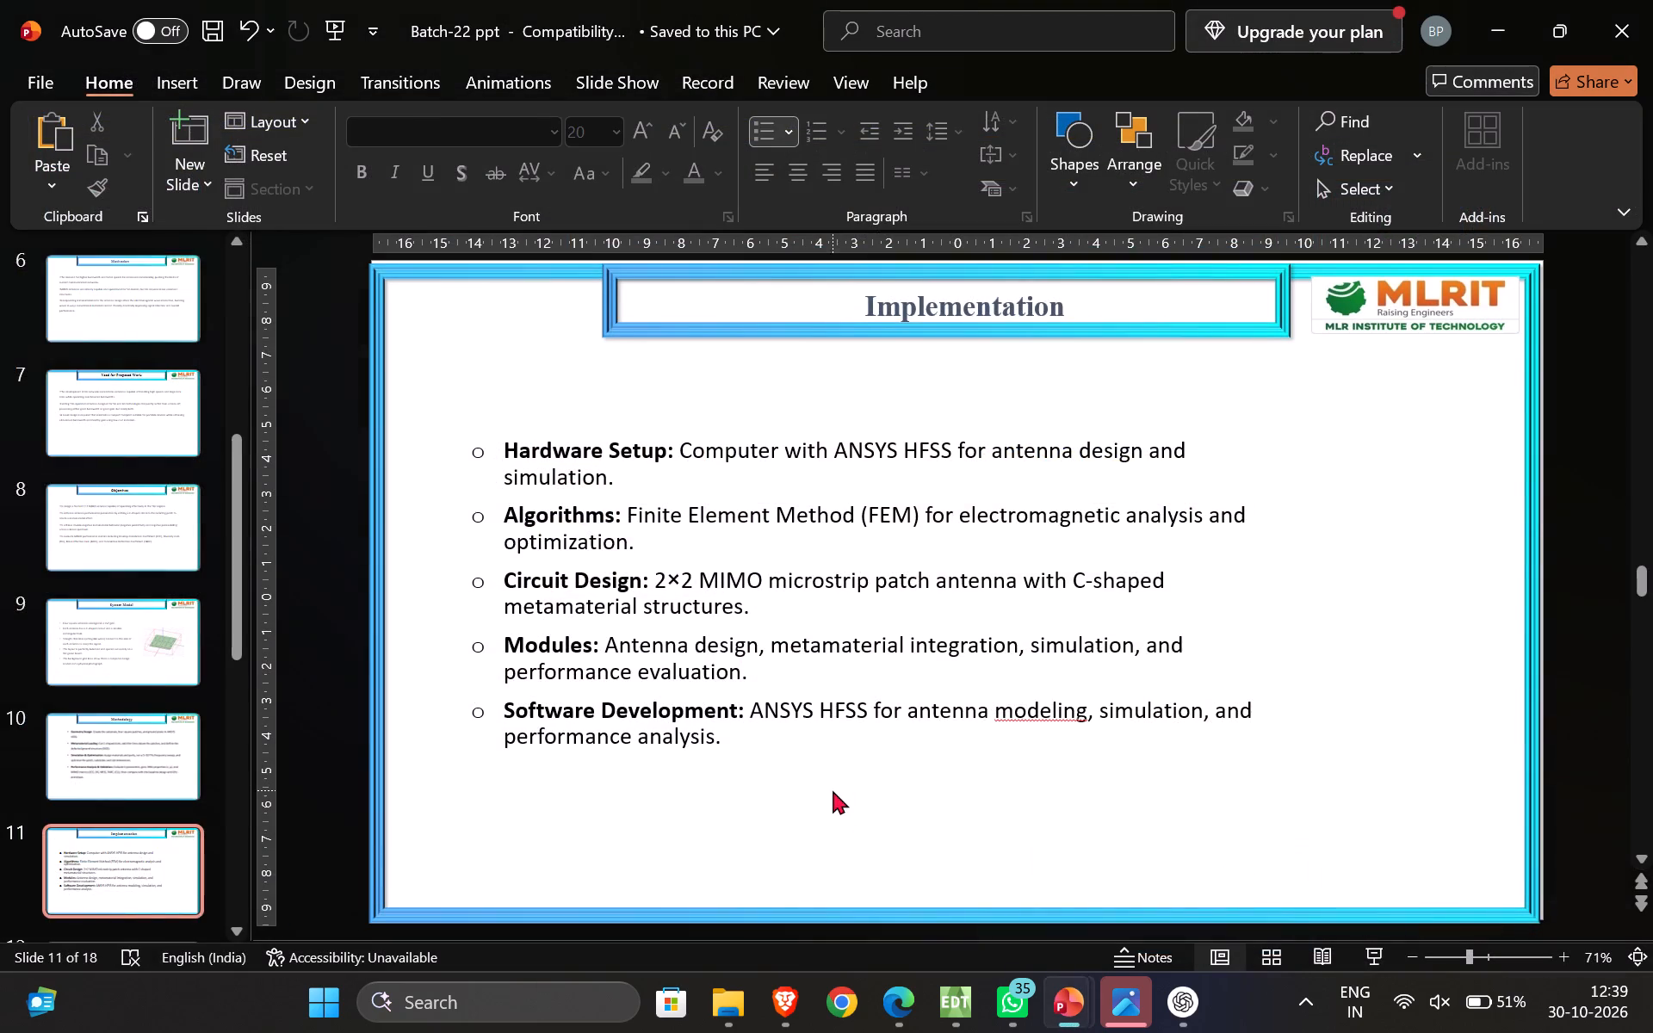
pyautogui.scroll(6, 833, 790)
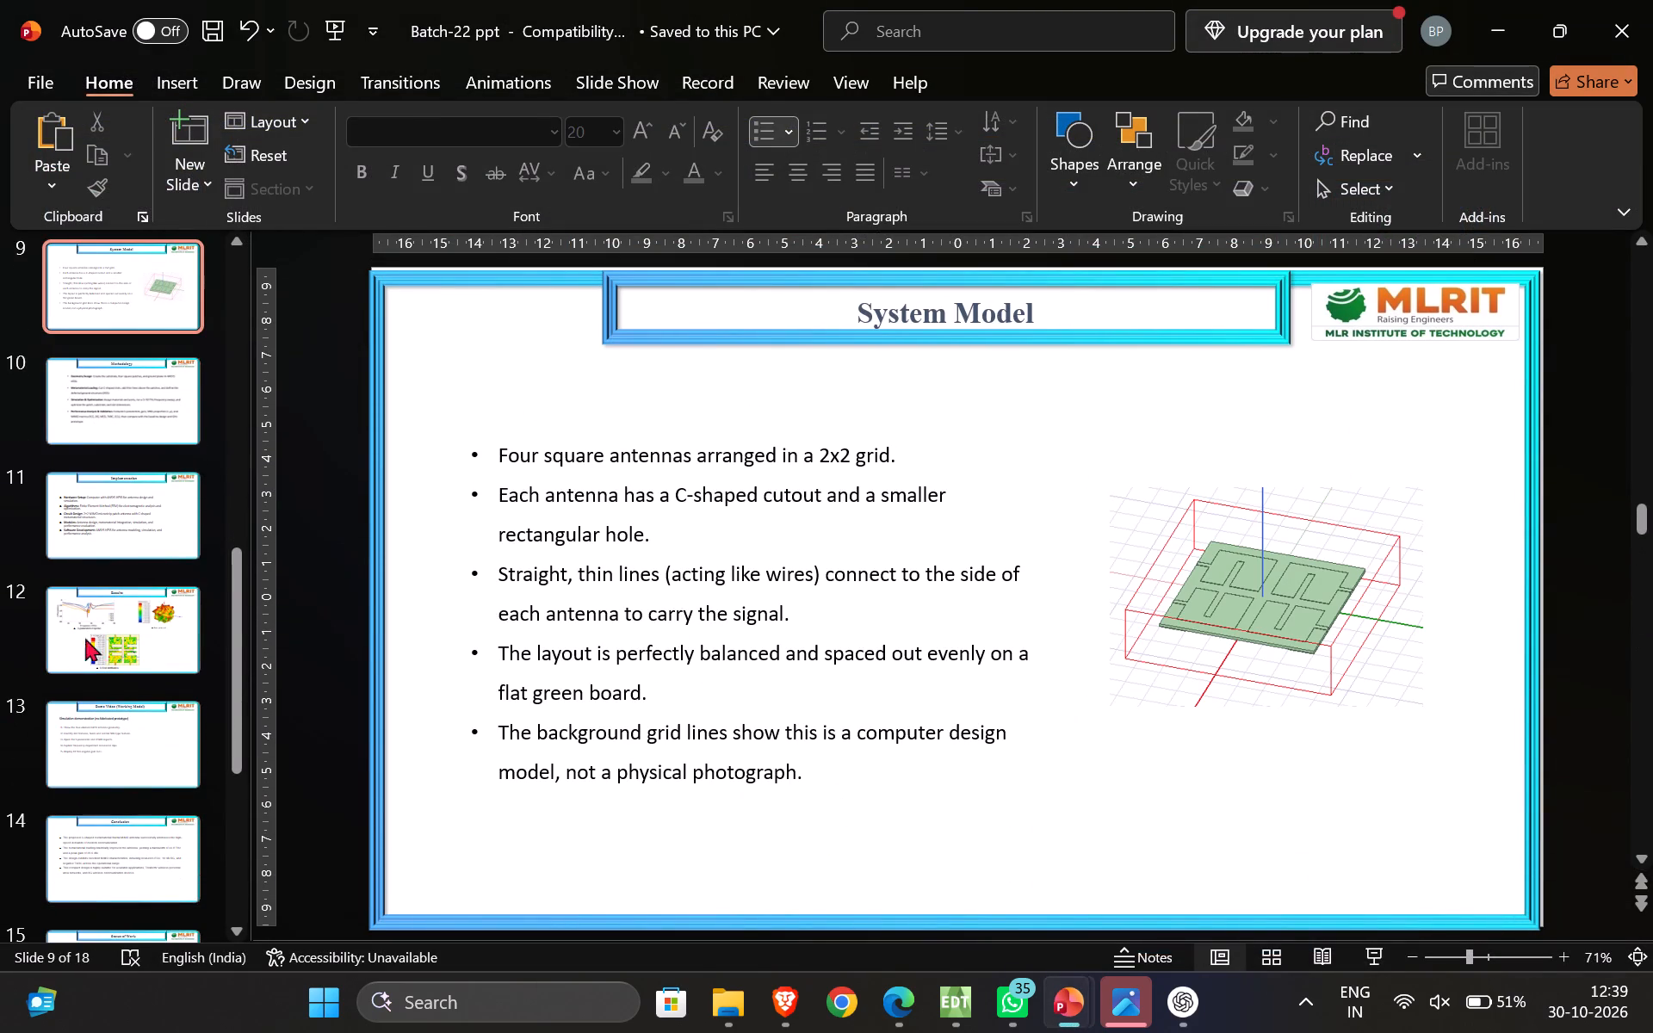
pyautogui.scroll(2, 121, 293)
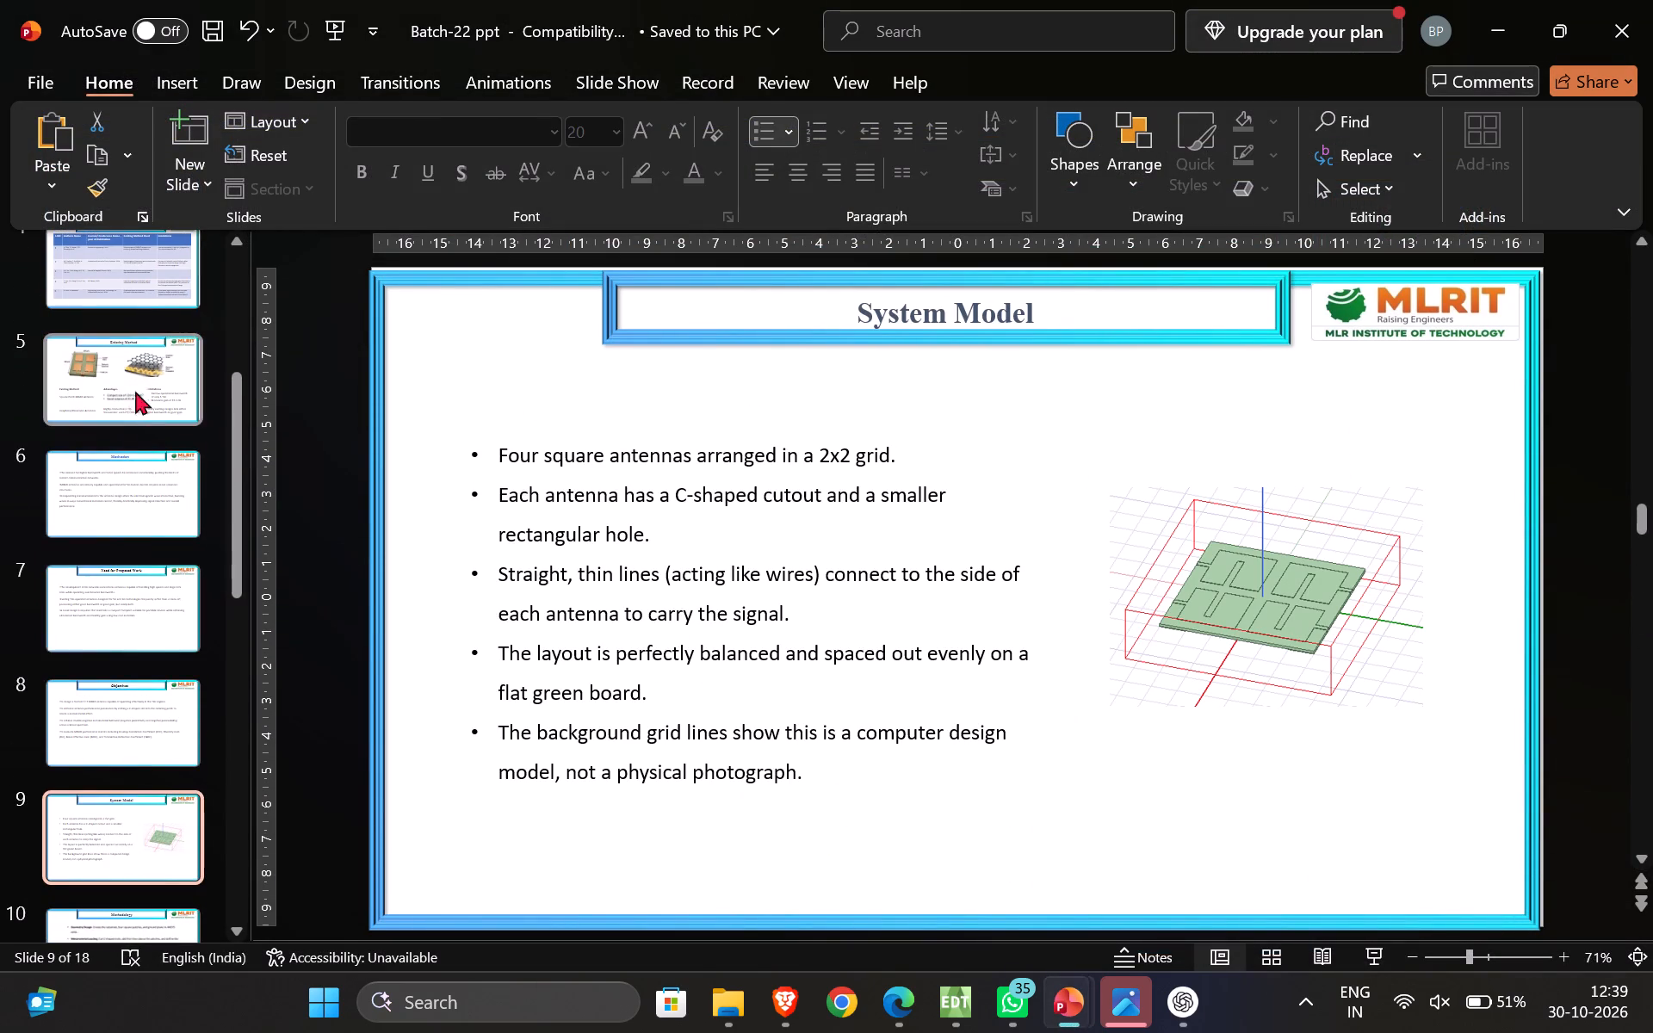
pyautogui.click(131, 379)
pyautogui.scroll(6, 136, 387)
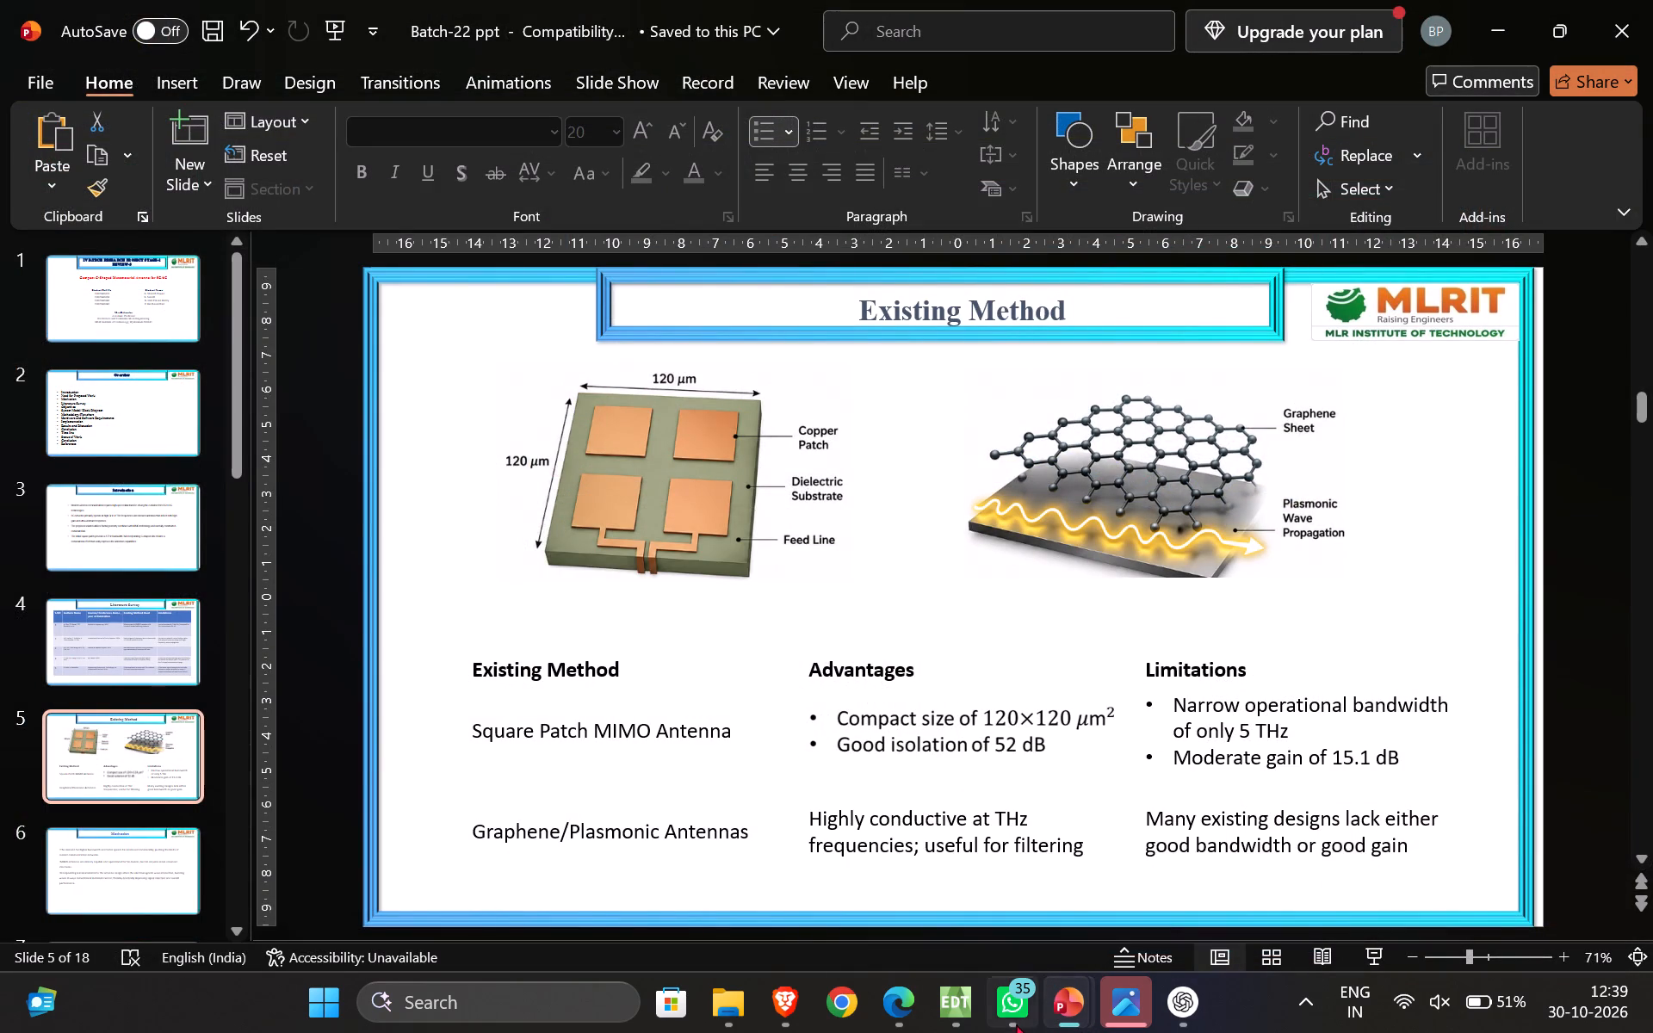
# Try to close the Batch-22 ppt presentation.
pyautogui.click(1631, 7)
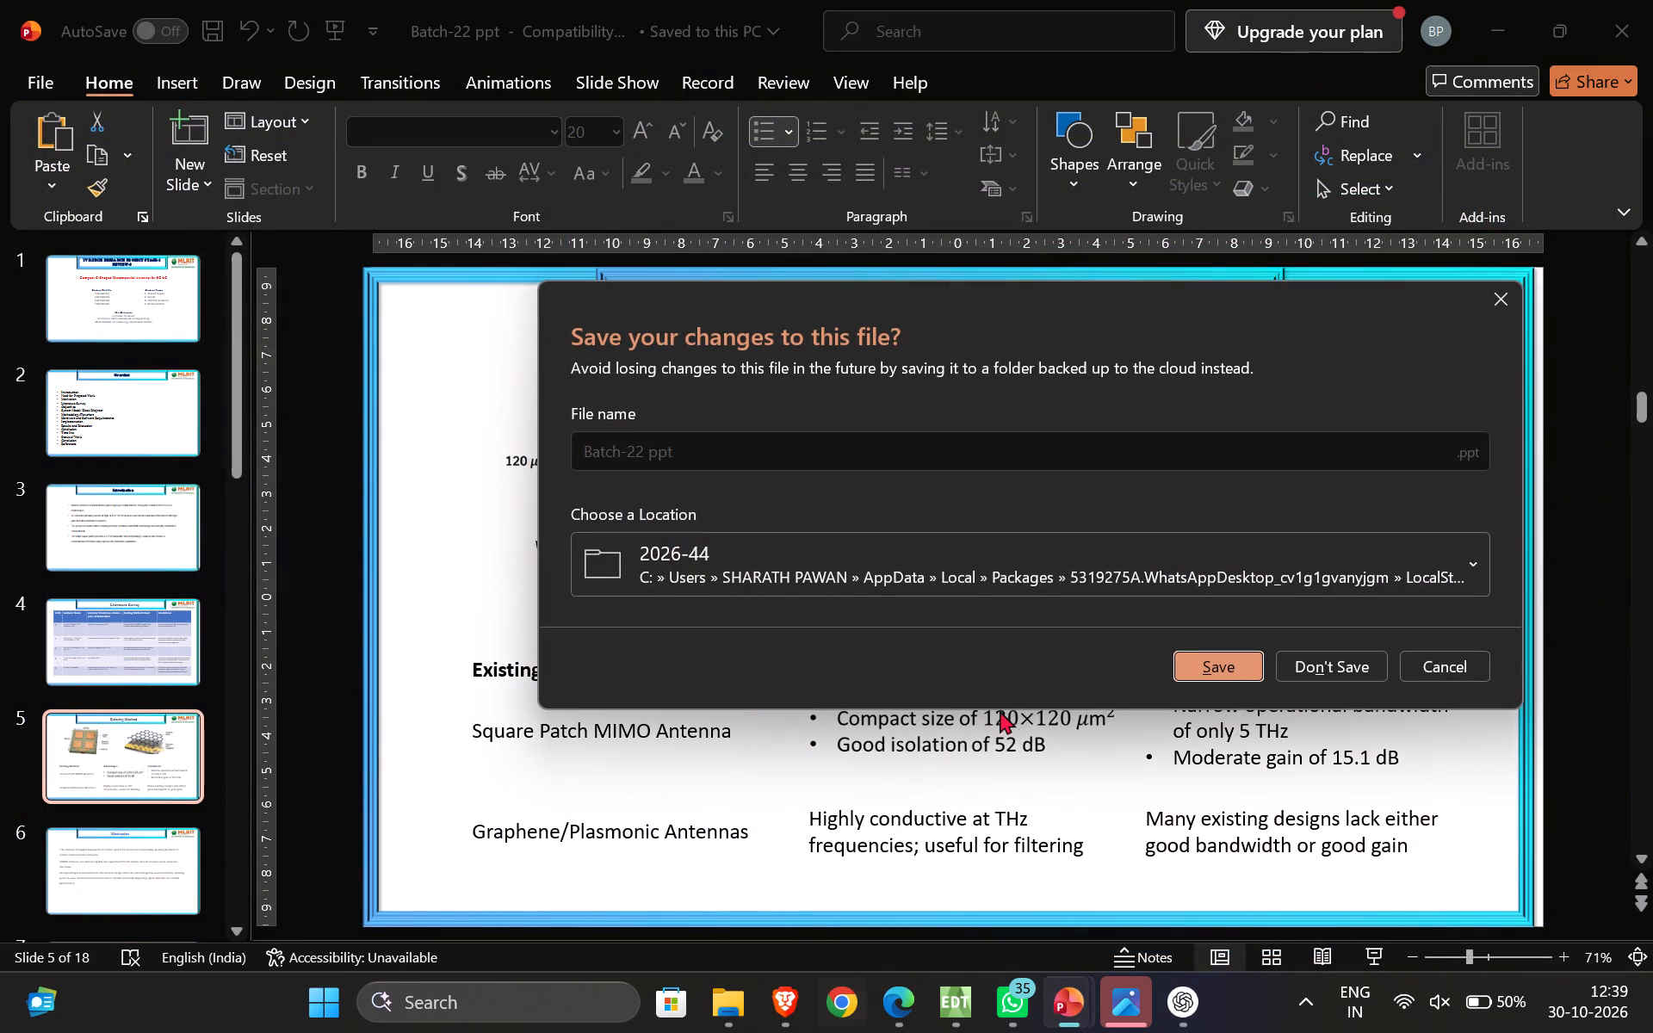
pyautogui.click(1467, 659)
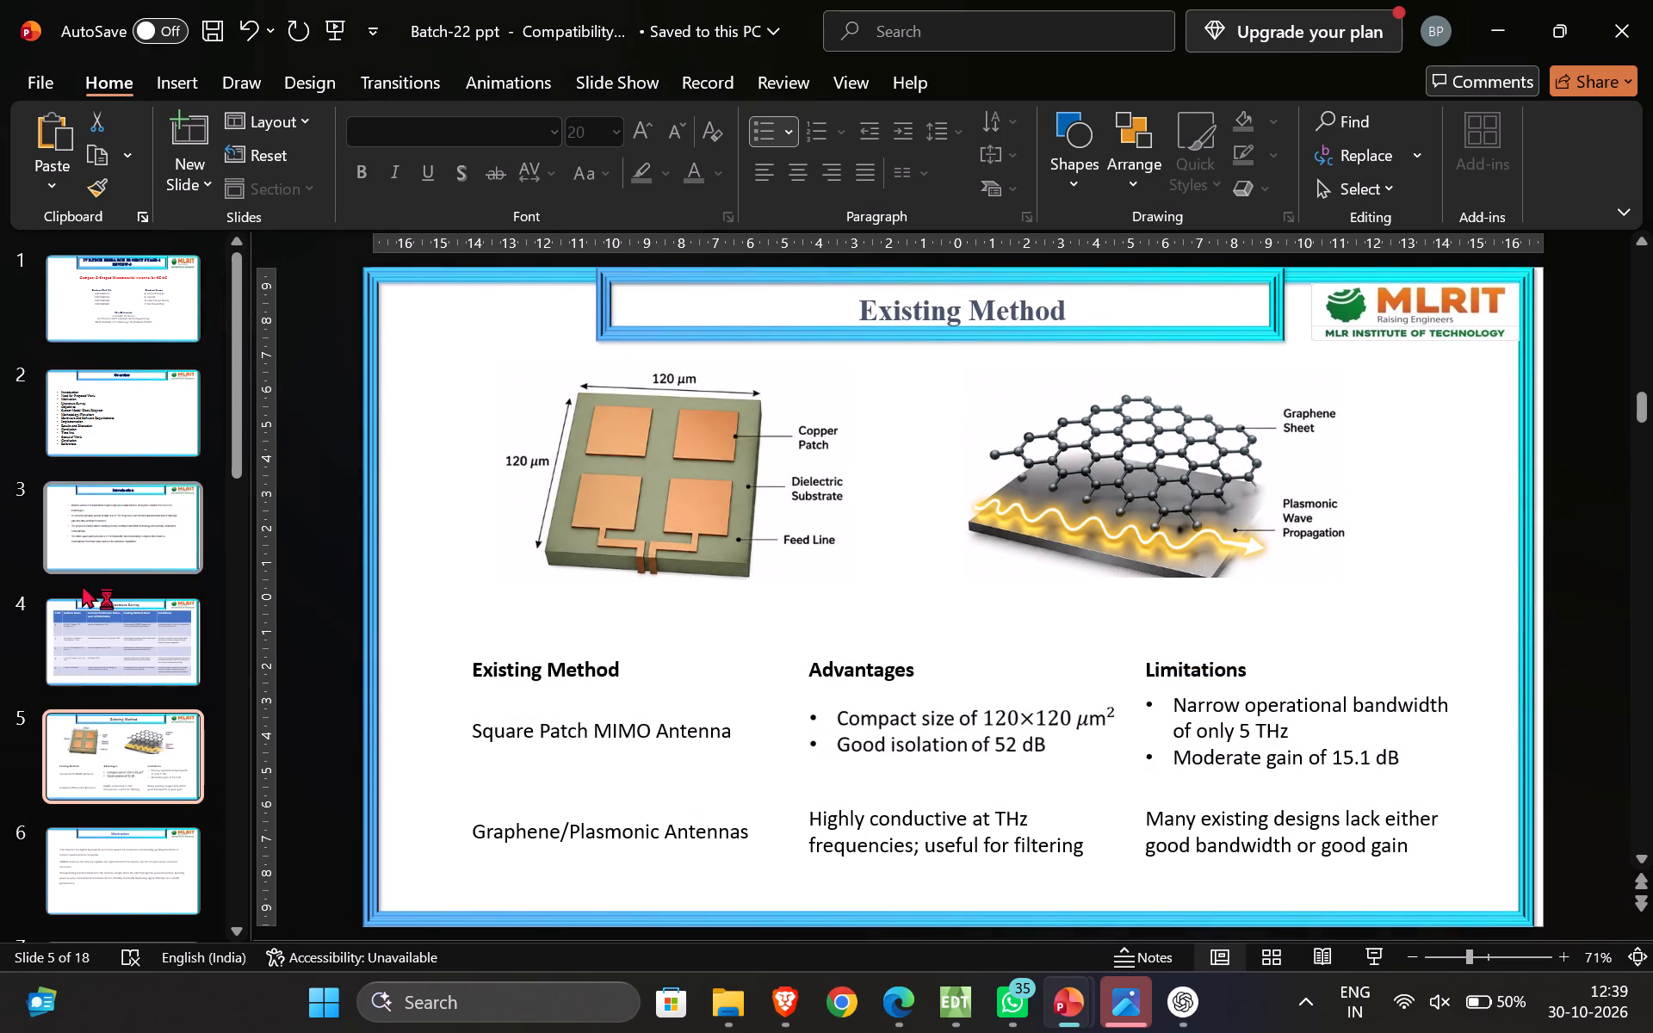
# Look back from the Status of Work slide through Demo Video (Working Model) to the Results slide and examine its E-Field distribution image.
pyautogui.scroll(-8, 82, 561)
pyautogui.click(136, 492)
pyautogui.click(136, 628)
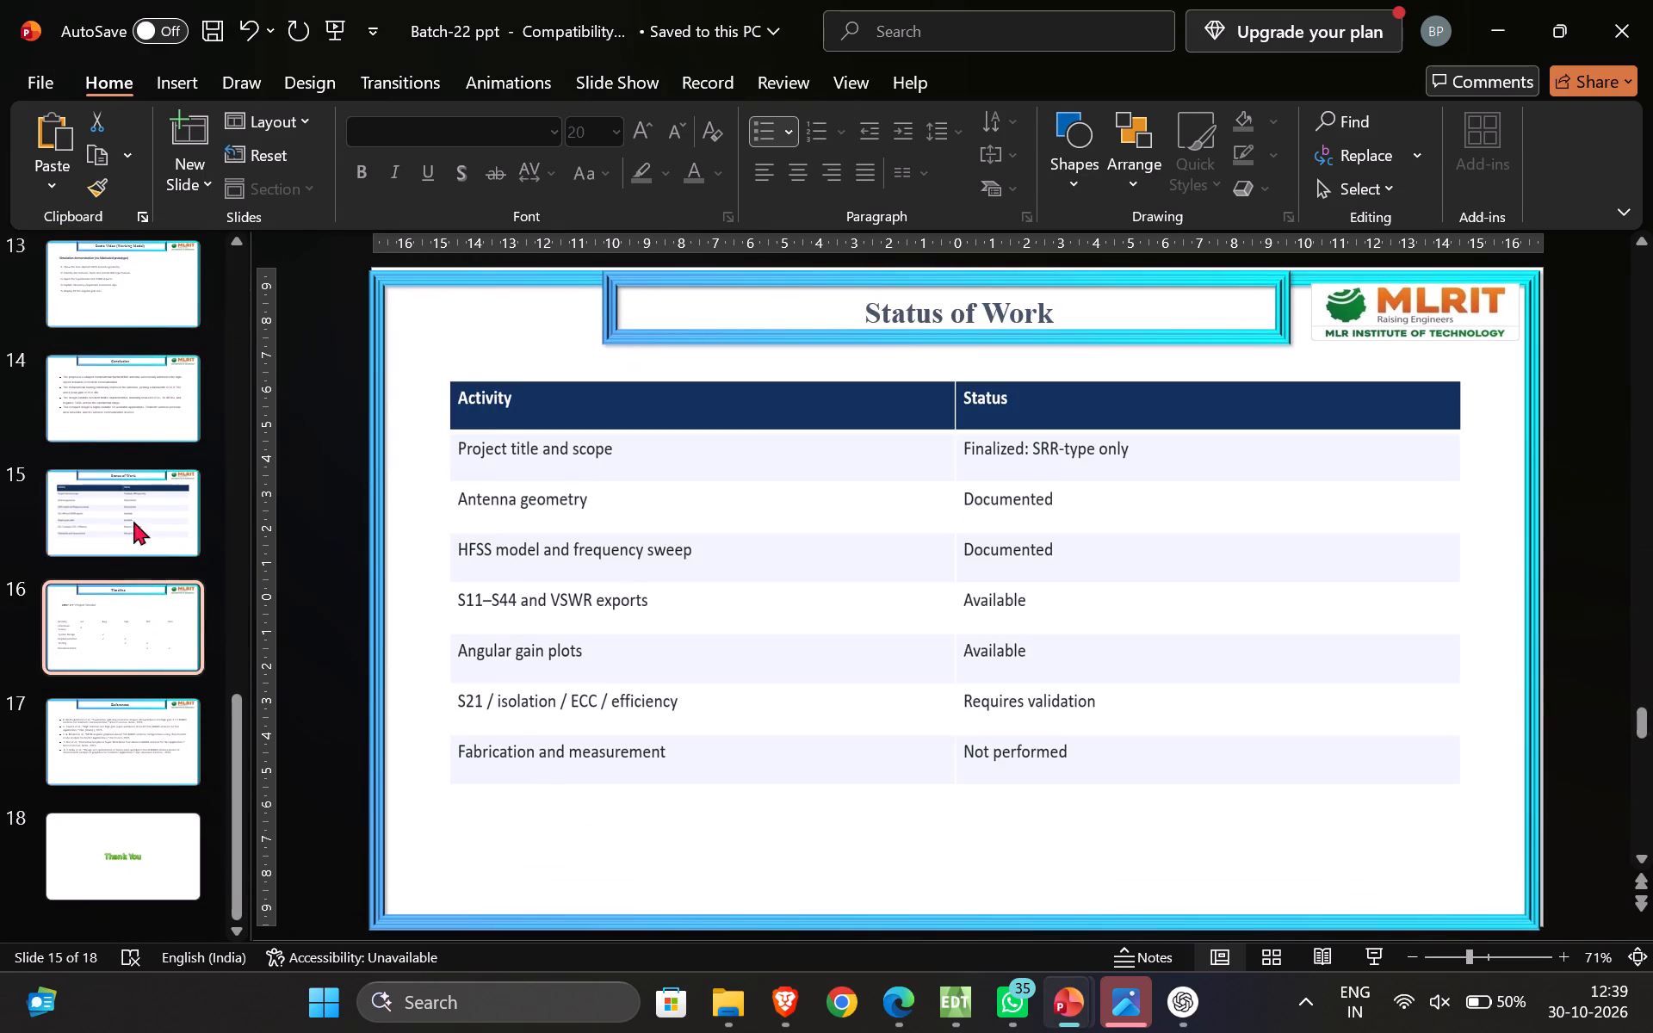
pyautogui.click(128, 411)
pyautogui.click(116, 294)
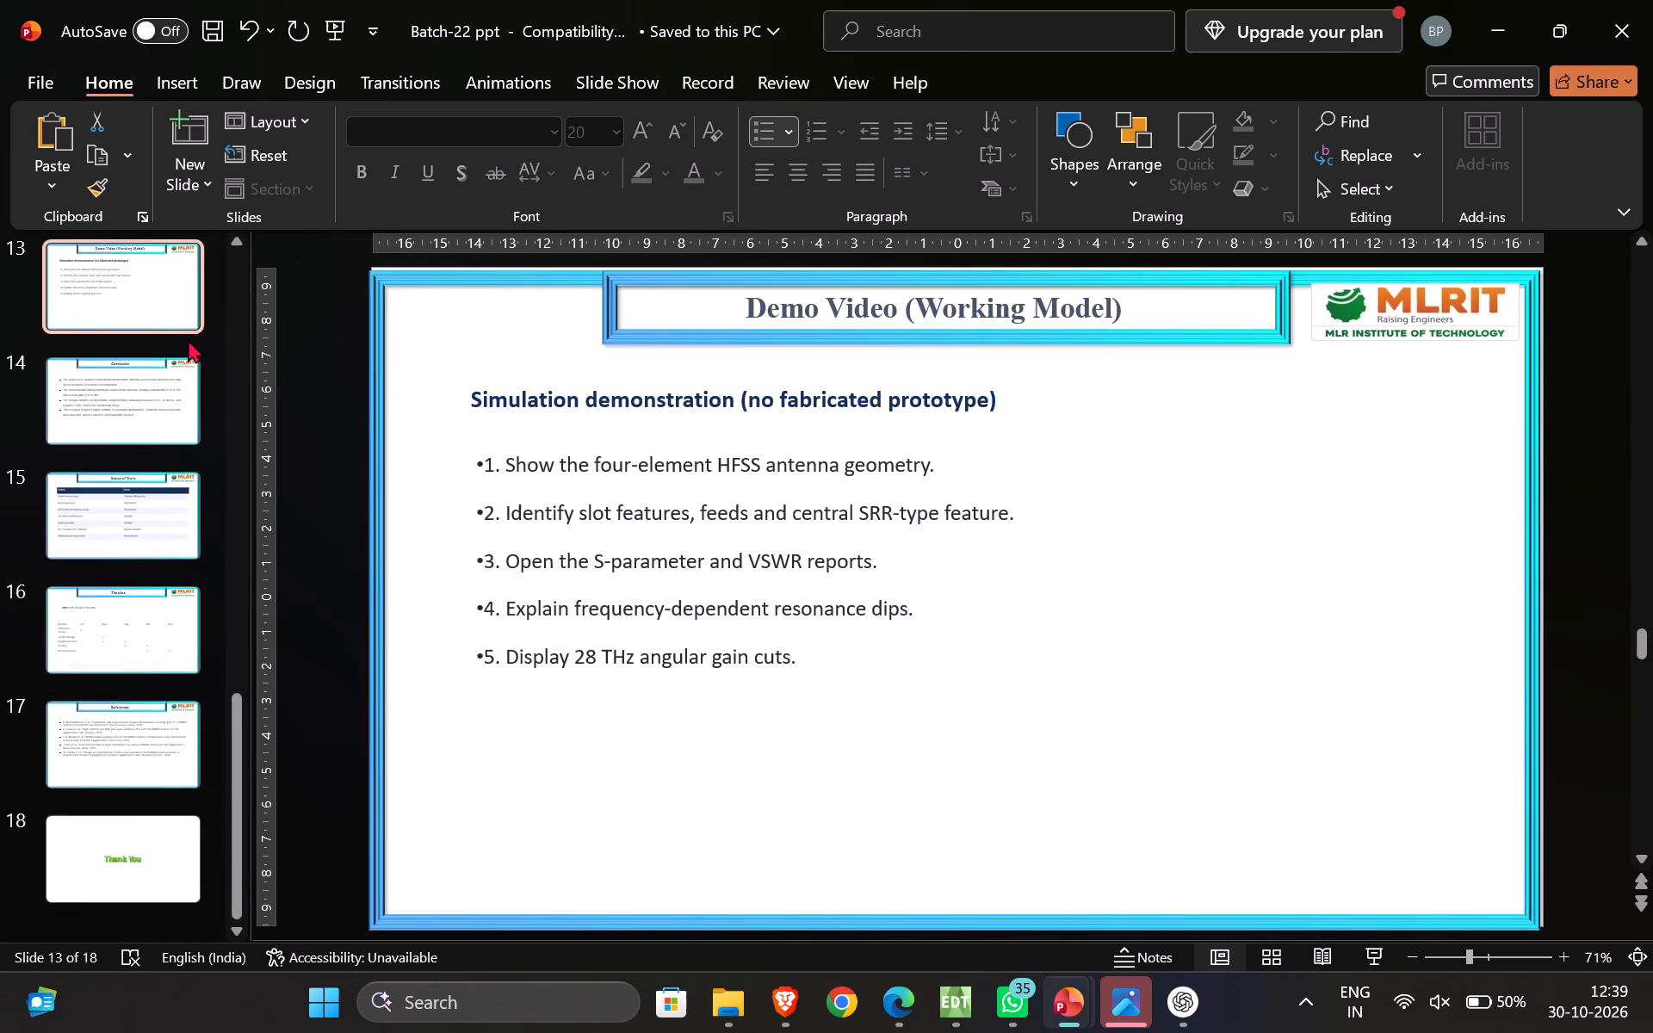
pyautogui.scroll(1, 188, 339)
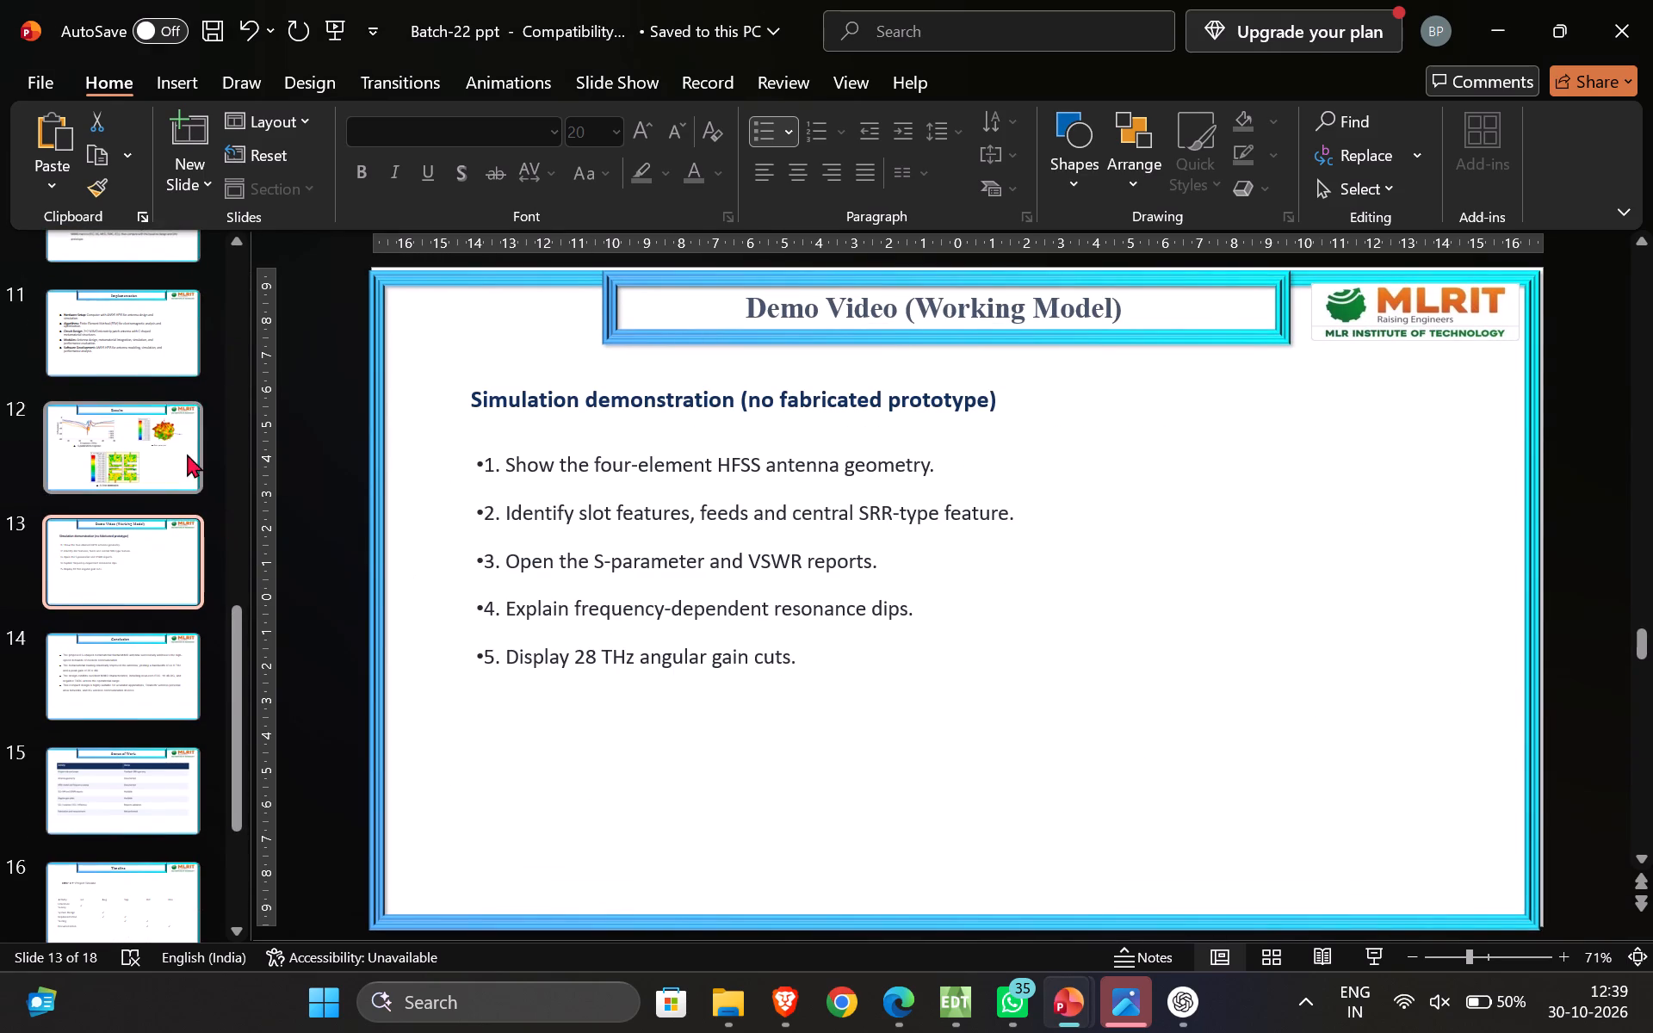
pyautogui.click(183, 451)
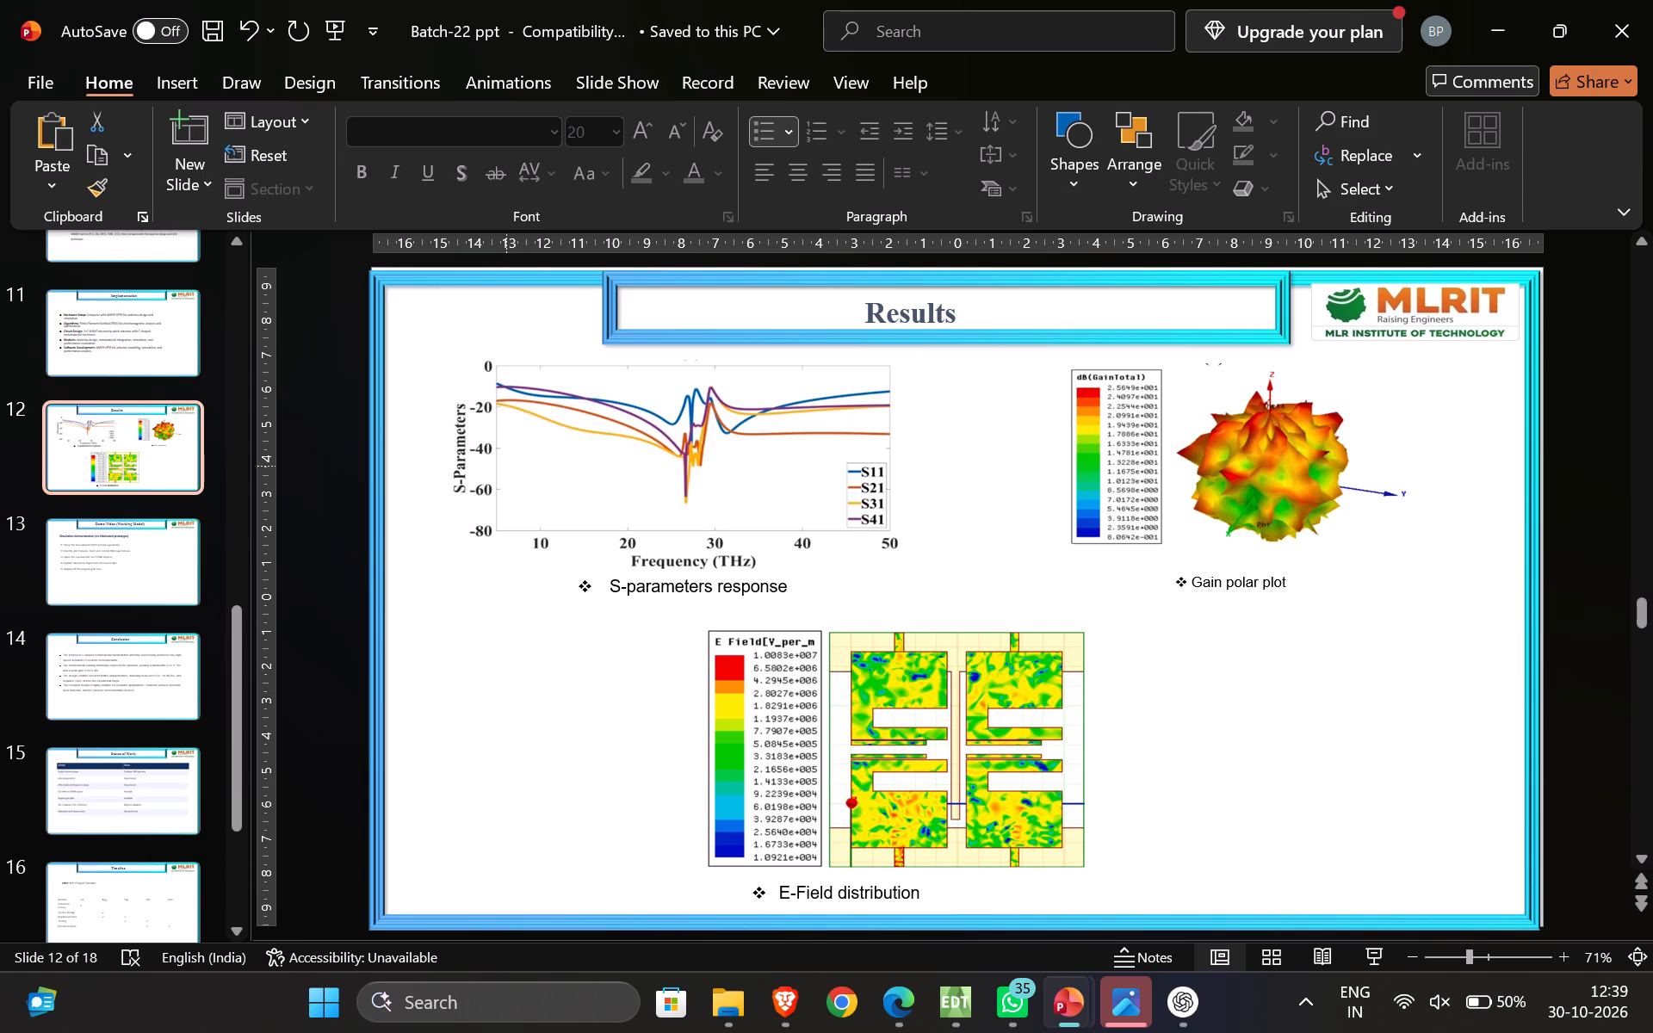
pyautogui.click(854, 686)
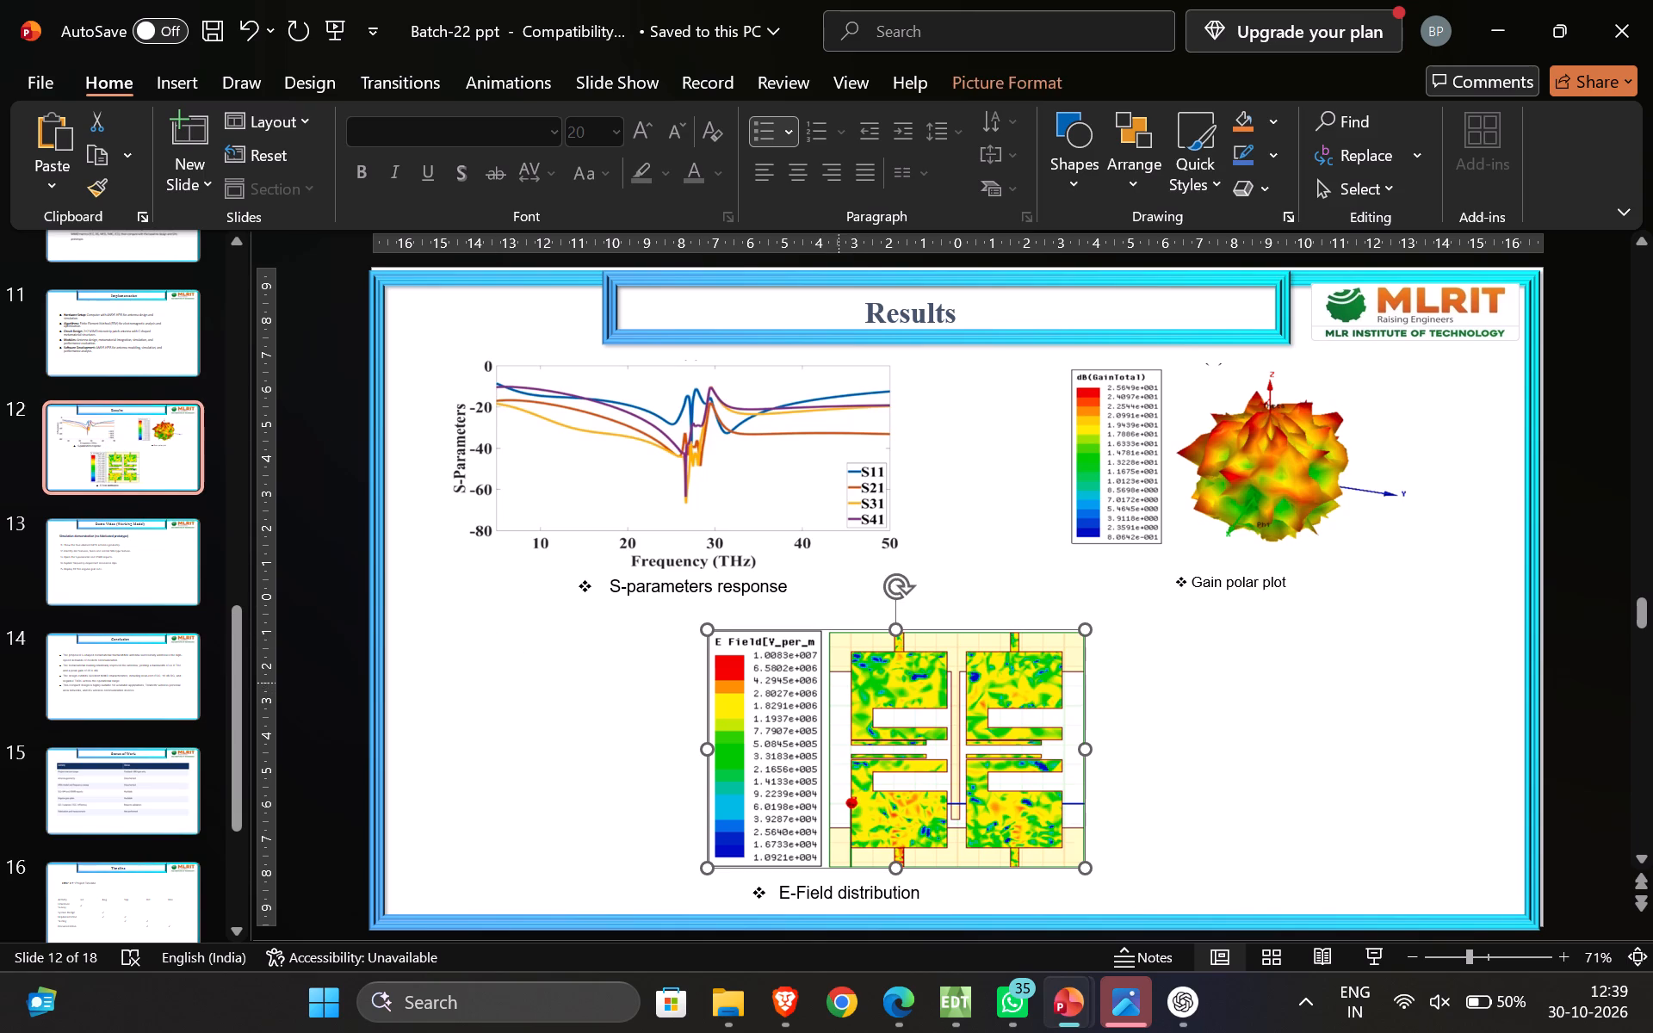
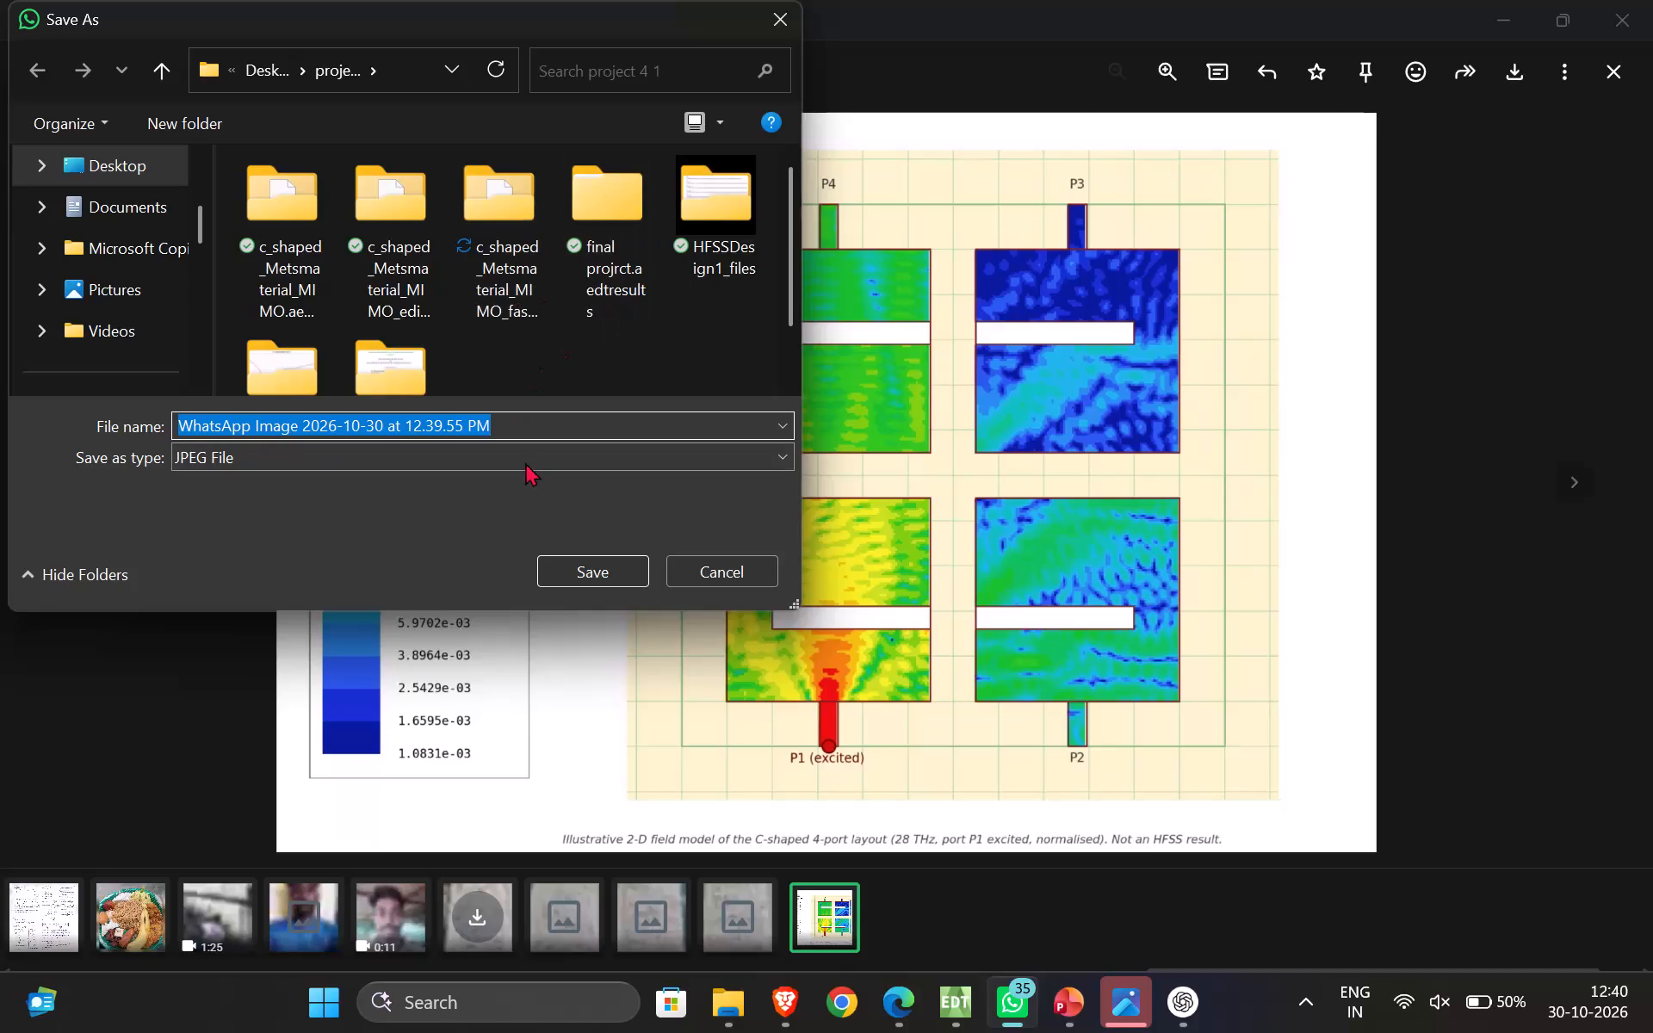
# Save the 2-D field model image of the C-shaped 4-port layout in the Pictures folder as a JPEG file.
pyautogui.doubleClick(185, 304)
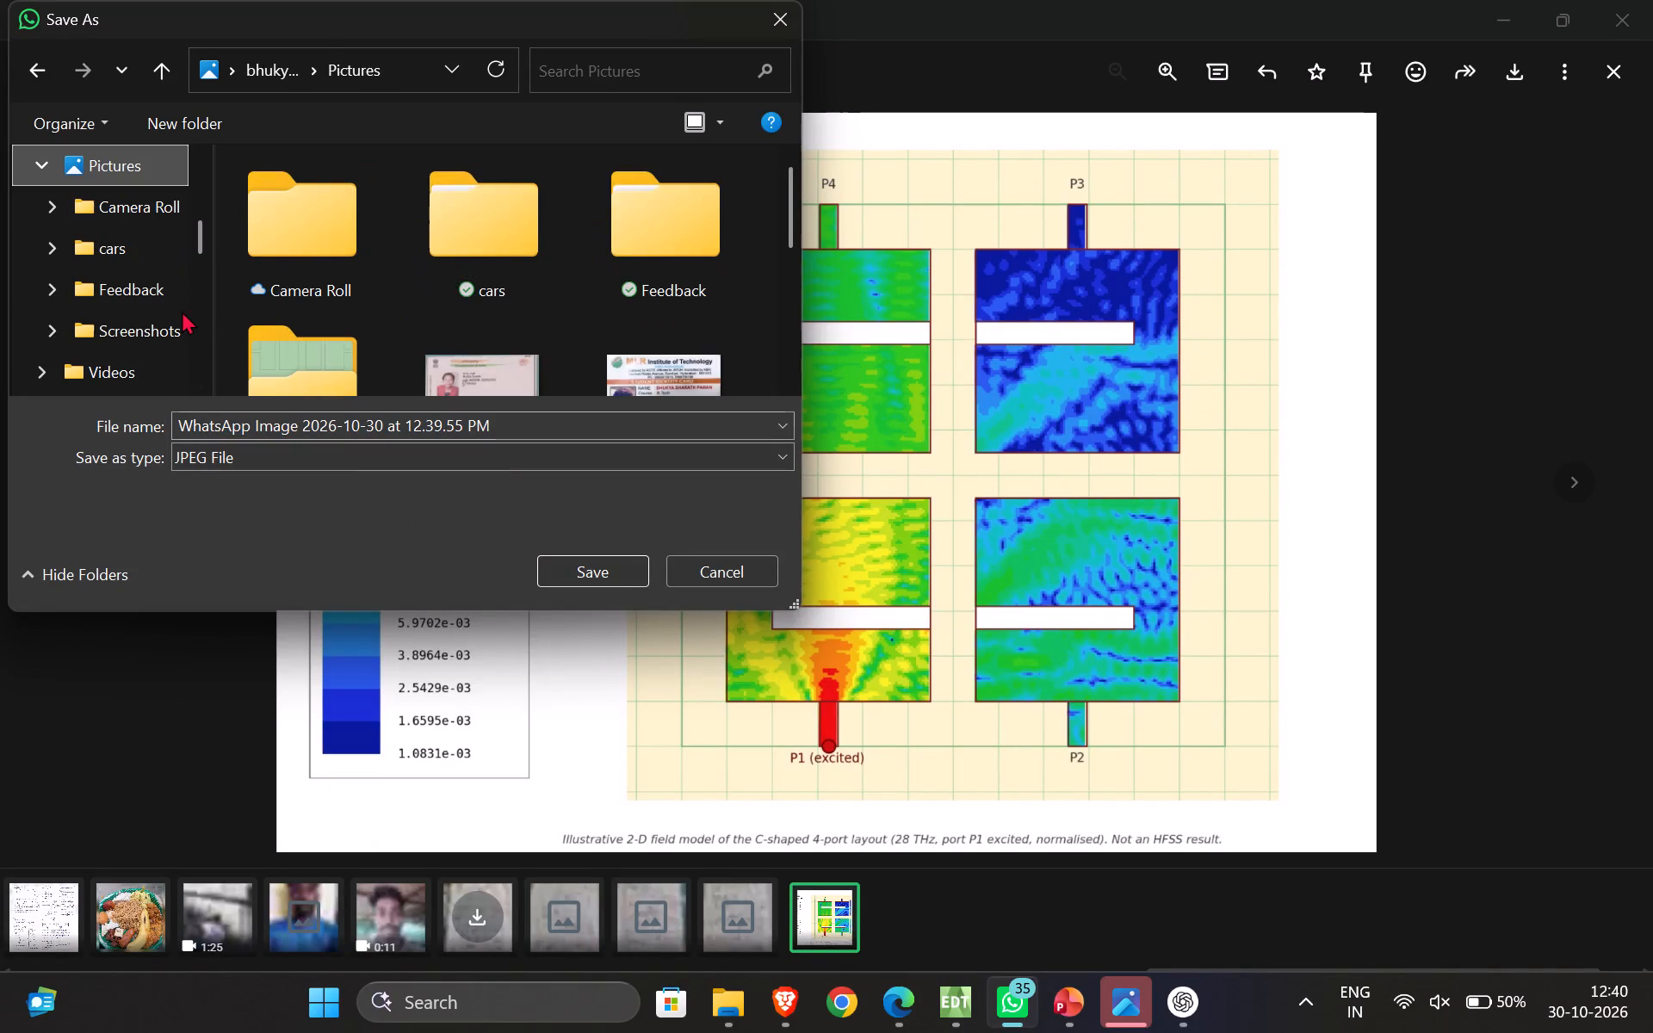
pyautogui.scroll(-5, 517, 273)
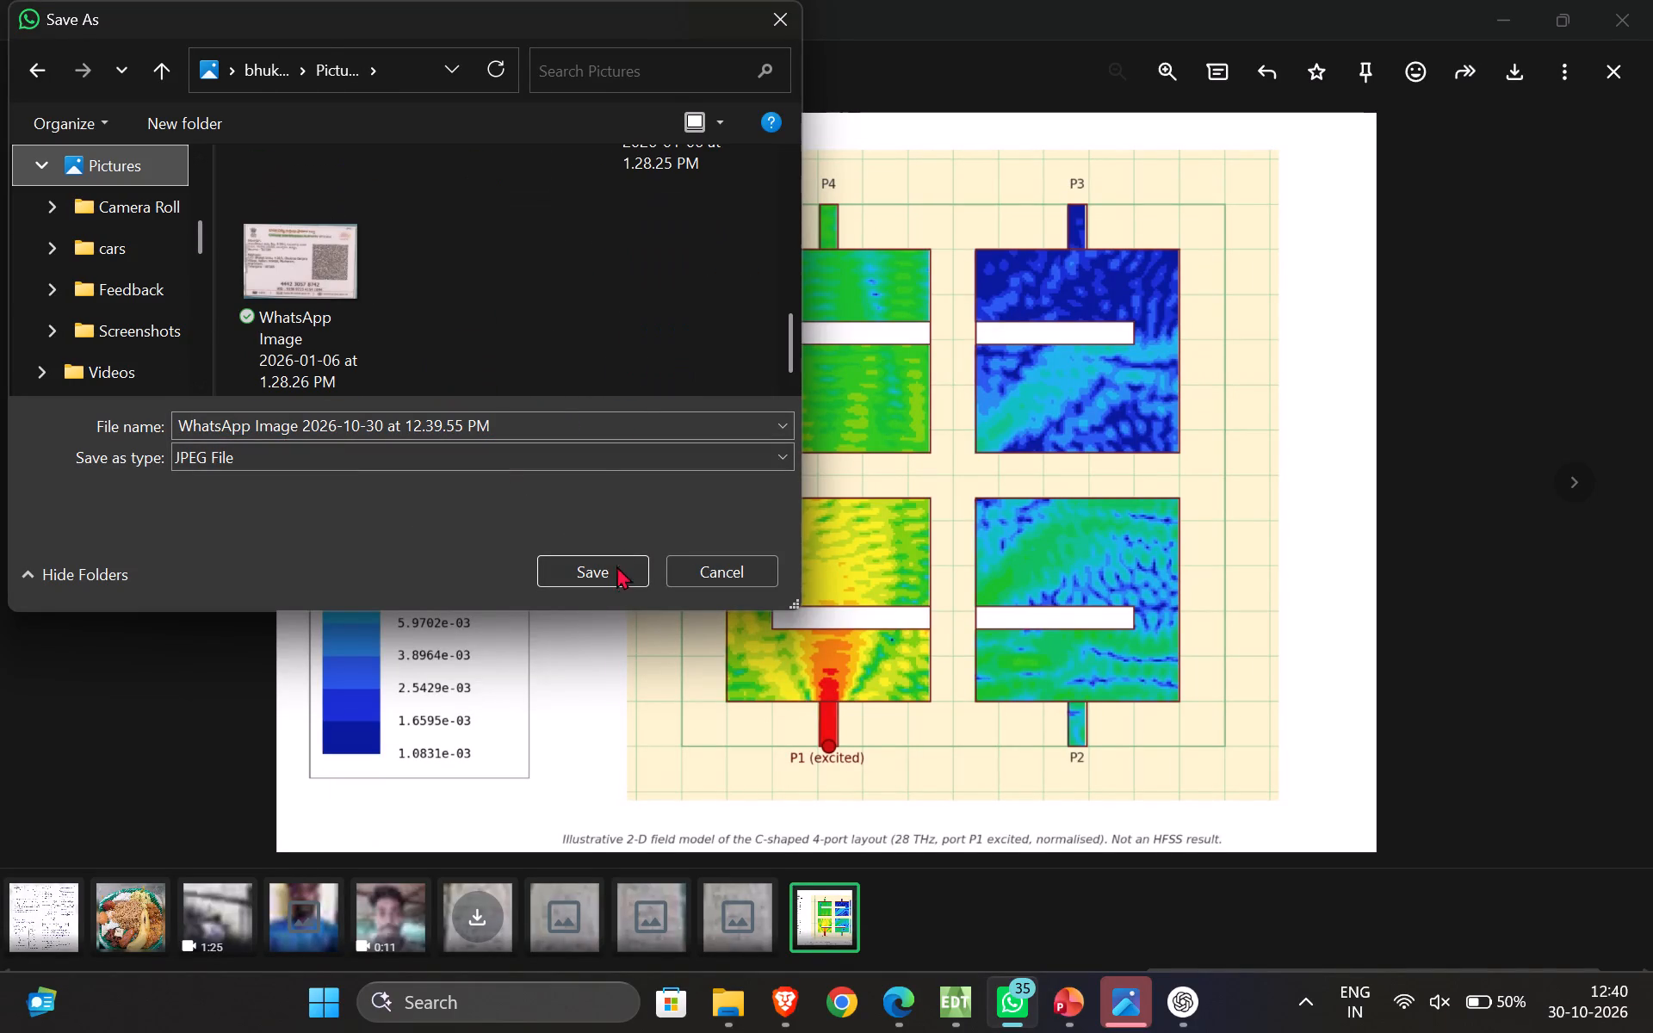
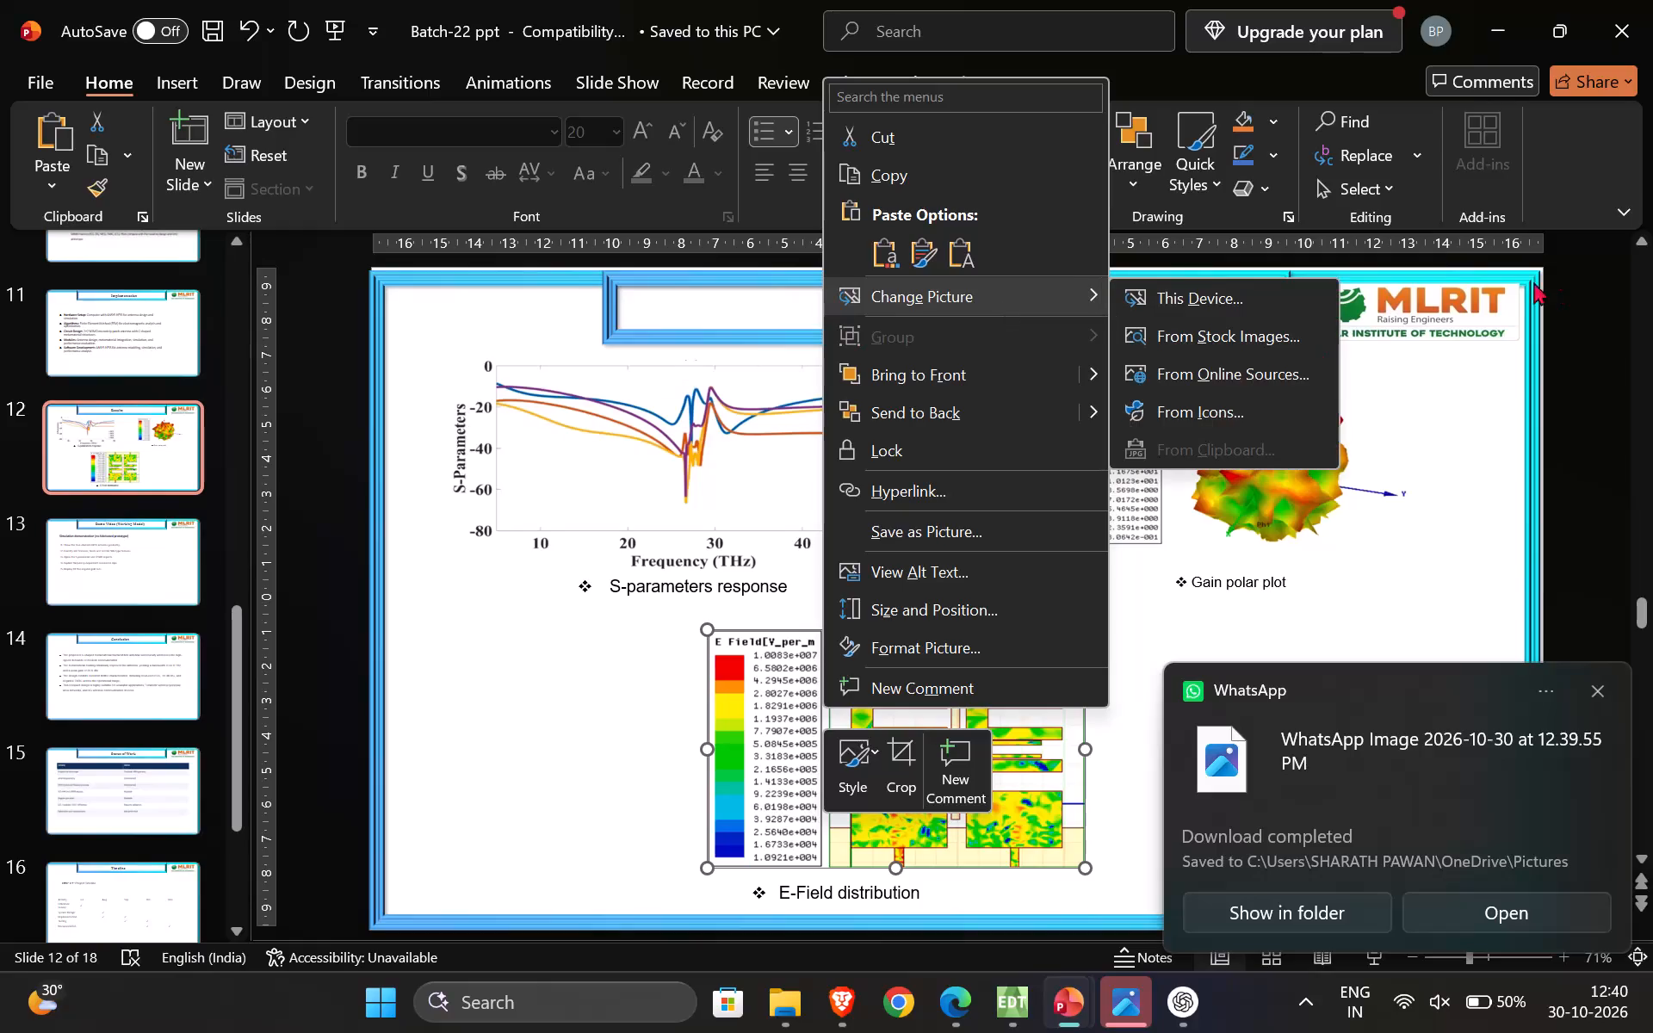
# Replace the E-Field distribution picture on the Results slide with WhatsApp Image 2026-10-30 at 12.39.55 PM from the Pictures folder.
pyautogui.click(1278, 294)
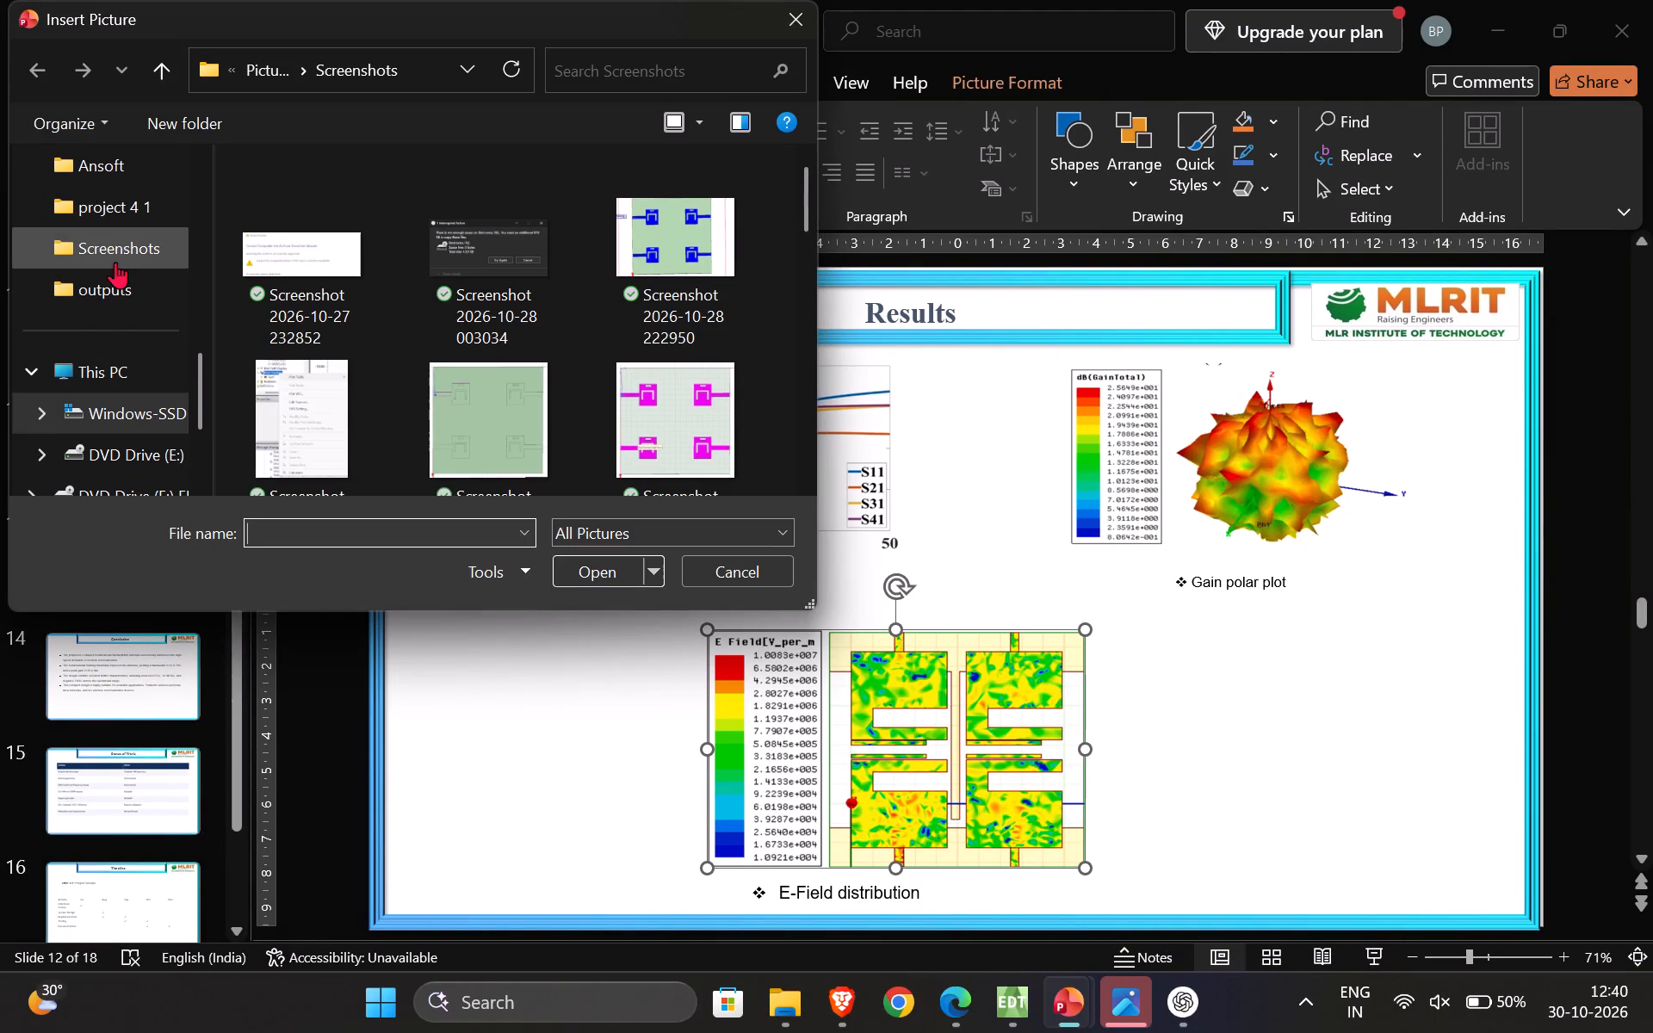
pyautogui.scroll(1, 115, 262)
pyautogui.doubleClick(81, 341)
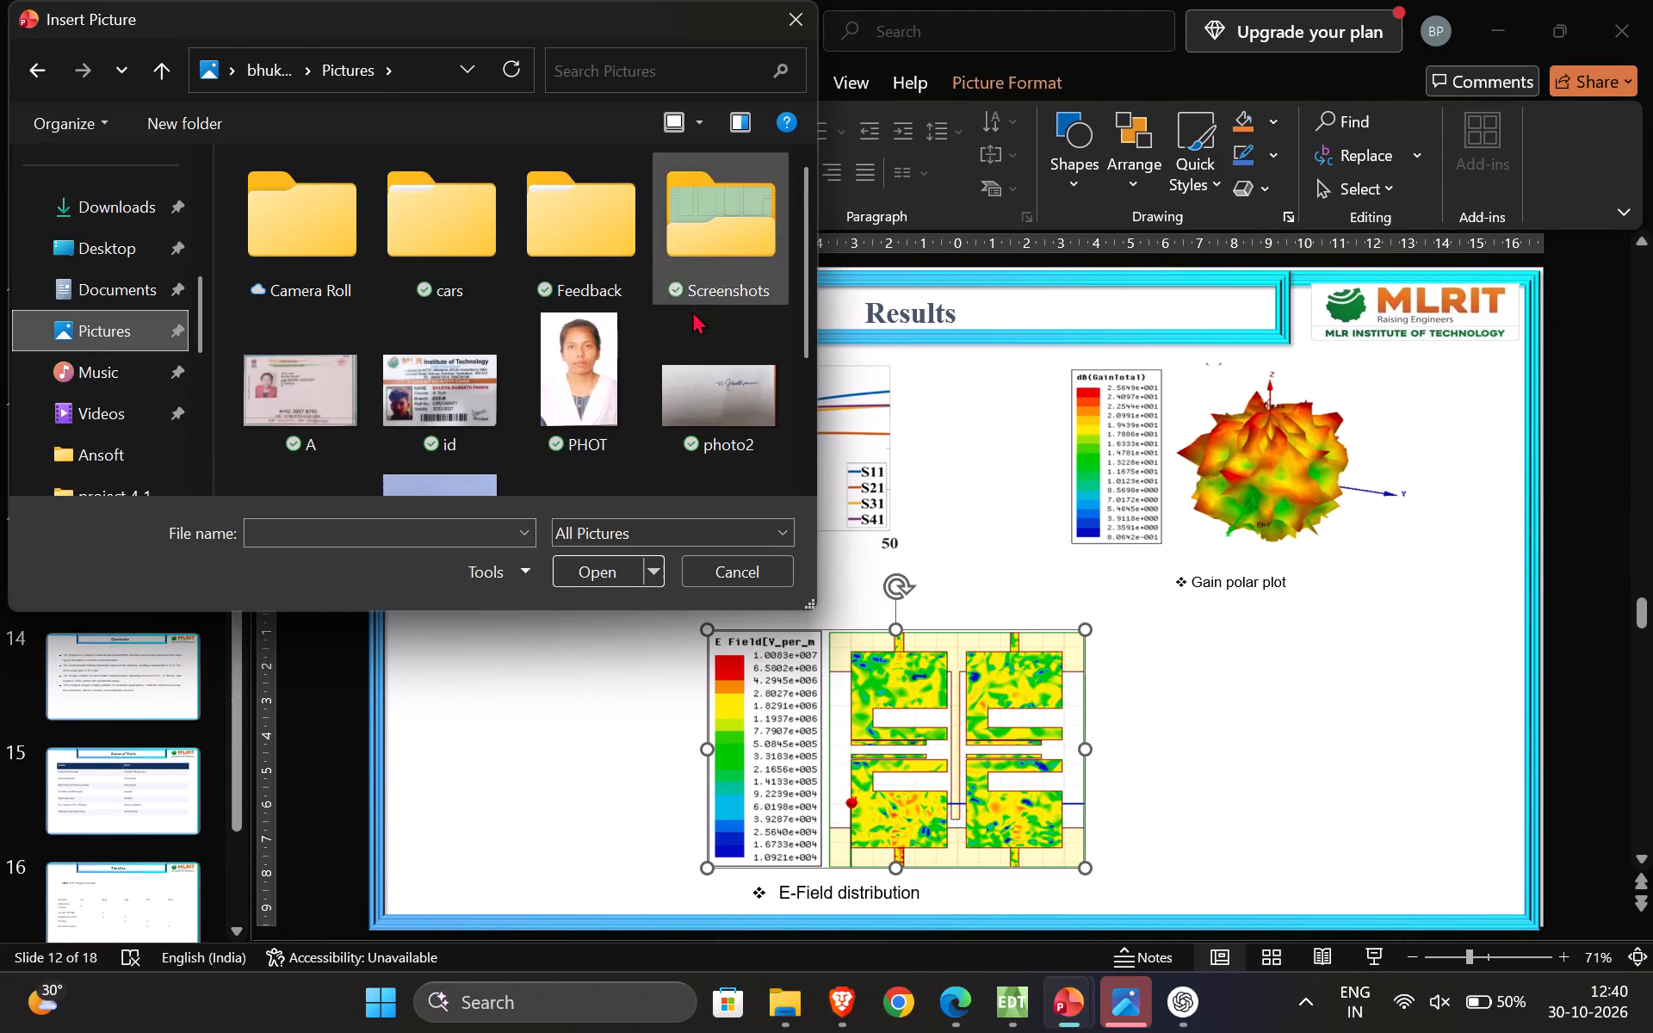
pyautogui.scroll(-2, 666, 344)
pyautogui.moveTo(716, 388); pyautogui.dragTo(721, 398)
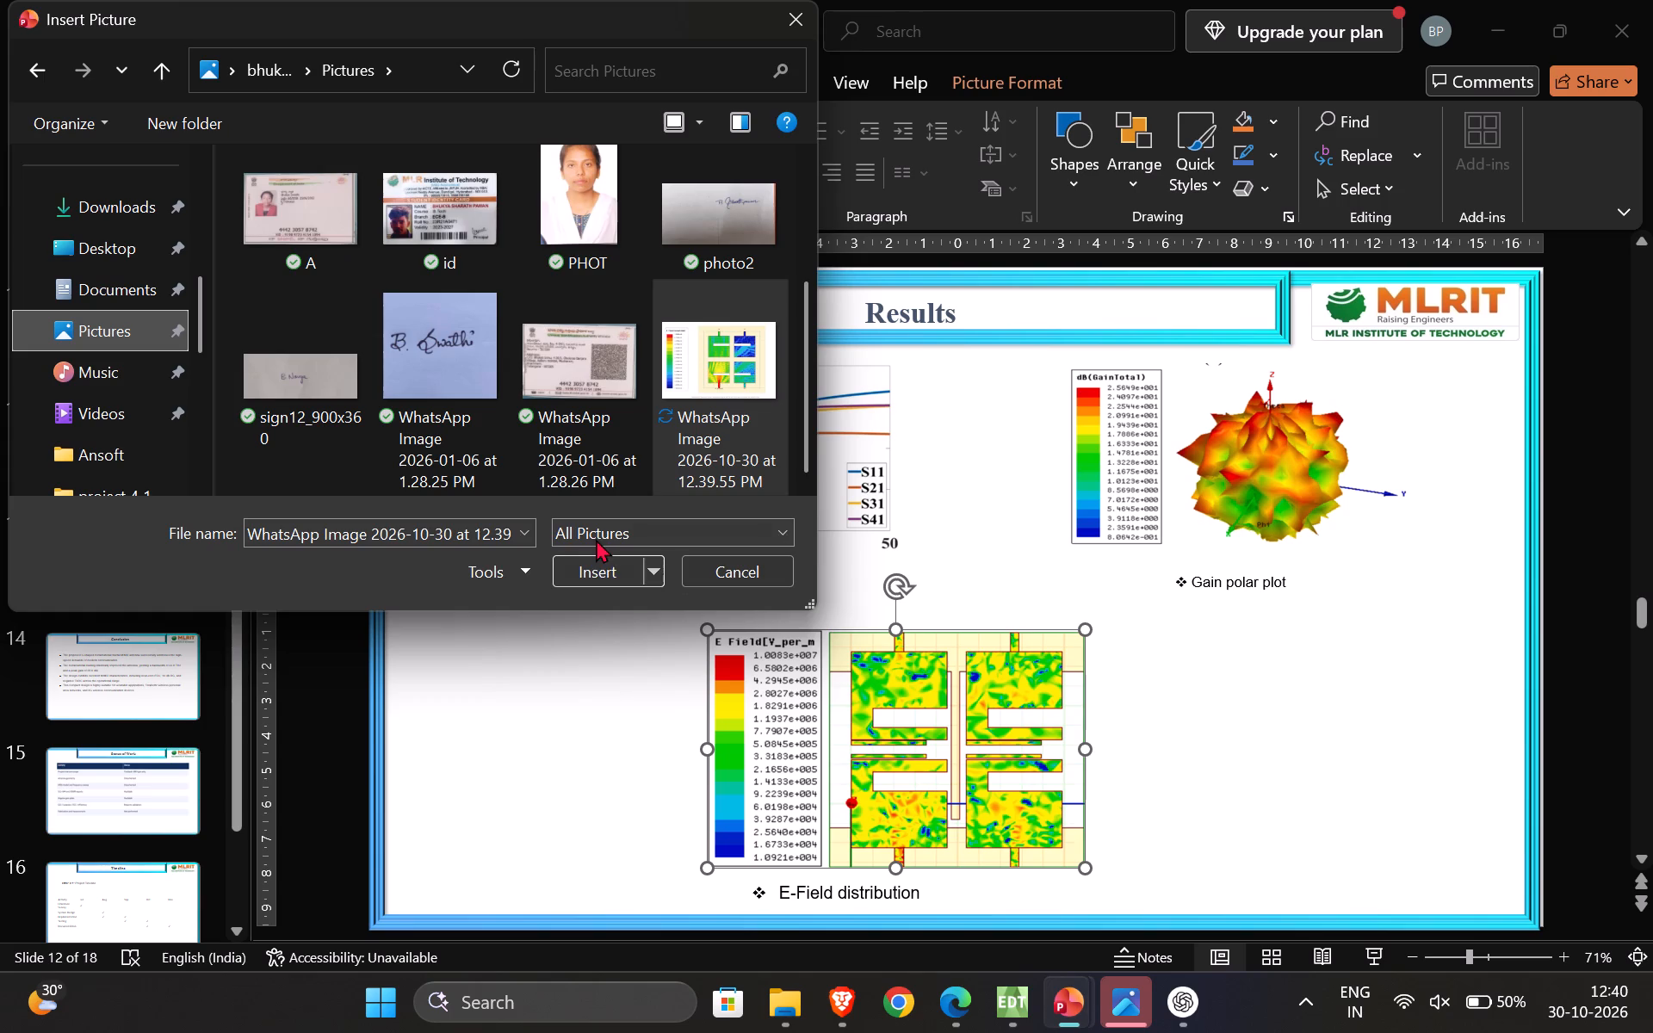
pyautogui.click(601, 556)
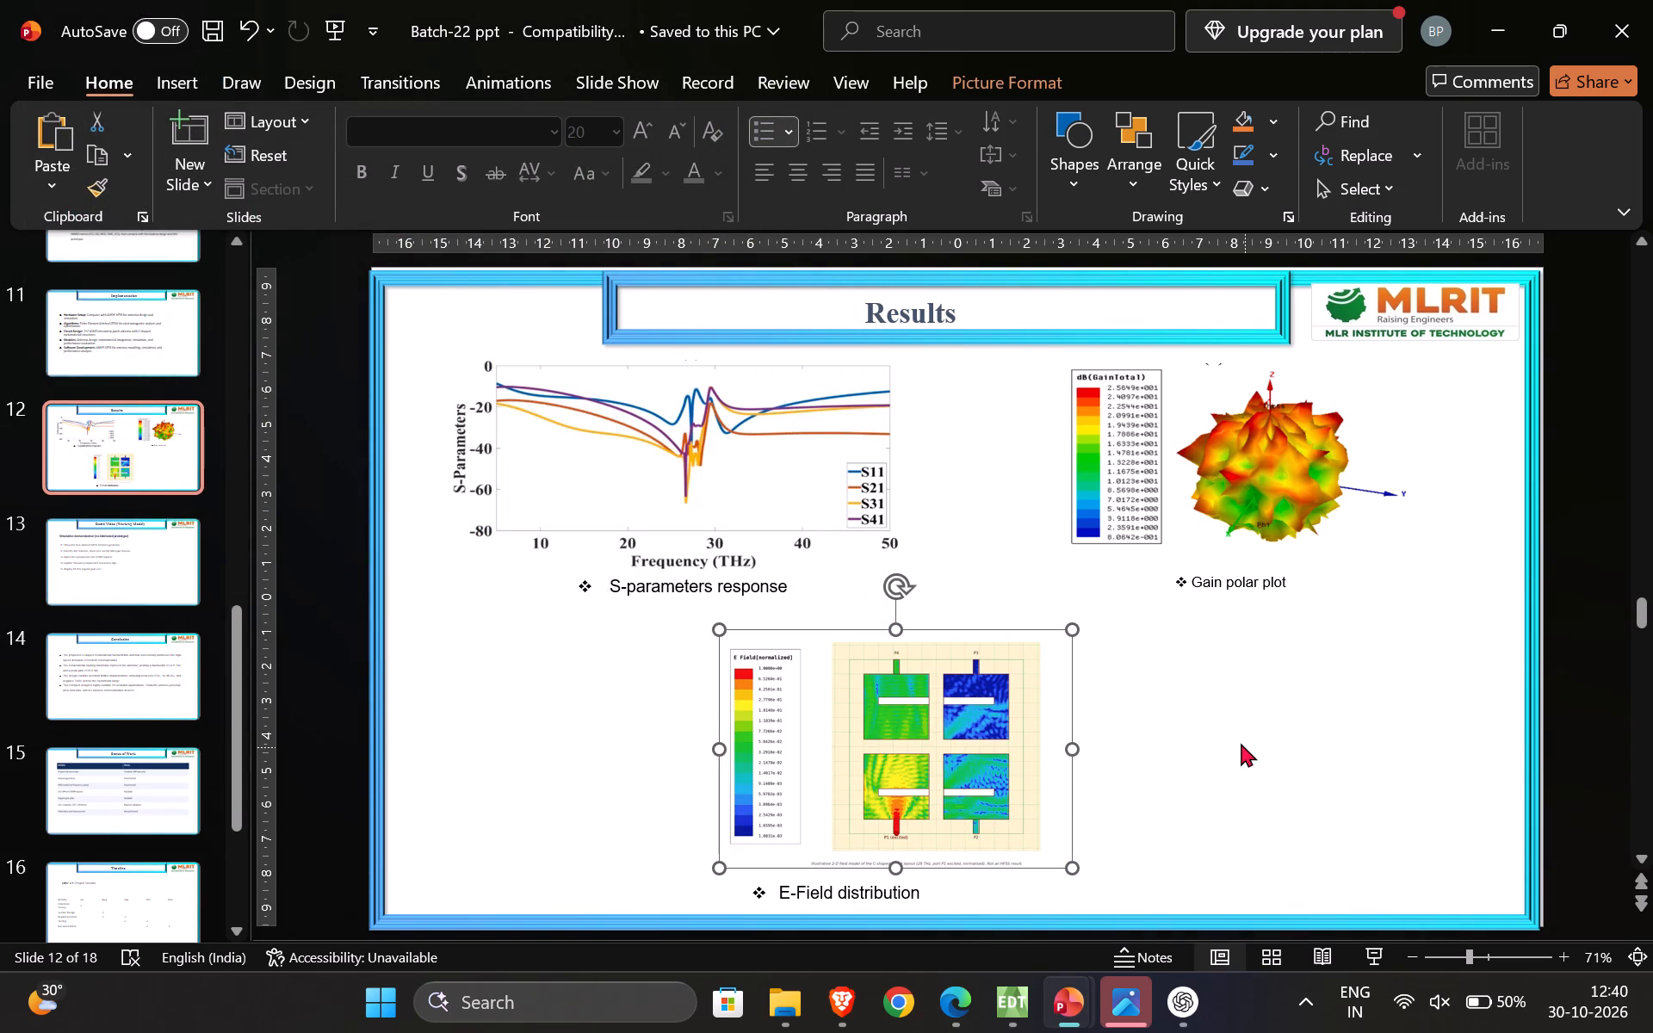
pyautogui.click(1241, 743)
# Look back through the presentation from the Results slide to the Motivation slide and check the thumbnails of the first slides.
pyautogui.scroll(1, 792, 566)
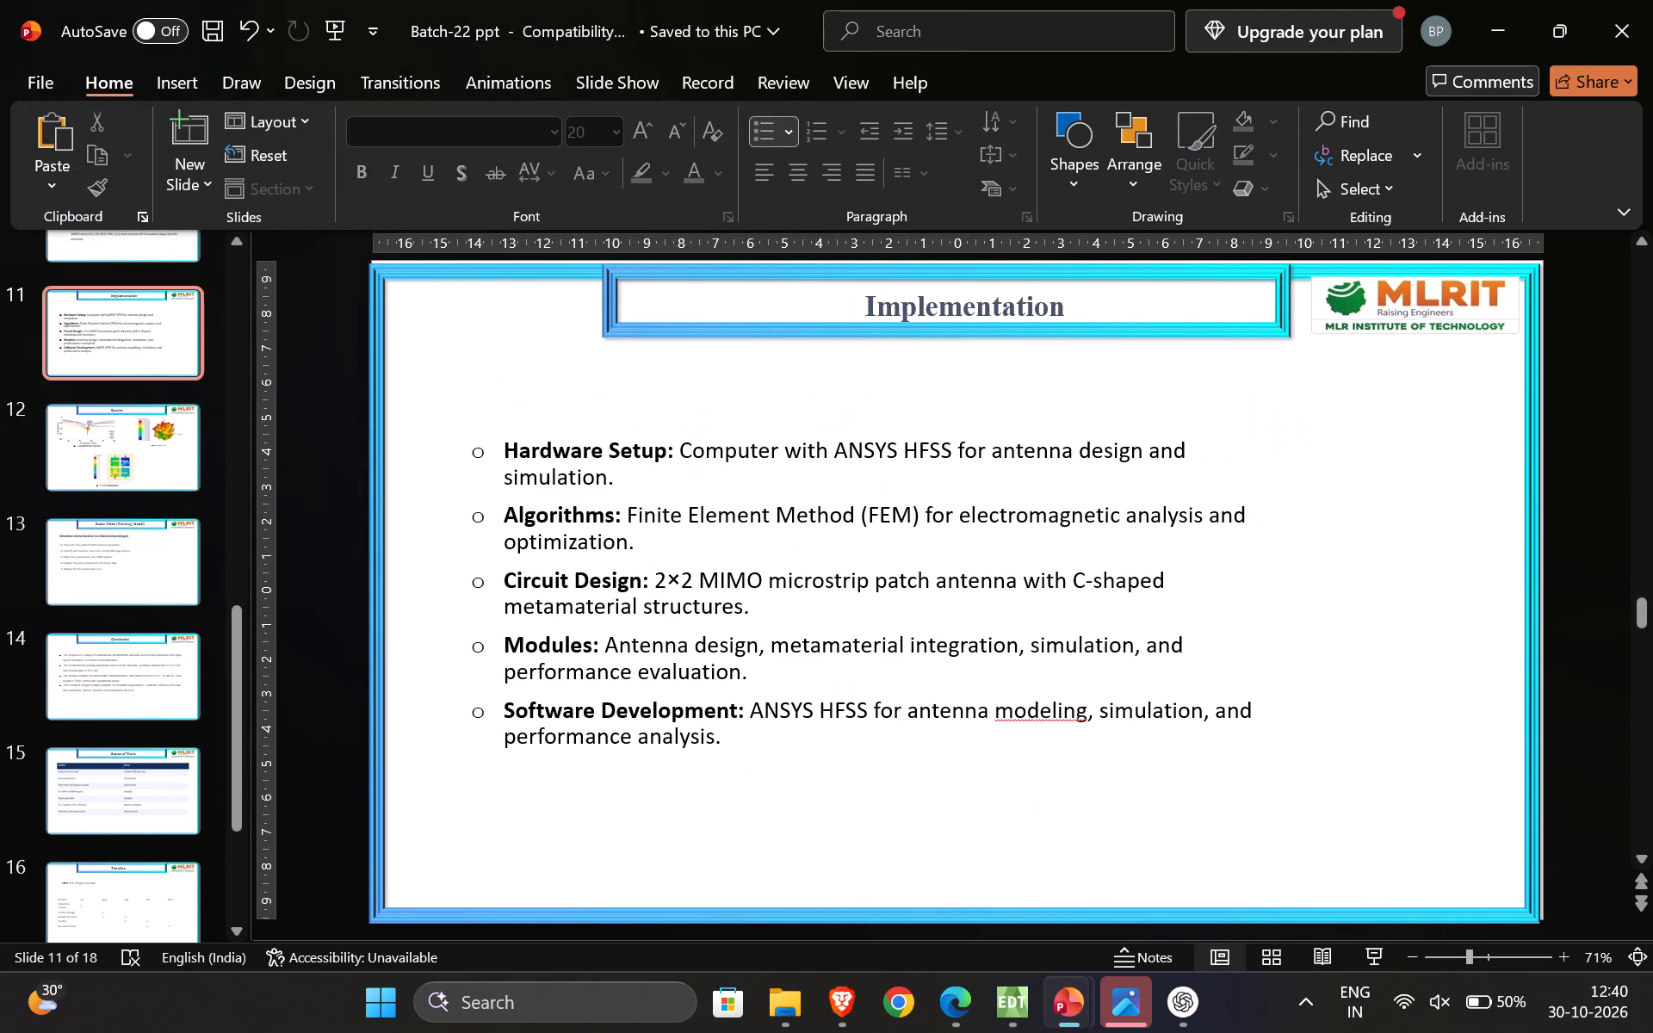
pyautogui.scroll(8, 792, 566)
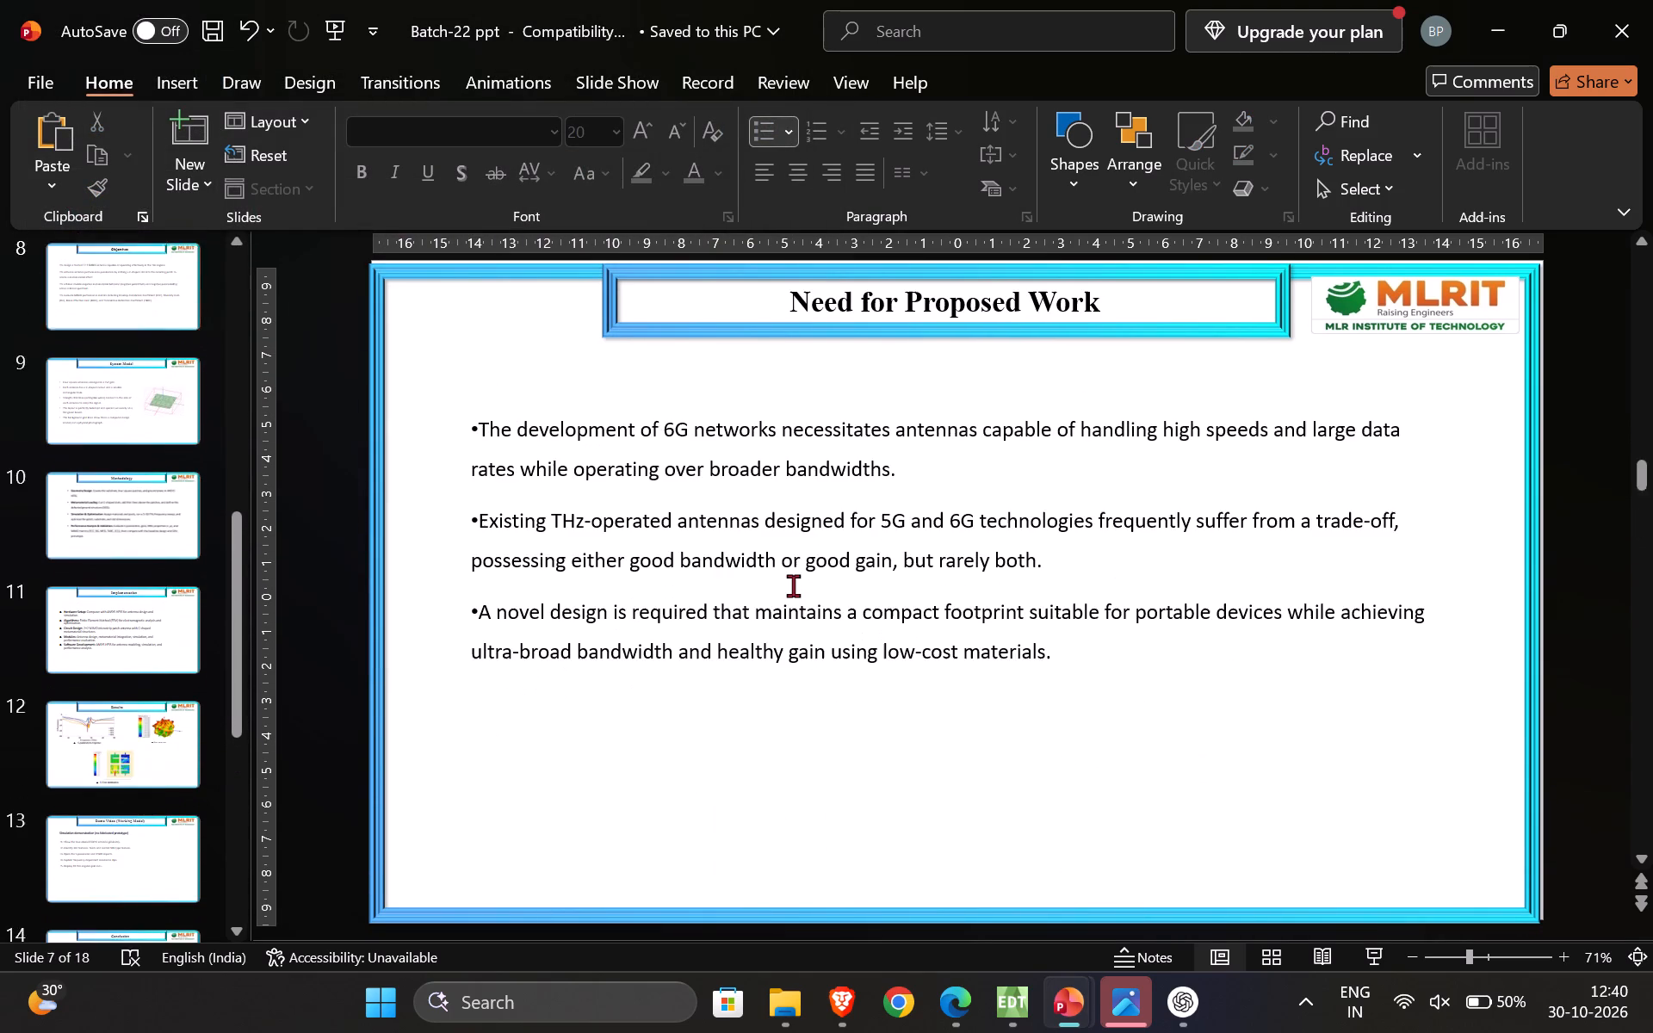
pyautogui.scroll(3, 793, 585)
pyautogui.scroll(2, 197, 524)
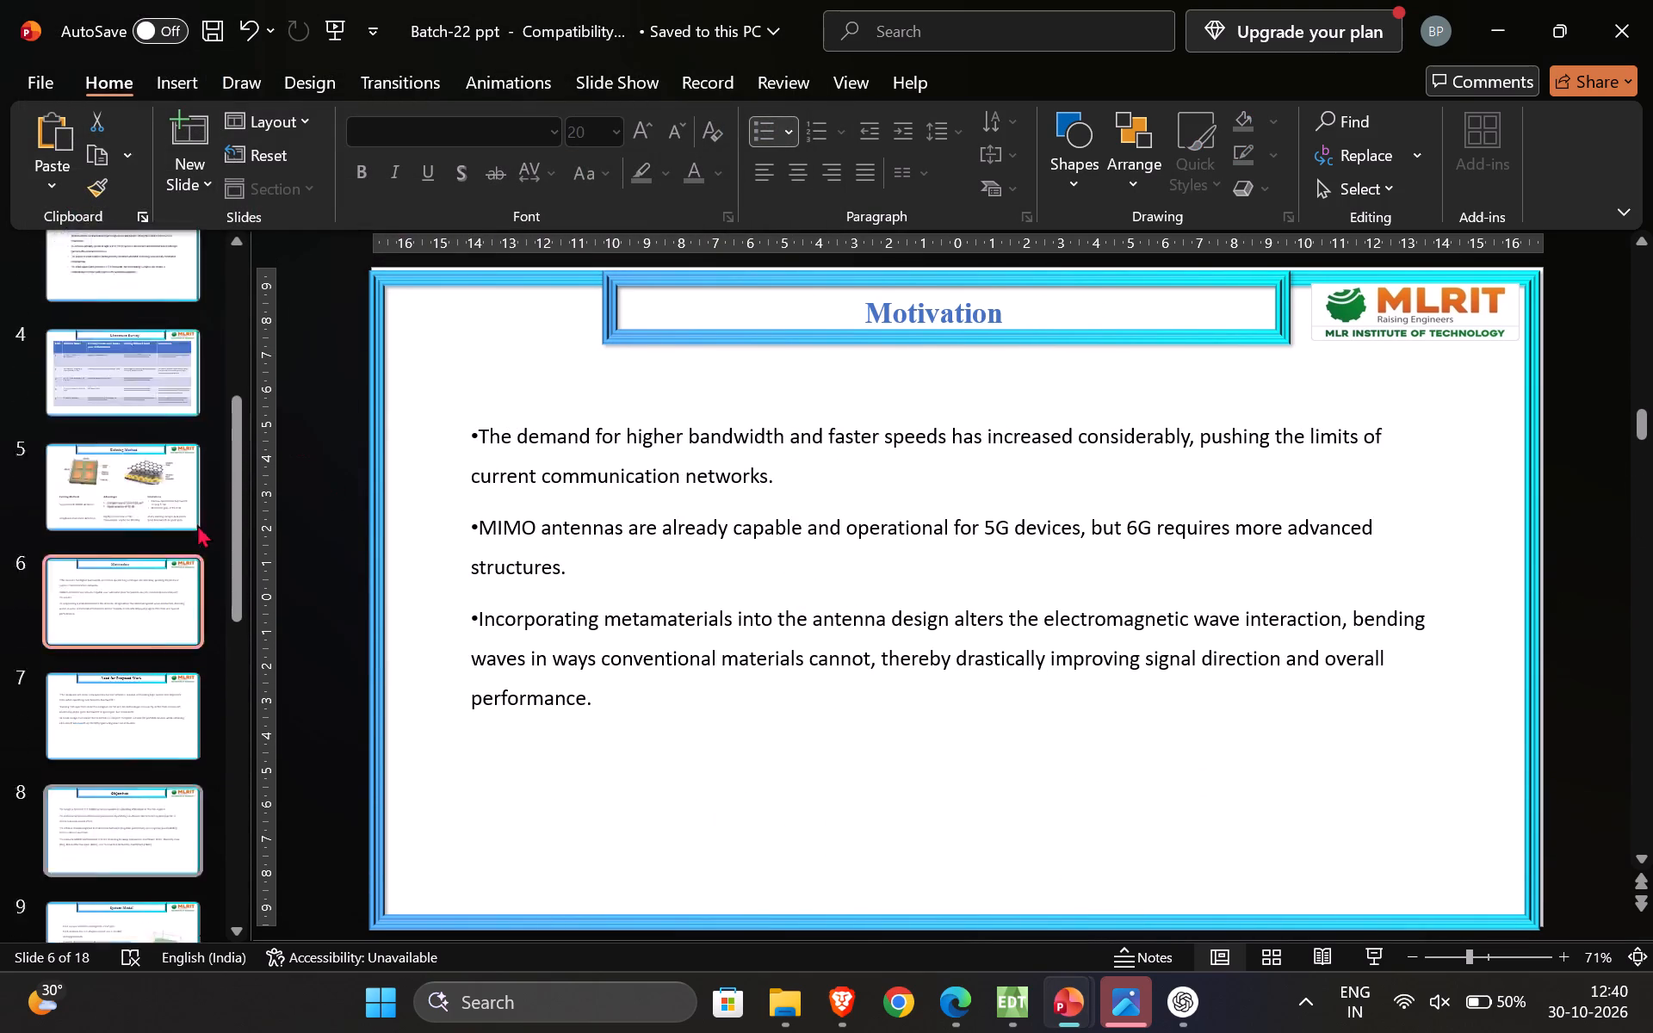
pyautogui.scroll(1, 197, 524)
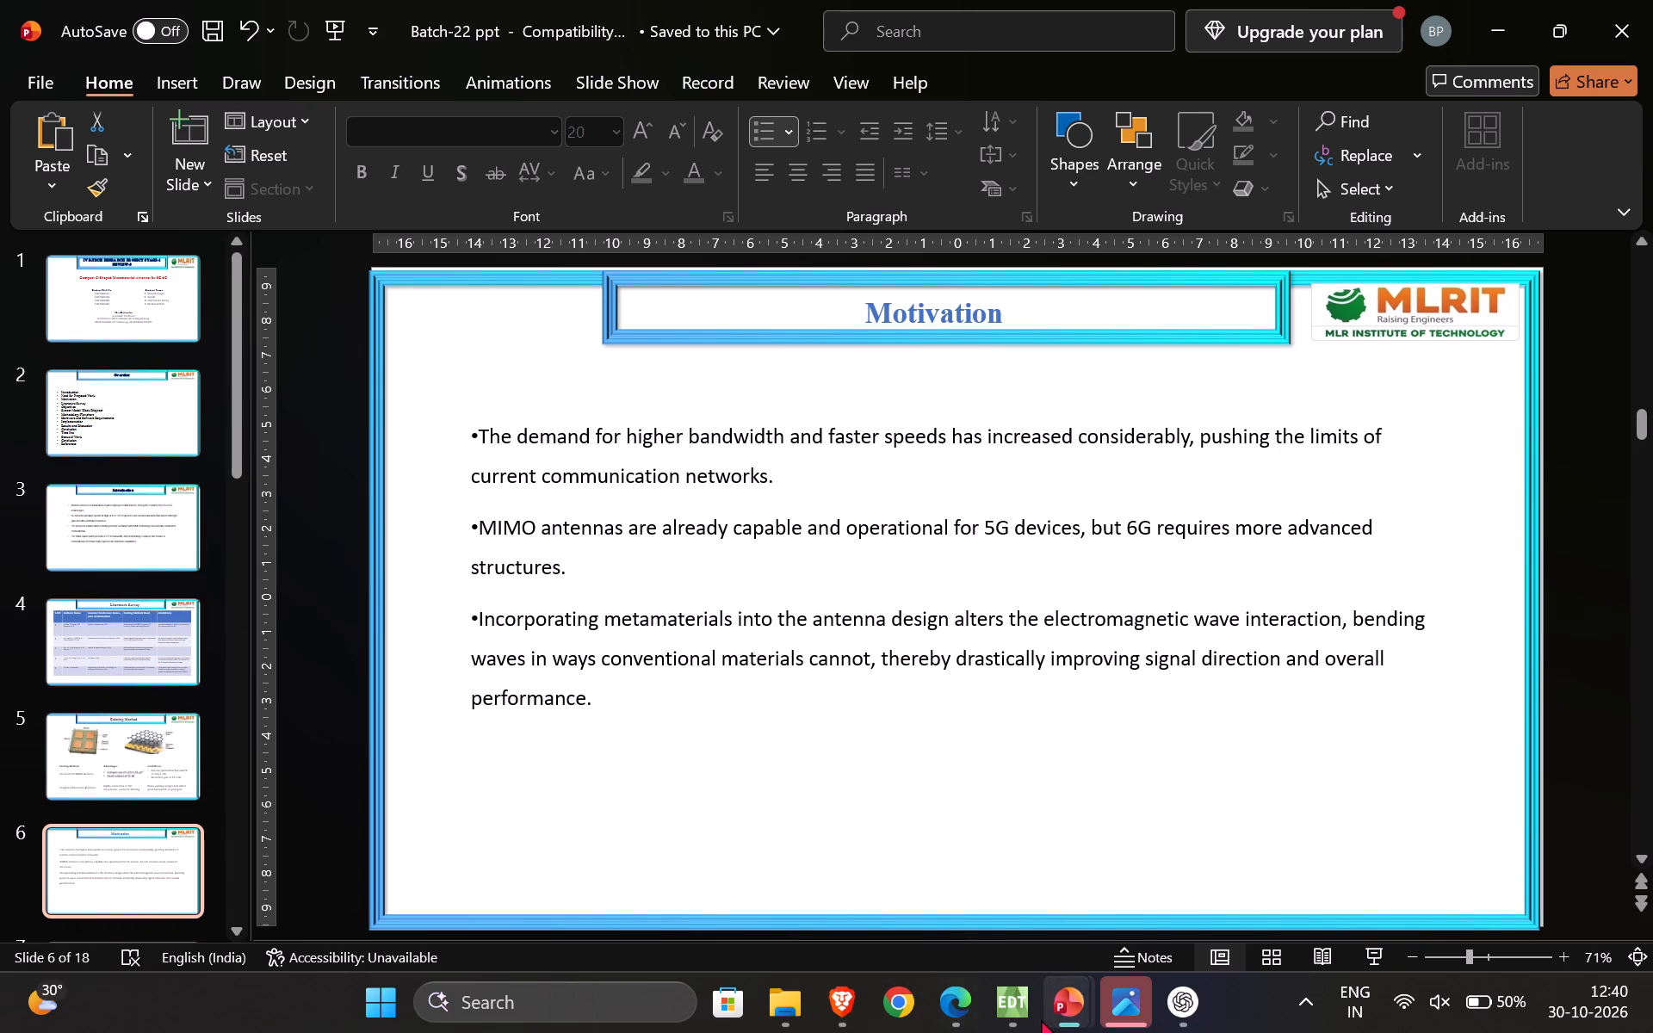
# Start a Windows search beginning with "w".
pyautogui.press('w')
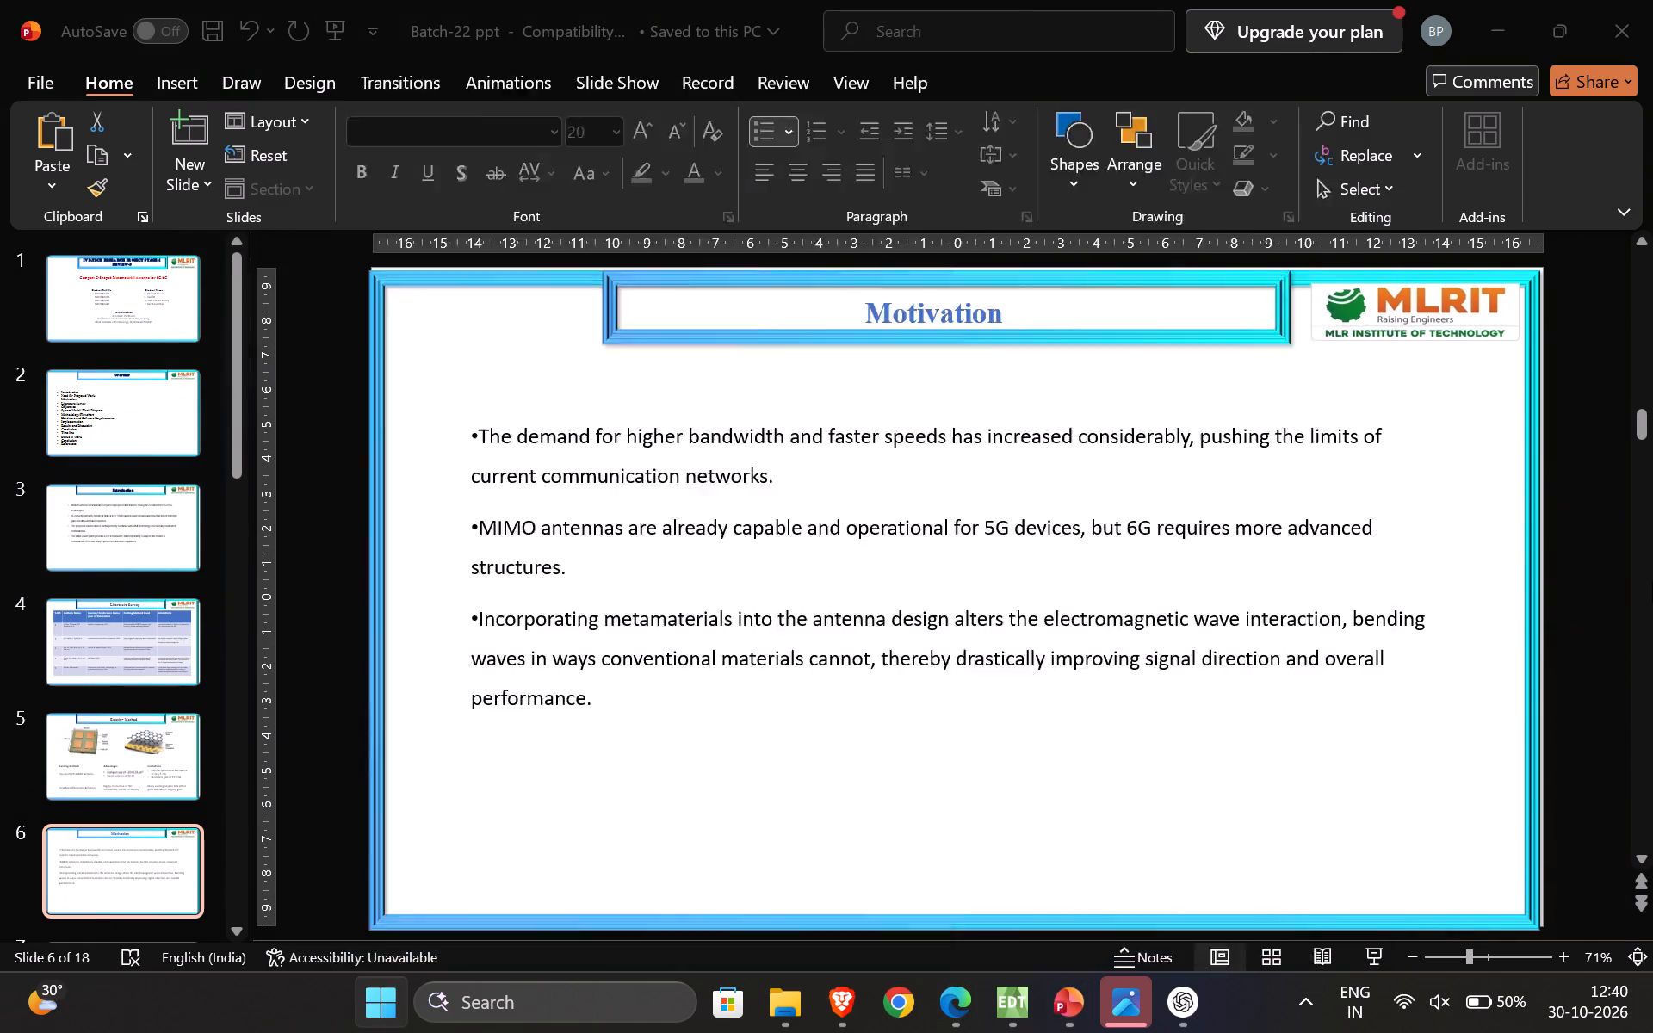
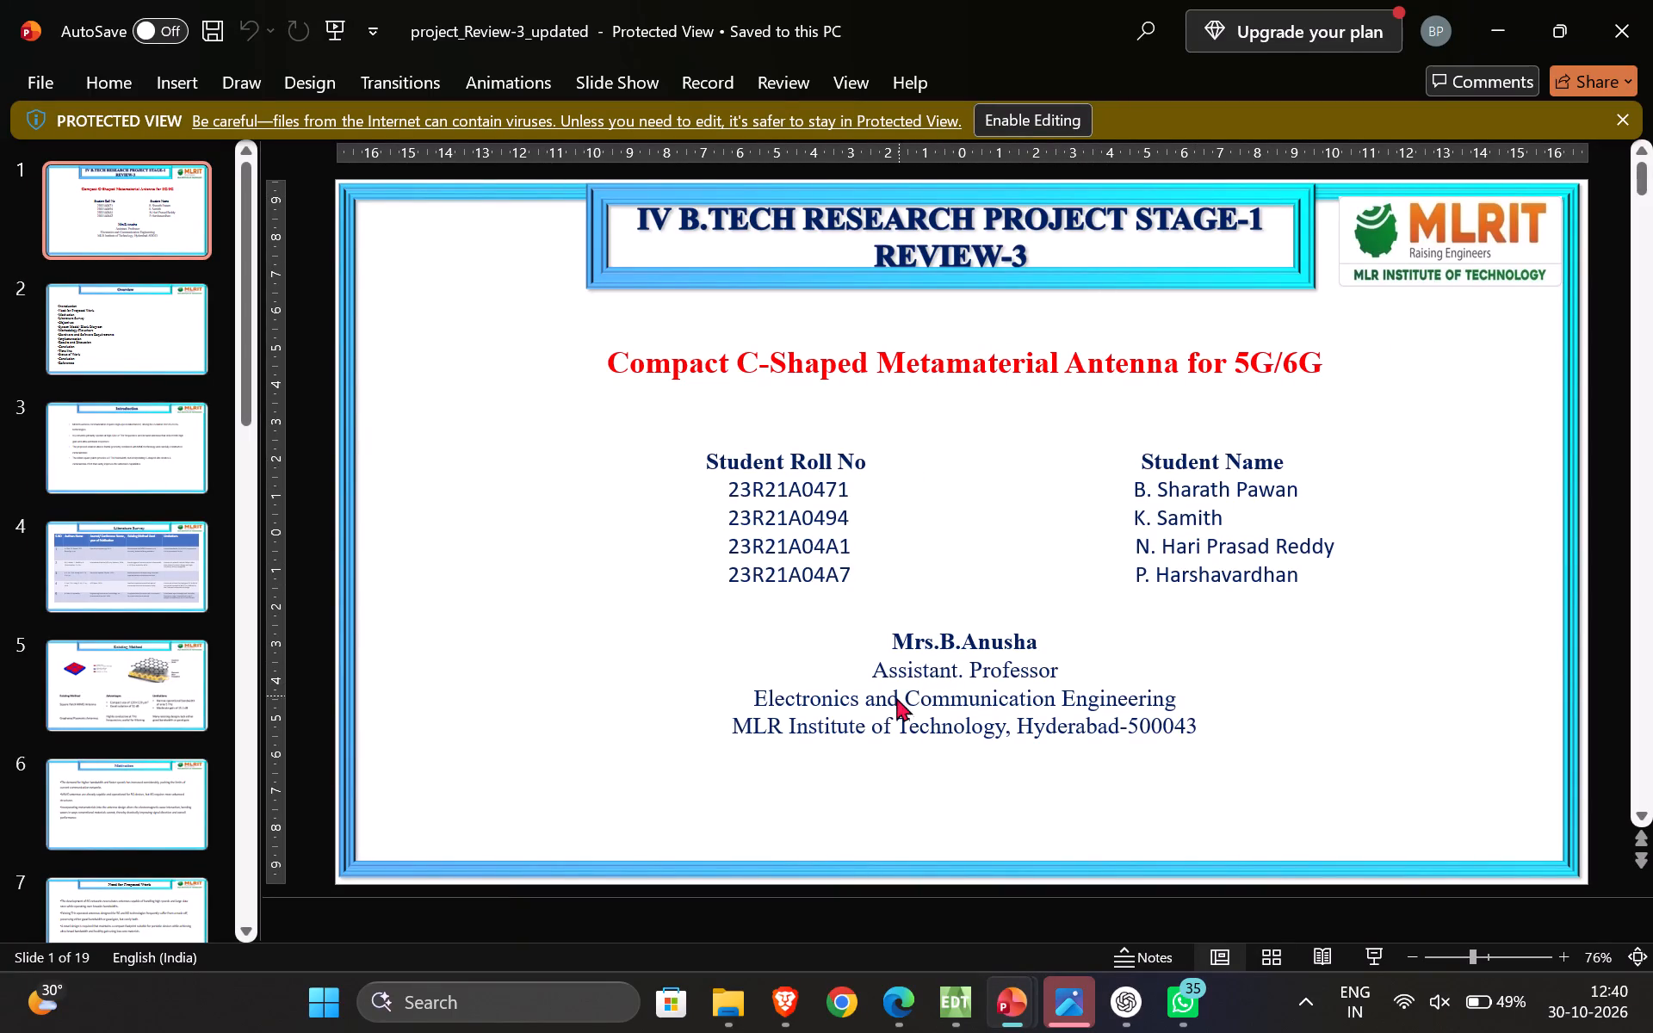
# Copy the Existing Method slide, slide 5, from the project_Review-3_updated presentation.
pyautogui.click(144, 670)
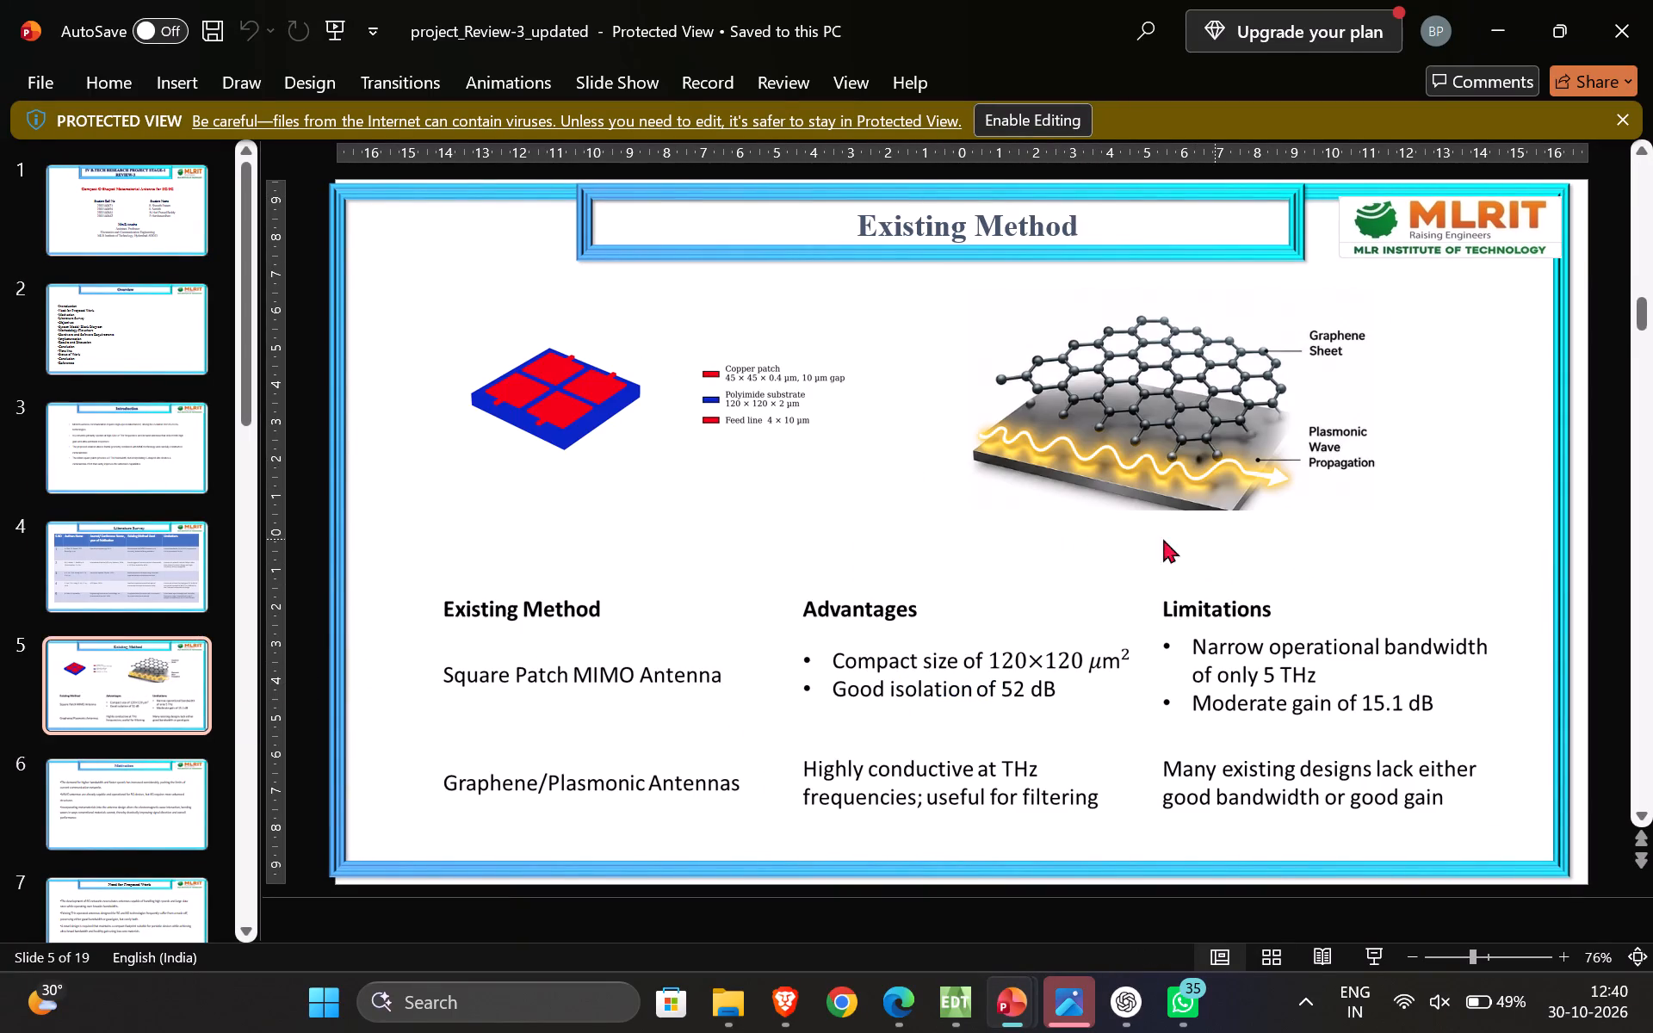
pyautogui.rightClick(201, 646)
pyautogui.click(345, 392)
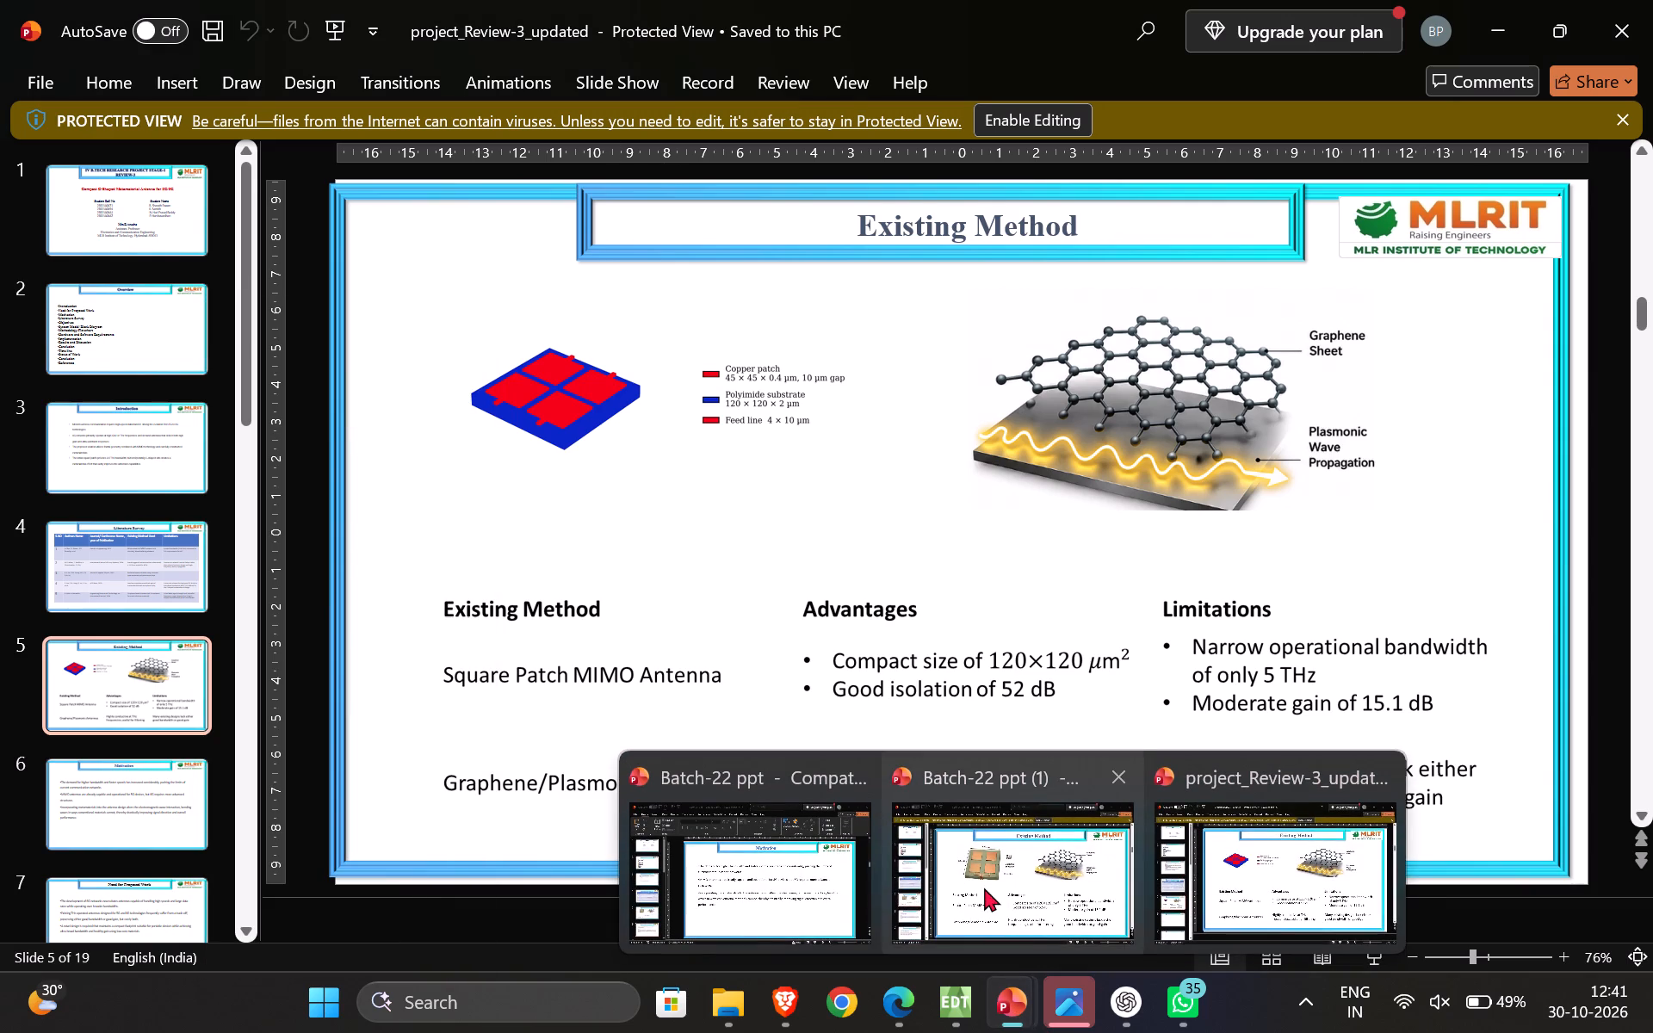
# Switch to the Batch-22 ppt (1) presentation and open the paste options at its Existing Method slide.
pyautogui.click(987, 886)
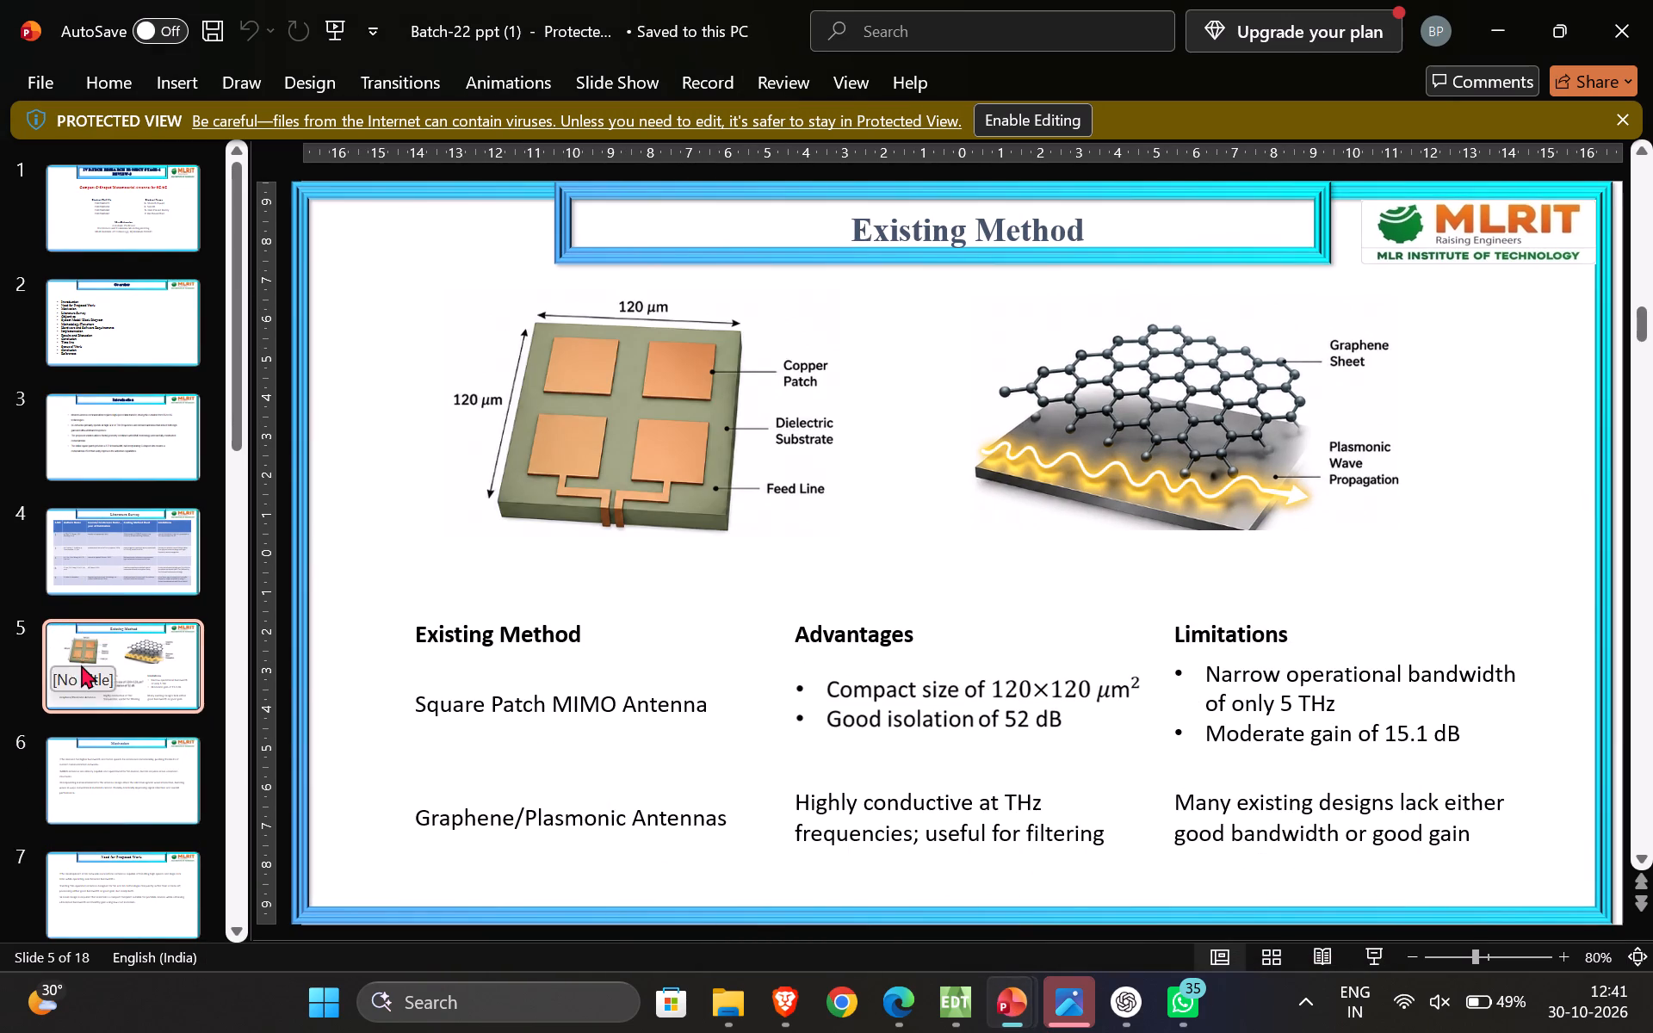
pyautogui.click(81, 665)
pyautogui.rightClick(81, 665)
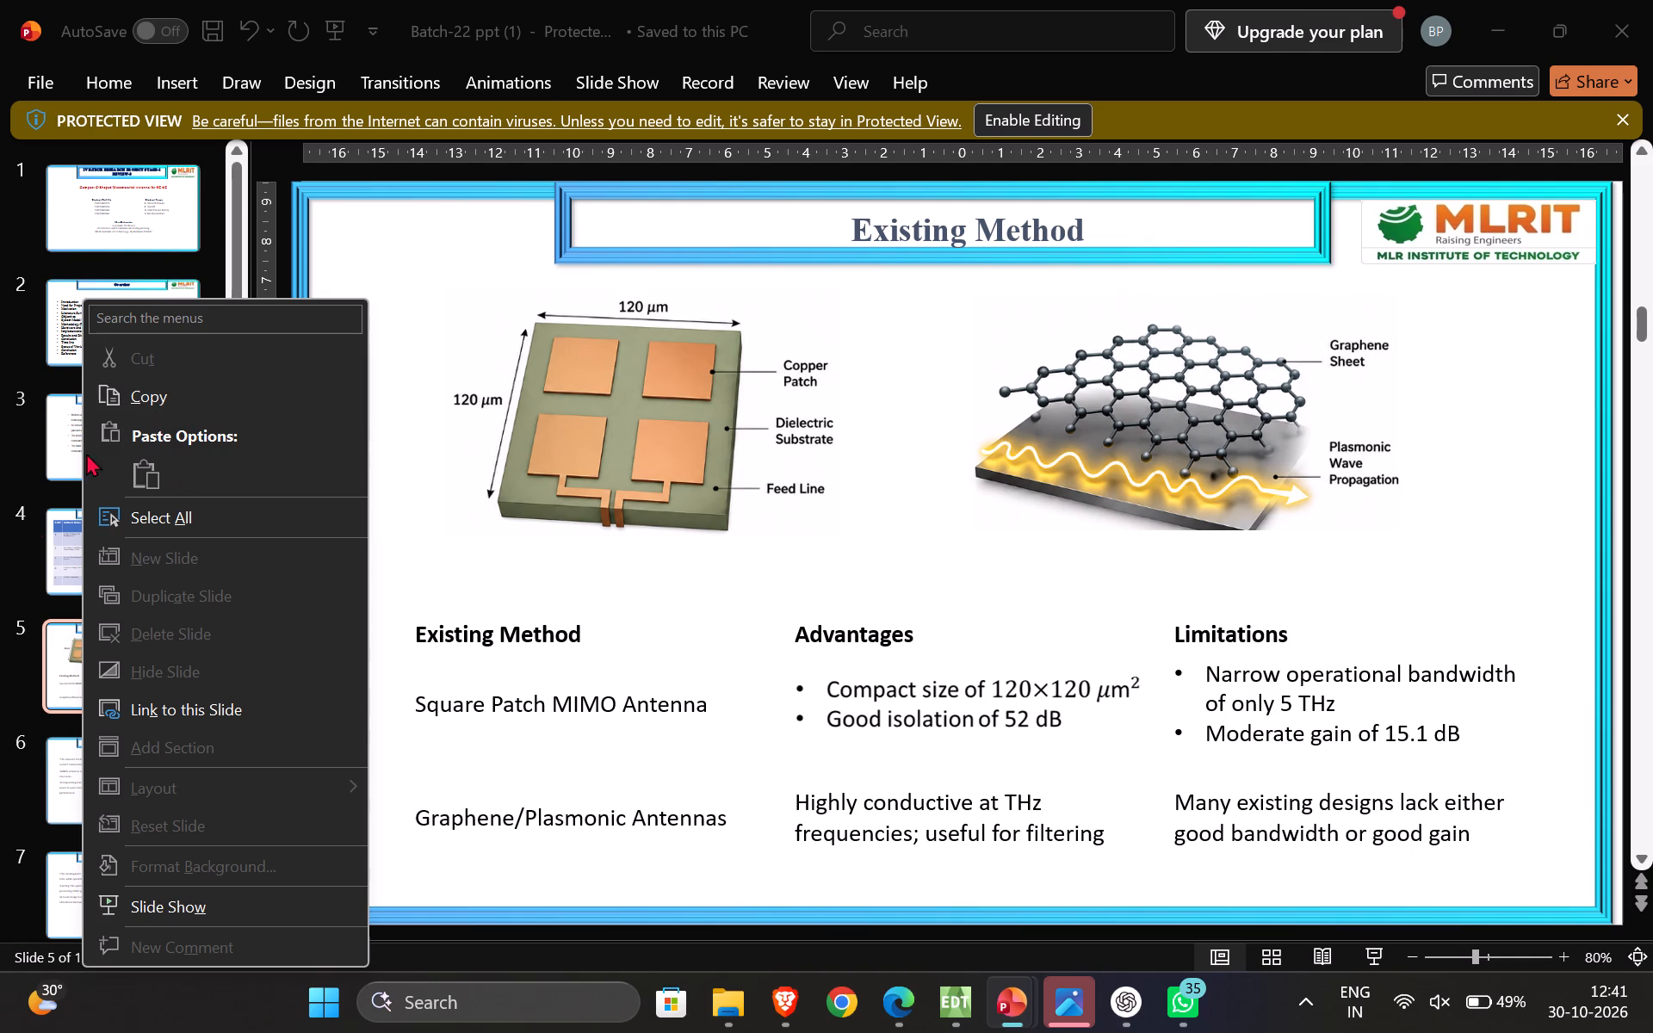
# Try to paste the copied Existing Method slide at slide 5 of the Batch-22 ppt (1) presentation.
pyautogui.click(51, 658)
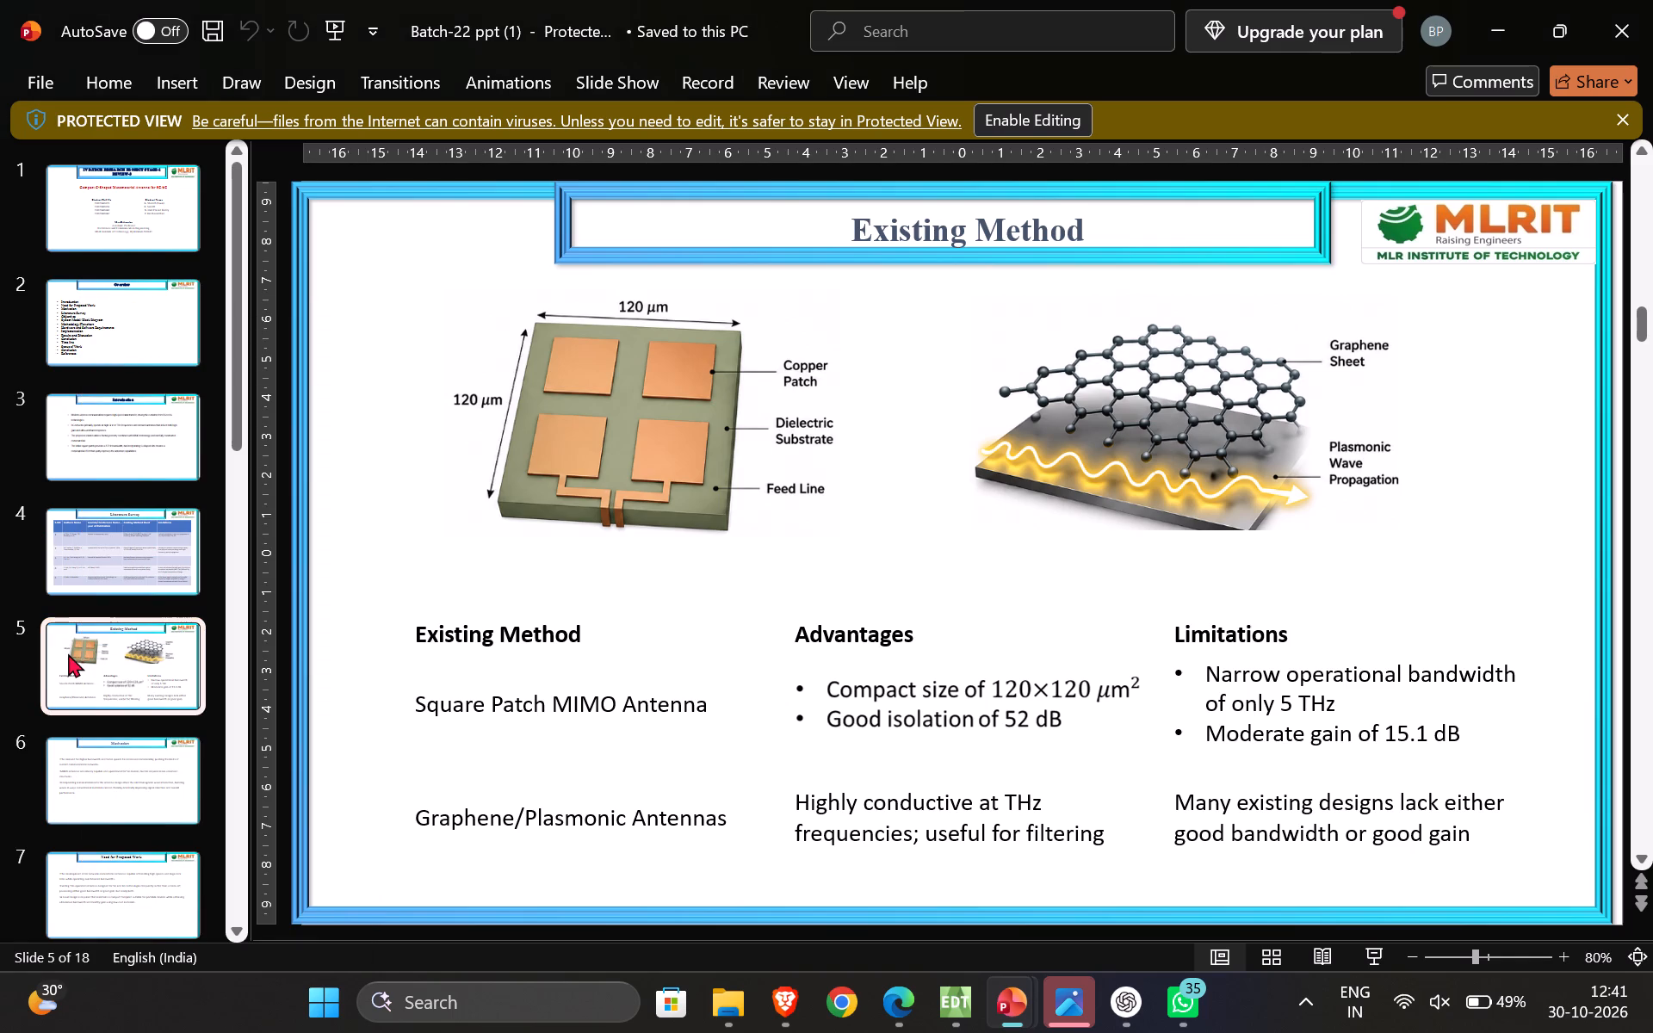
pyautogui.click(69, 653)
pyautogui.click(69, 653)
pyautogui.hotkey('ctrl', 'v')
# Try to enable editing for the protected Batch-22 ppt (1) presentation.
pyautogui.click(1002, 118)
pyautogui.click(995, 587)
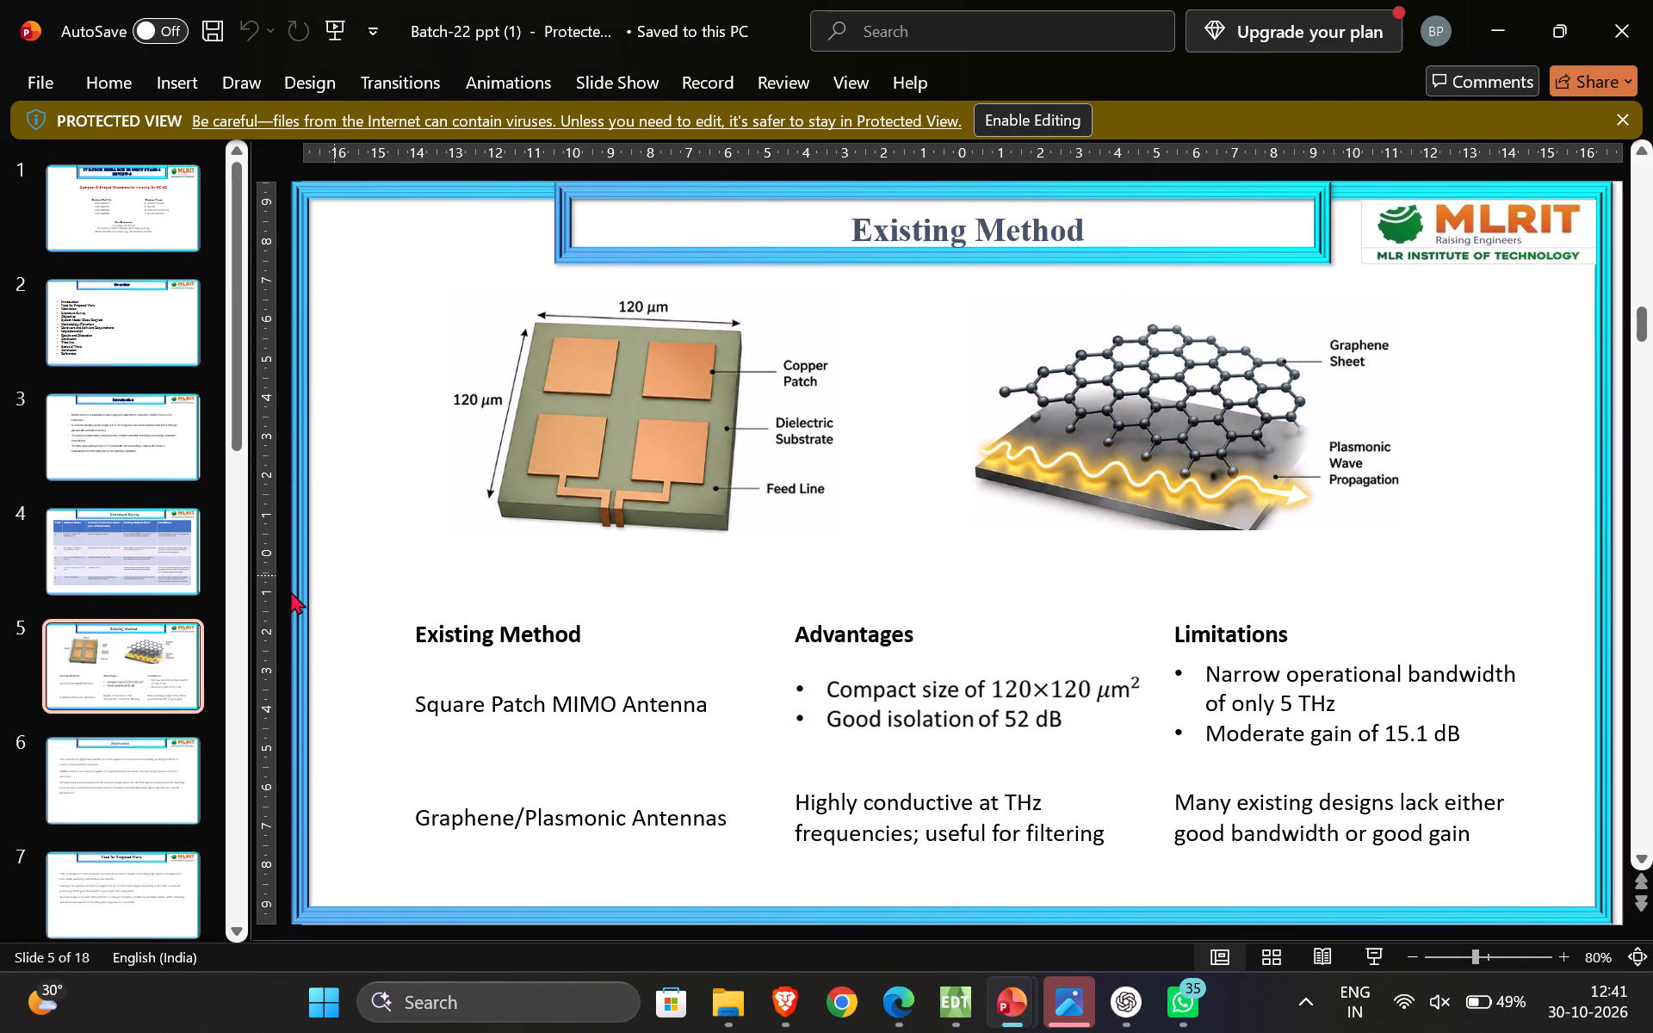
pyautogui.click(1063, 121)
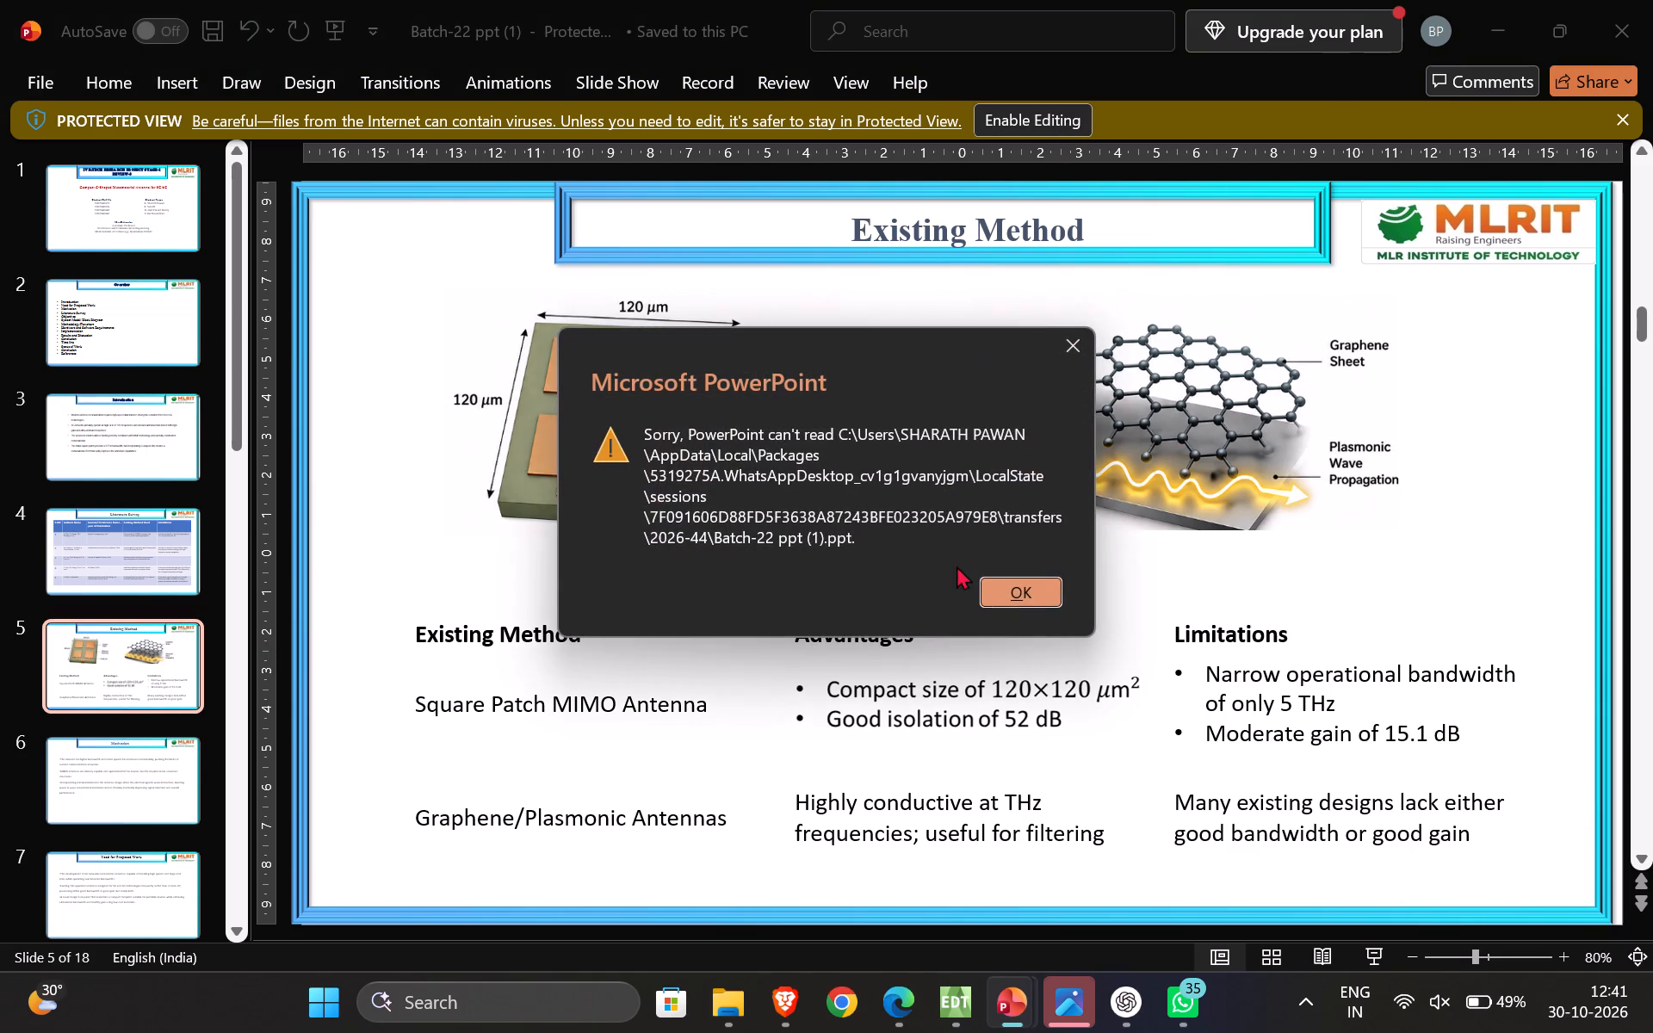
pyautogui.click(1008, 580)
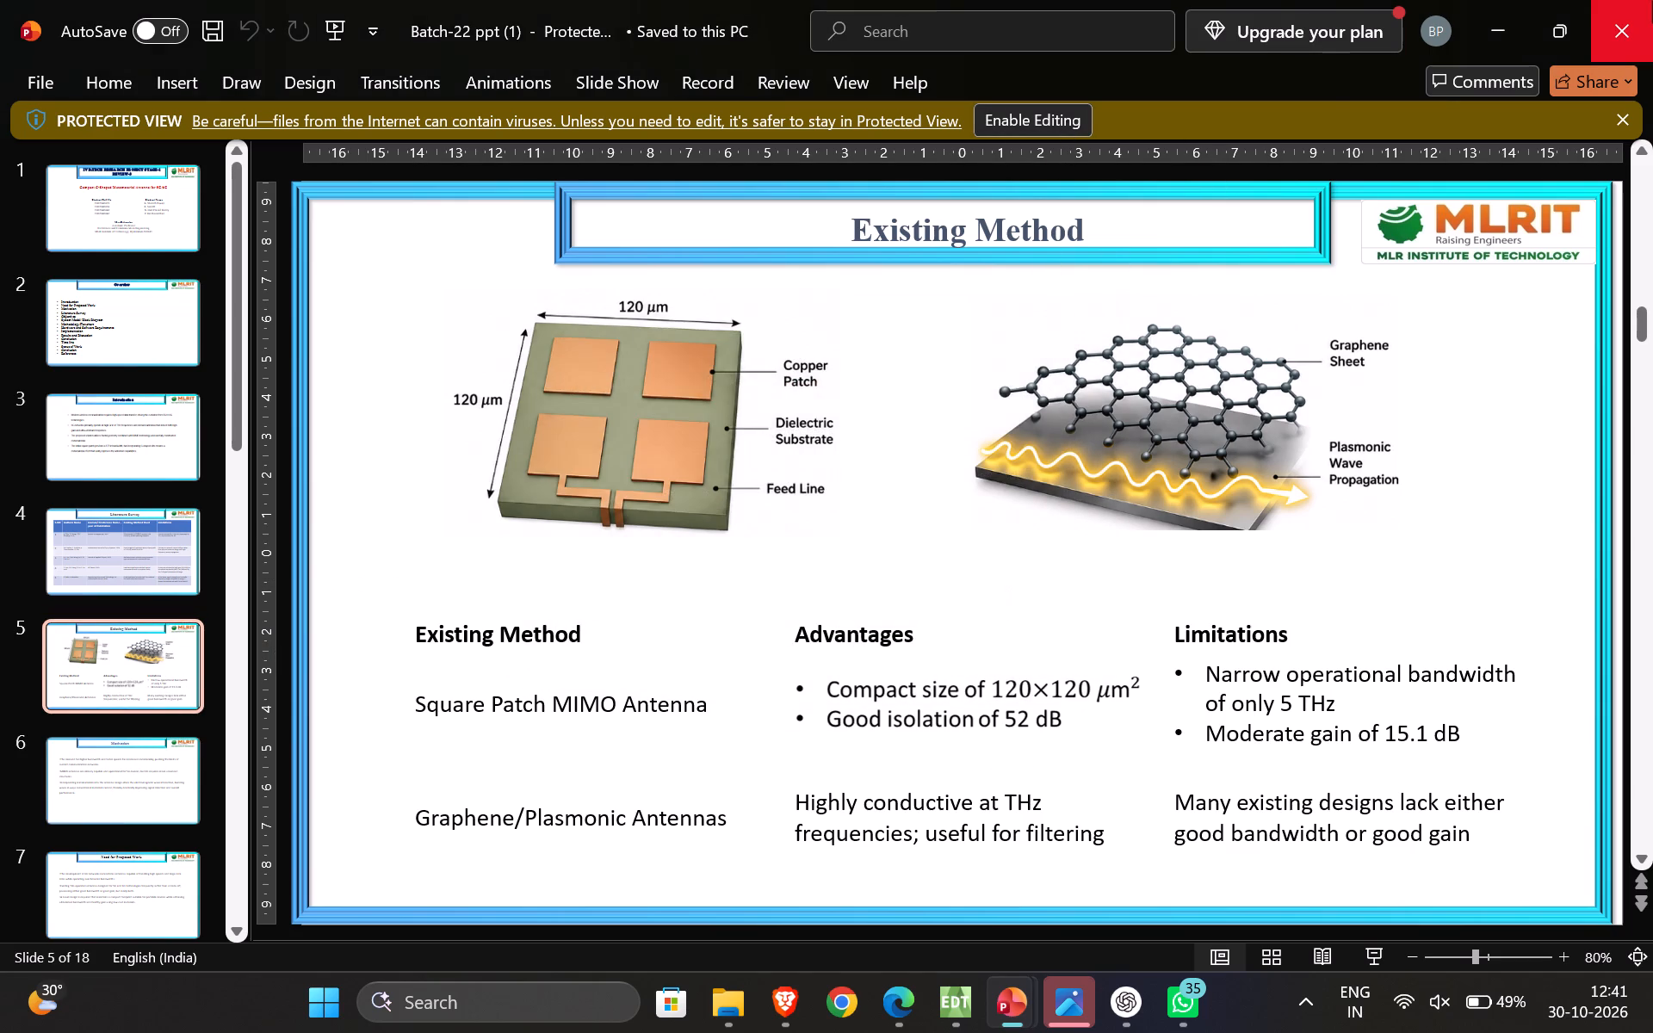
# Close the Batch-22 ppt (1) presentation.
pyautogui.click(1652, 0)
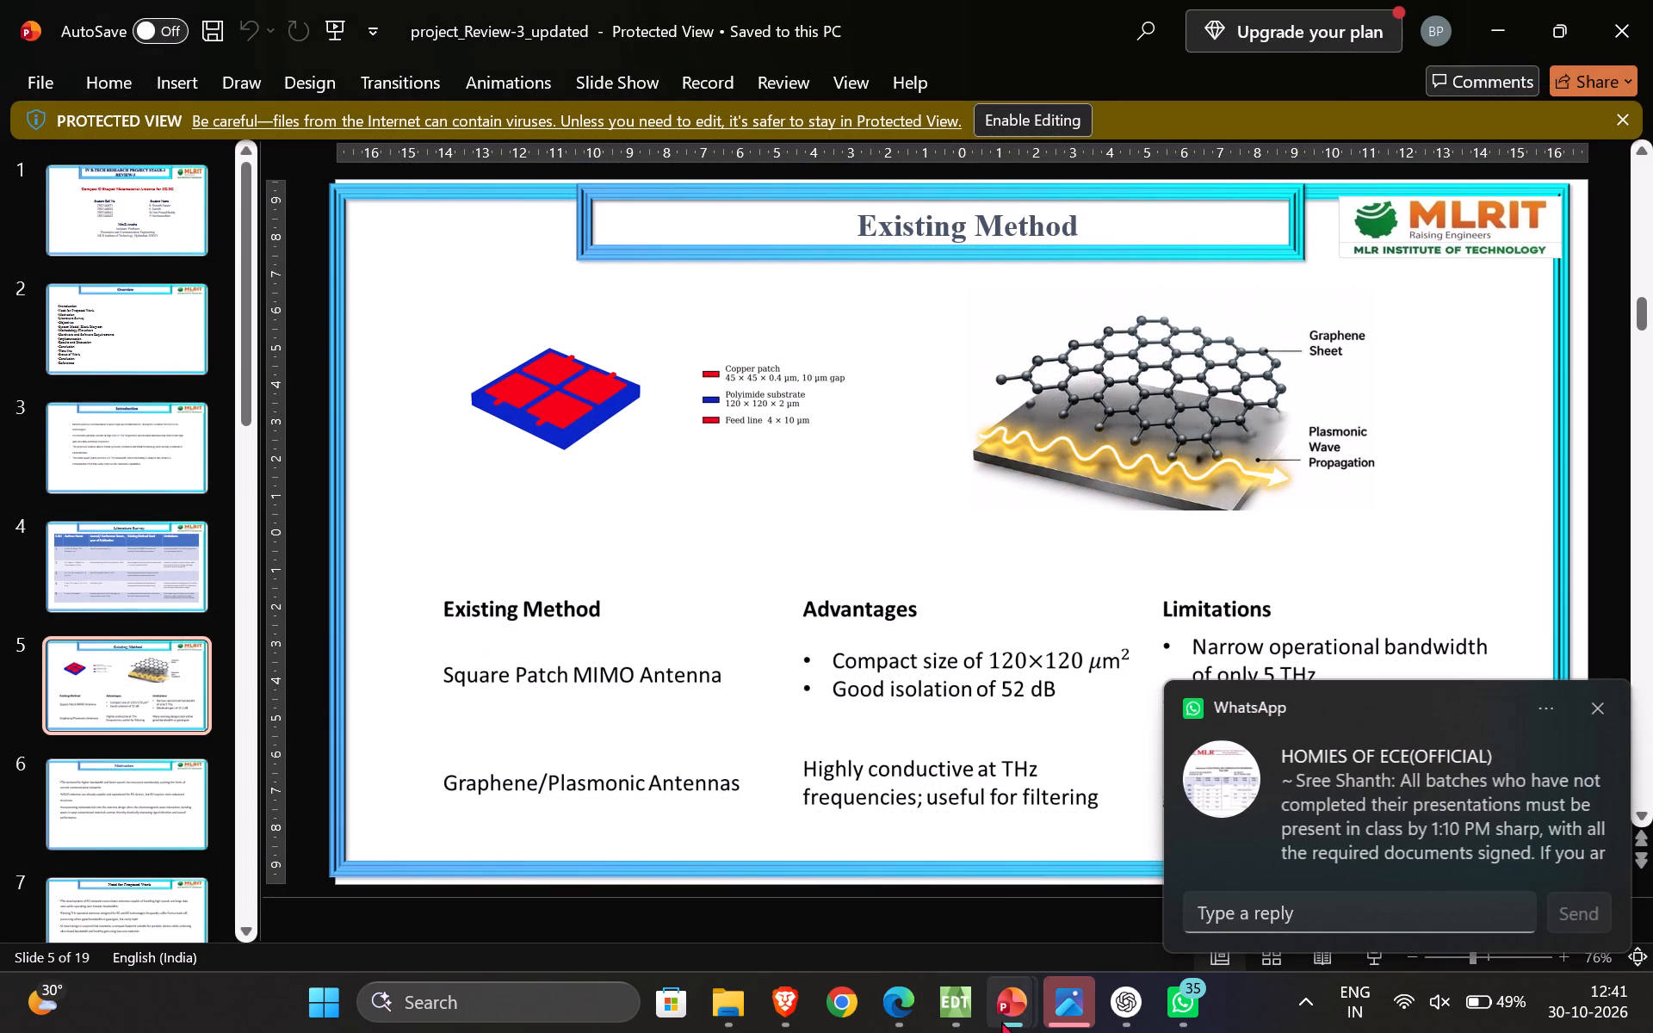
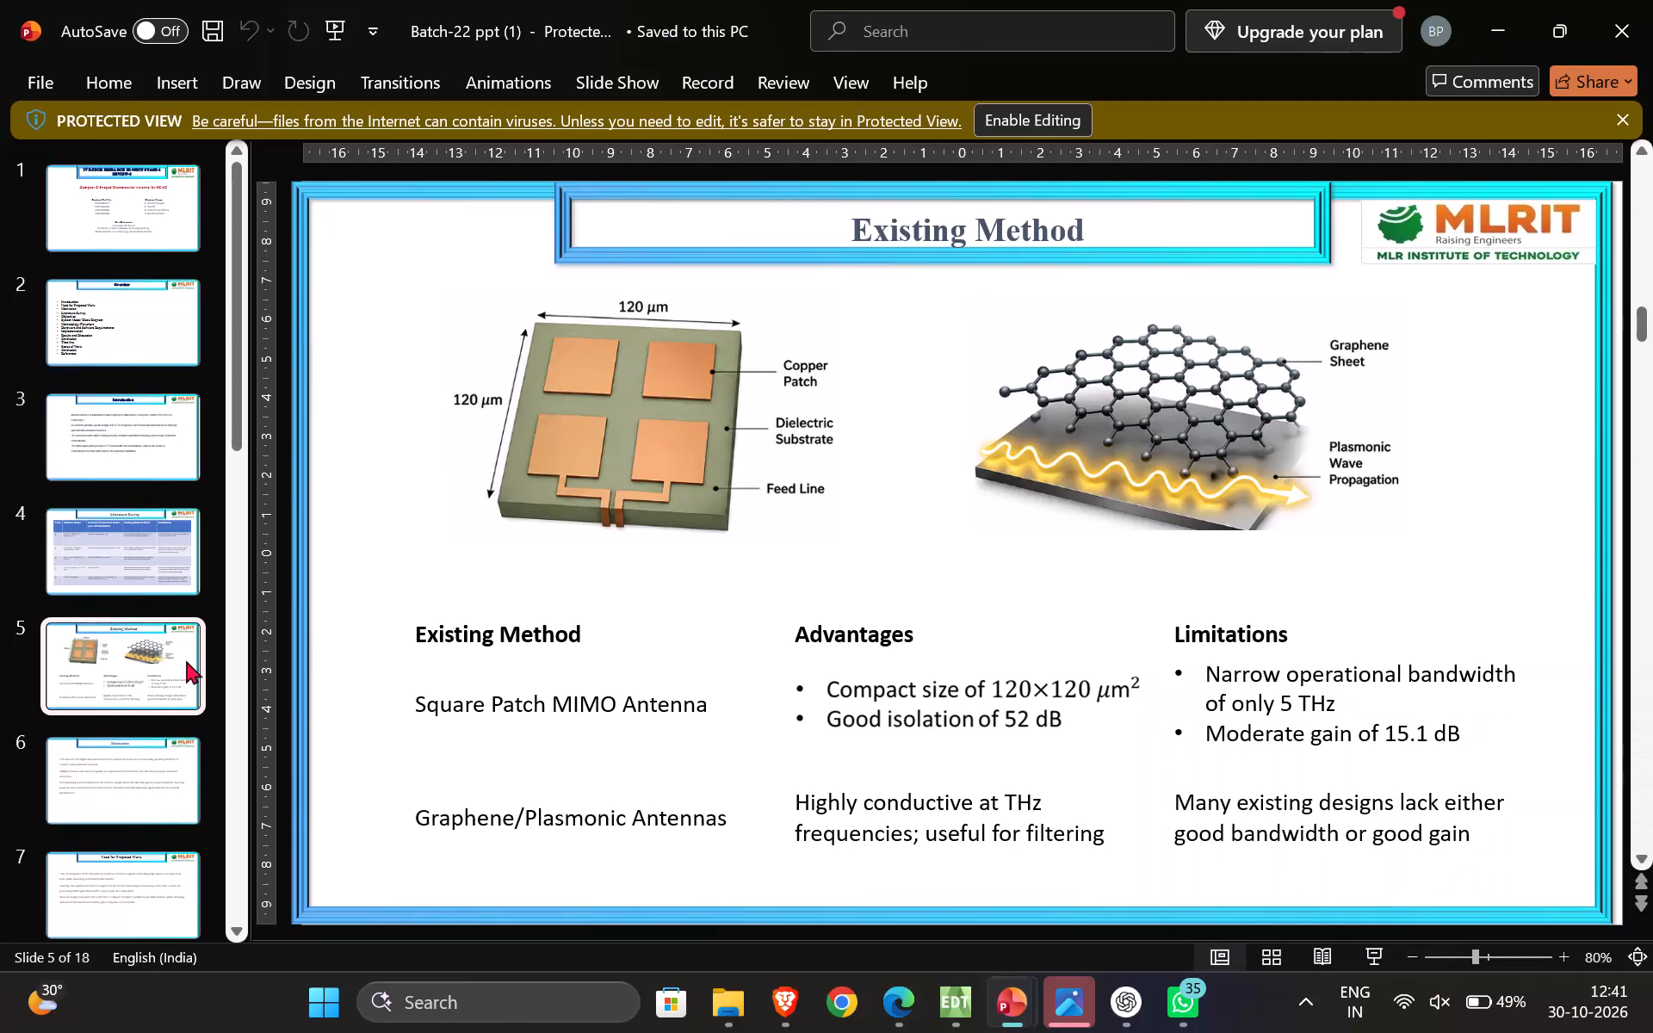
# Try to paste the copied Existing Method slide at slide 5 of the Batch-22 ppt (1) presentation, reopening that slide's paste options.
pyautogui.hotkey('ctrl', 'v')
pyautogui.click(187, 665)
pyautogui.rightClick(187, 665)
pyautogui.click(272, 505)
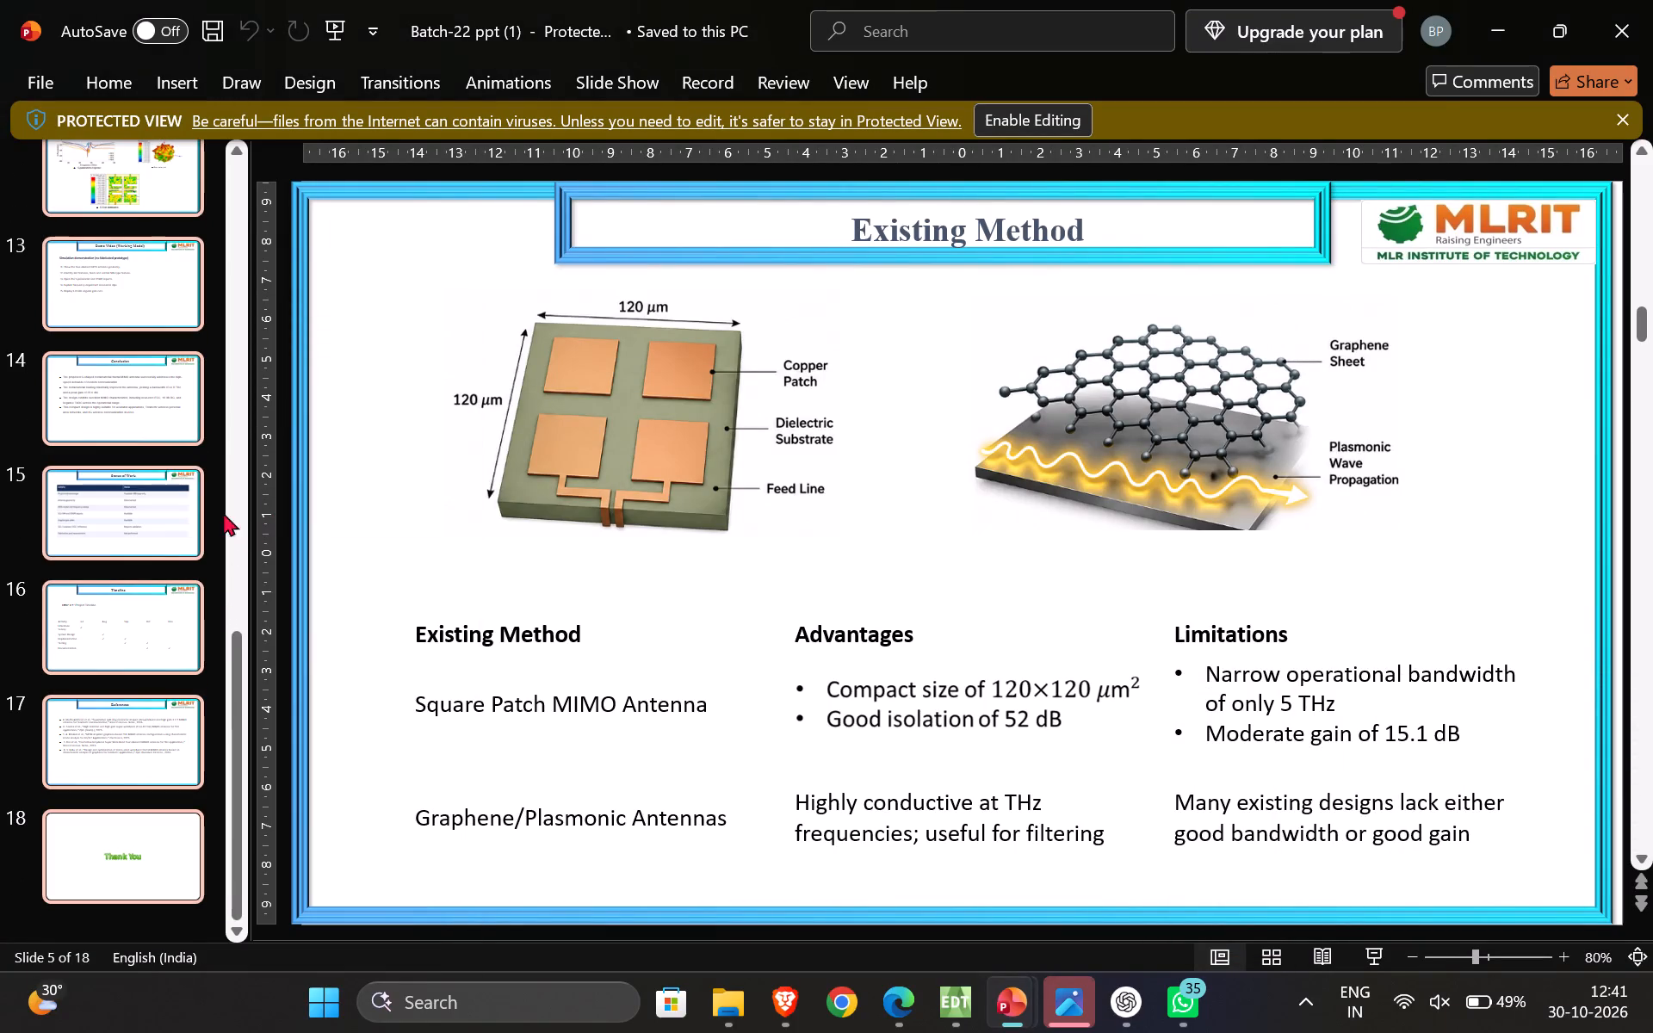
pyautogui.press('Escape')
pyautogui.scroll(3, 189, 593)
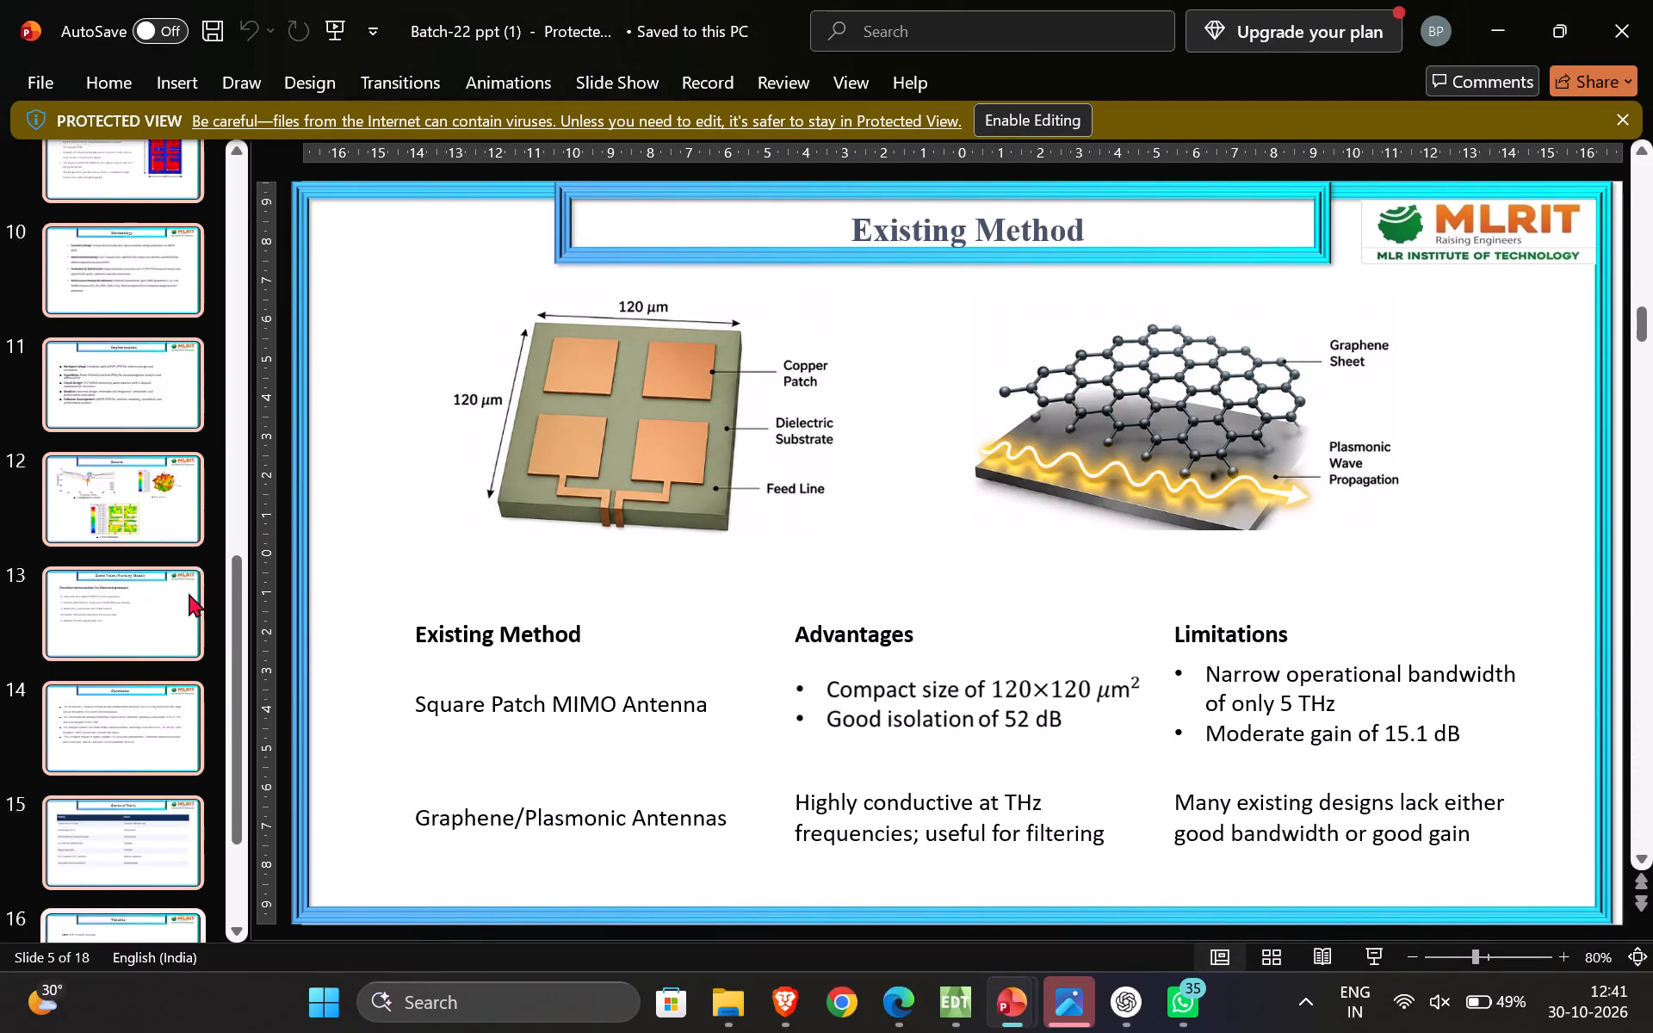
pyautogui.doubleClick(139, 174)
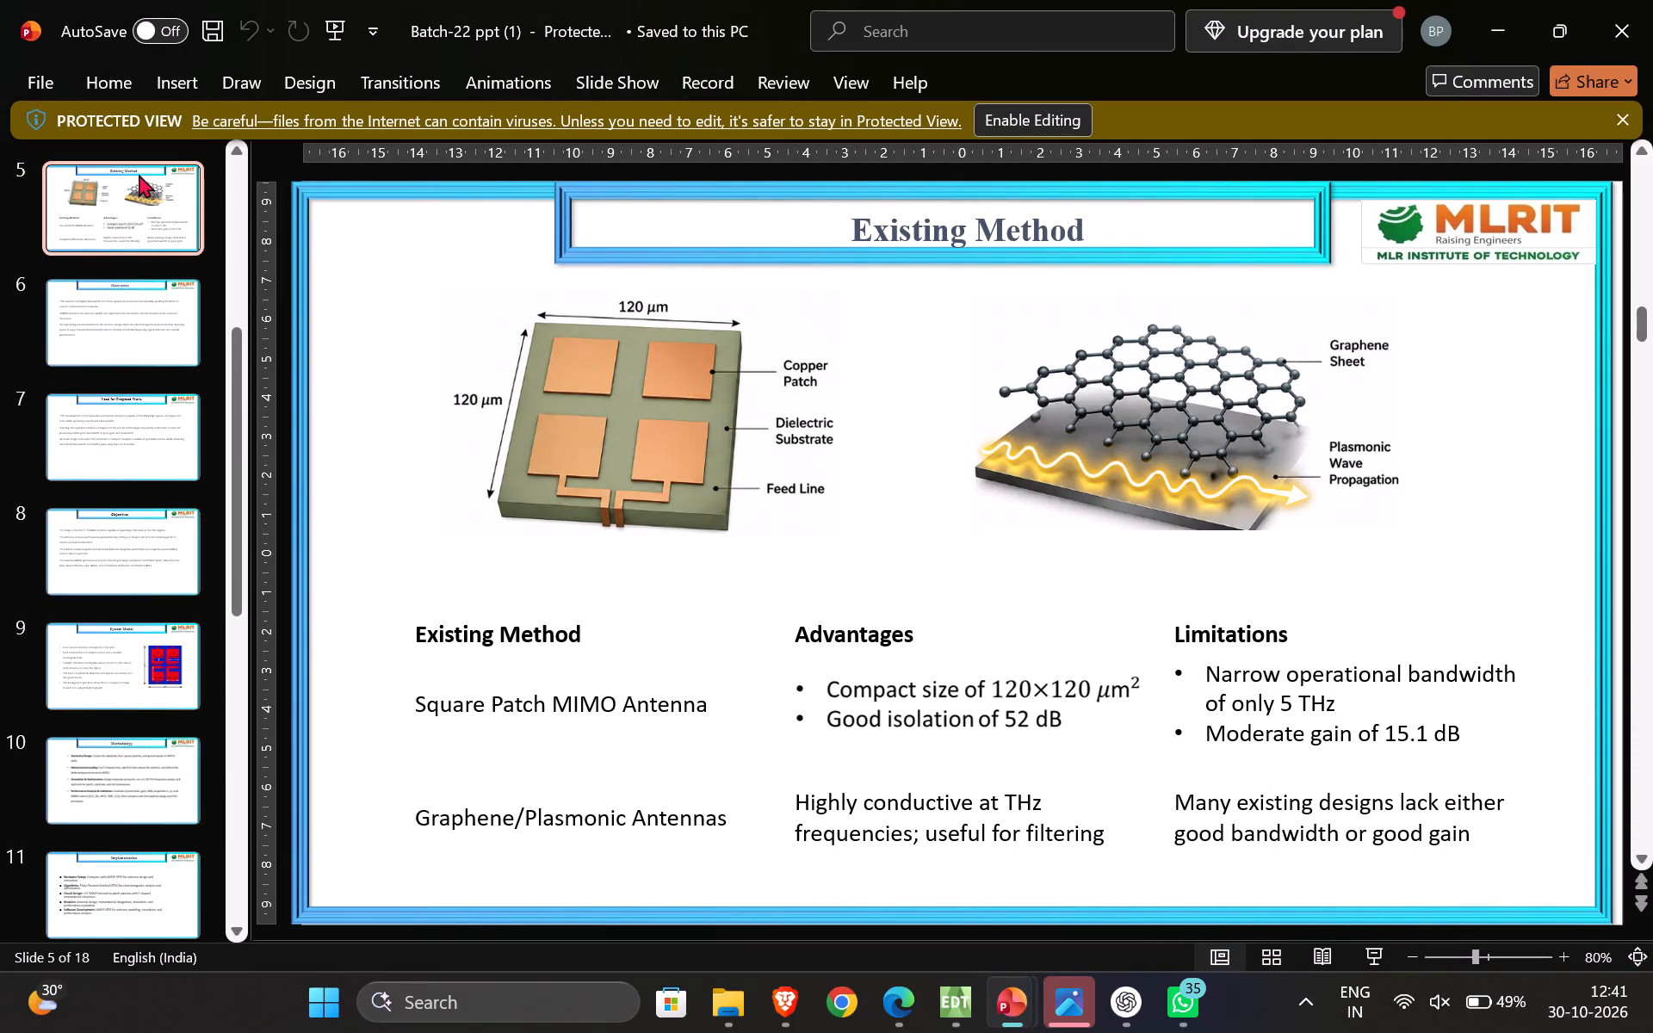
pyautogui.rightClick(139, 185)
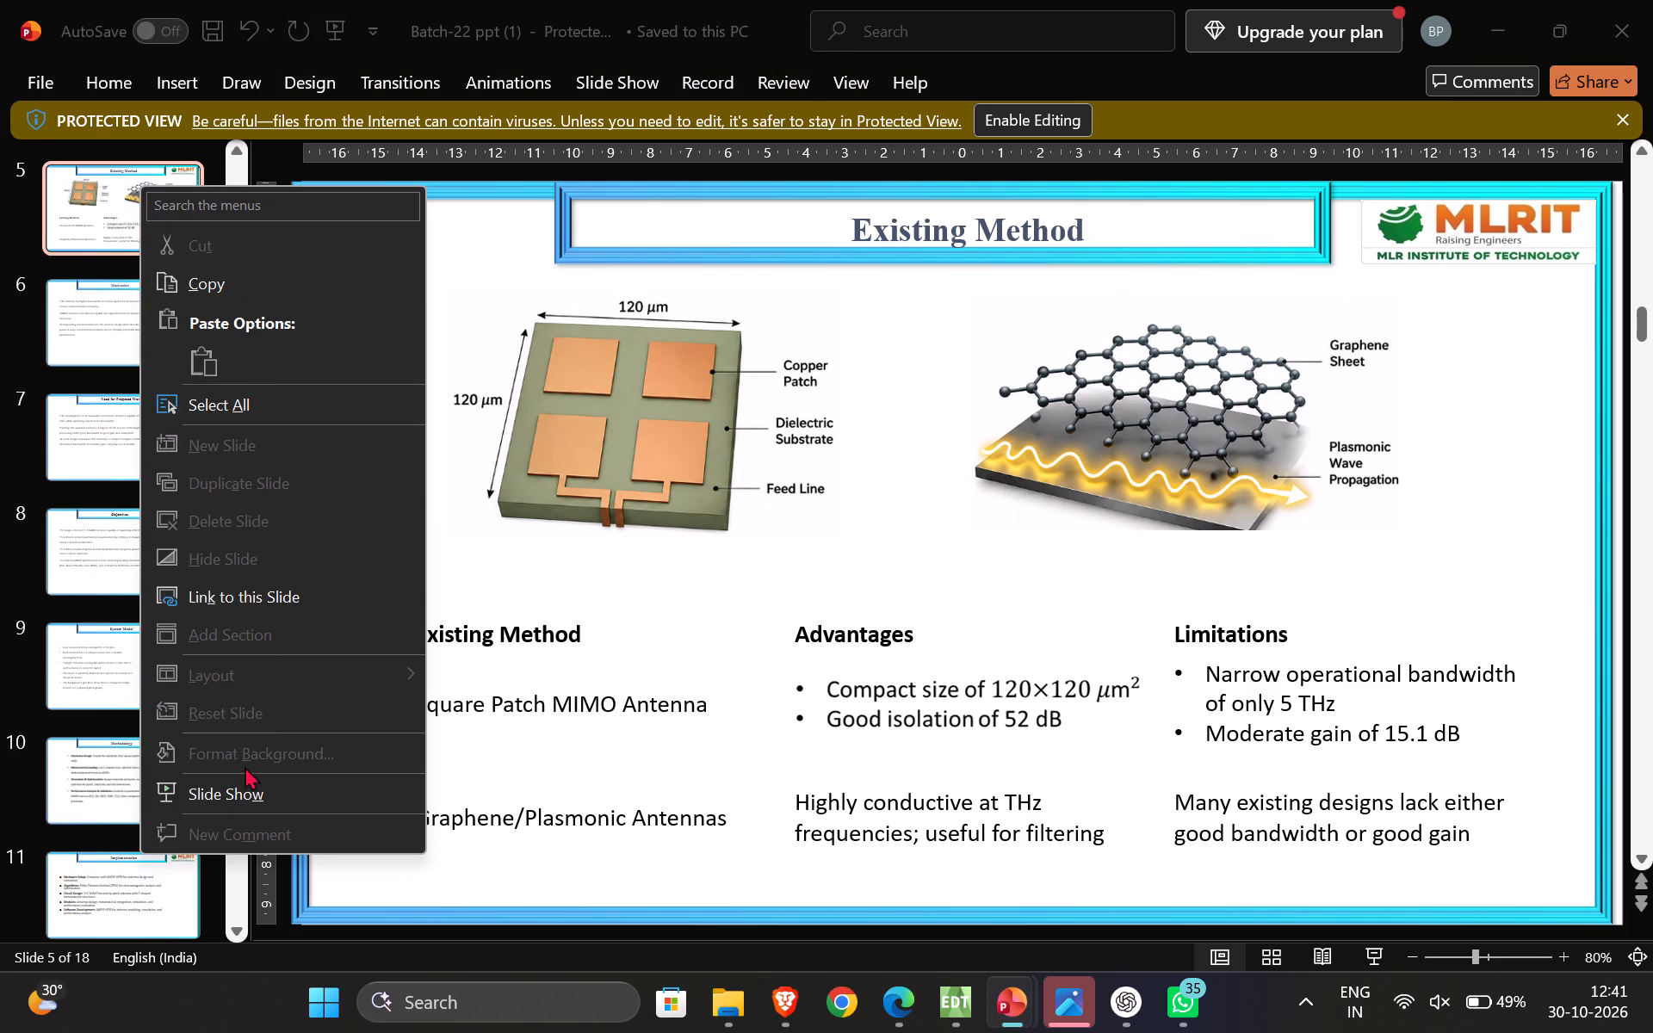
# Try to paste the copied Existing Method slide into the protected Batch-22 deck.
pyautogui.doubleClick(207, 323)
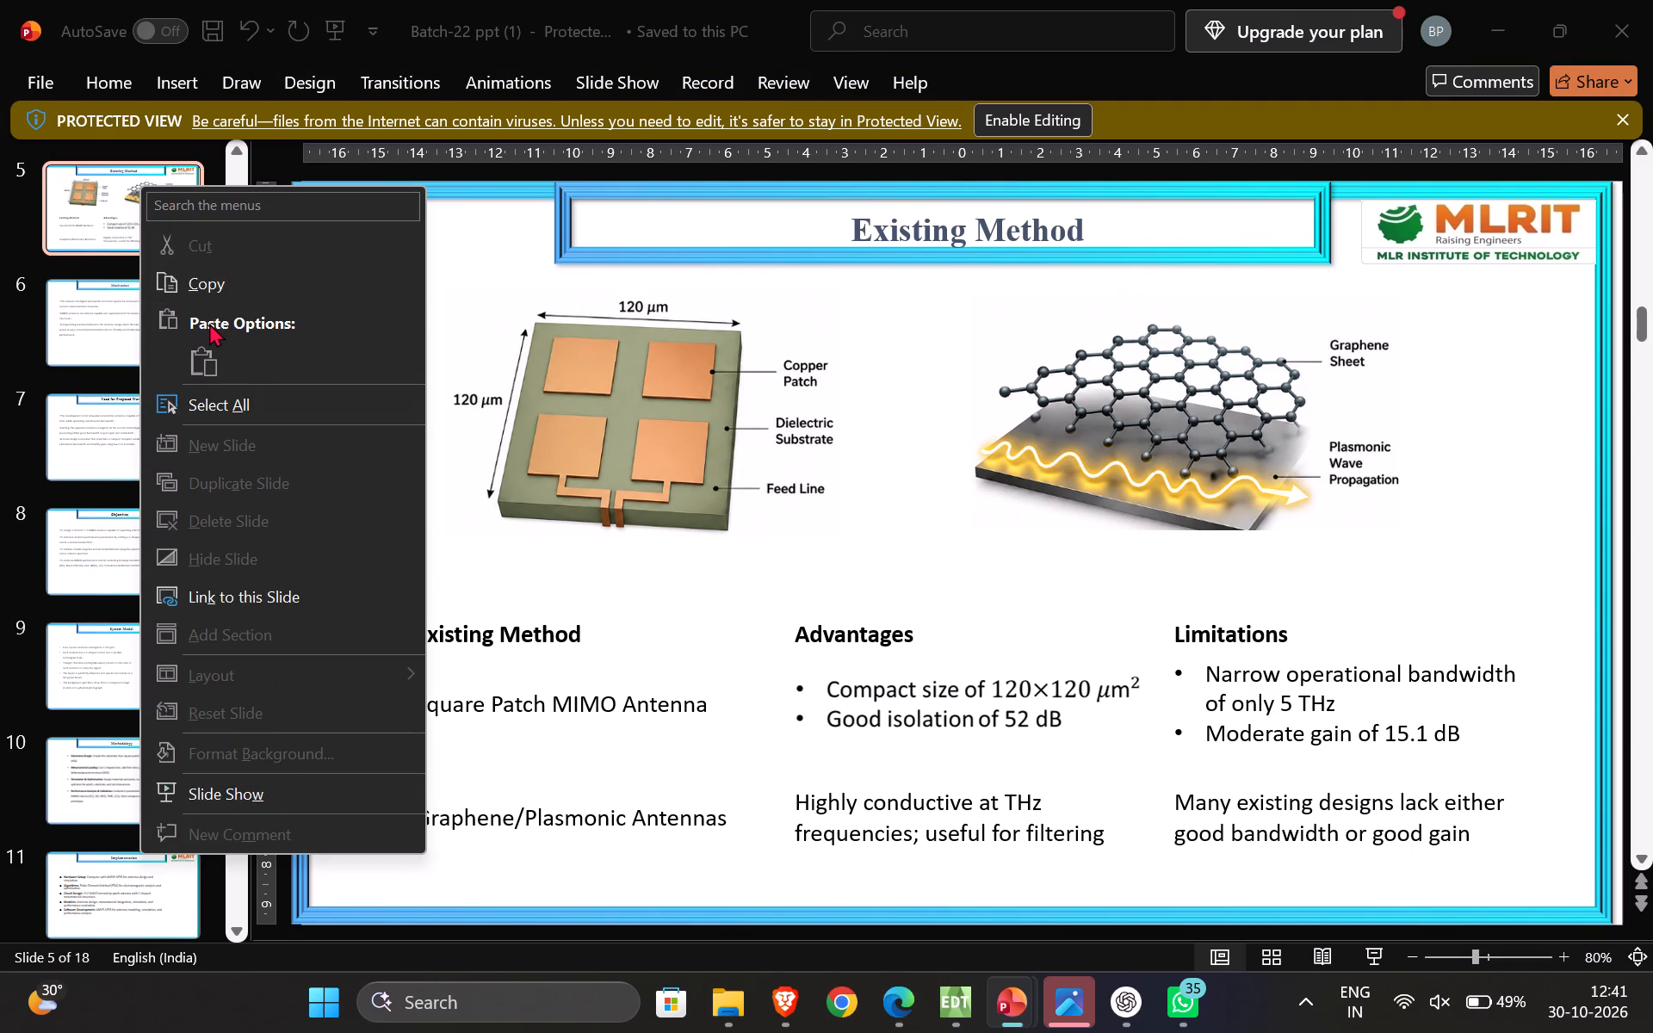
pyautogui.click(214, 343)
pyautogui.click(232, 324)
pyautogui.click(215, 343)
# Enable editing for the protected Batch-22 presentation.
pyautogui.click(1041, 101)
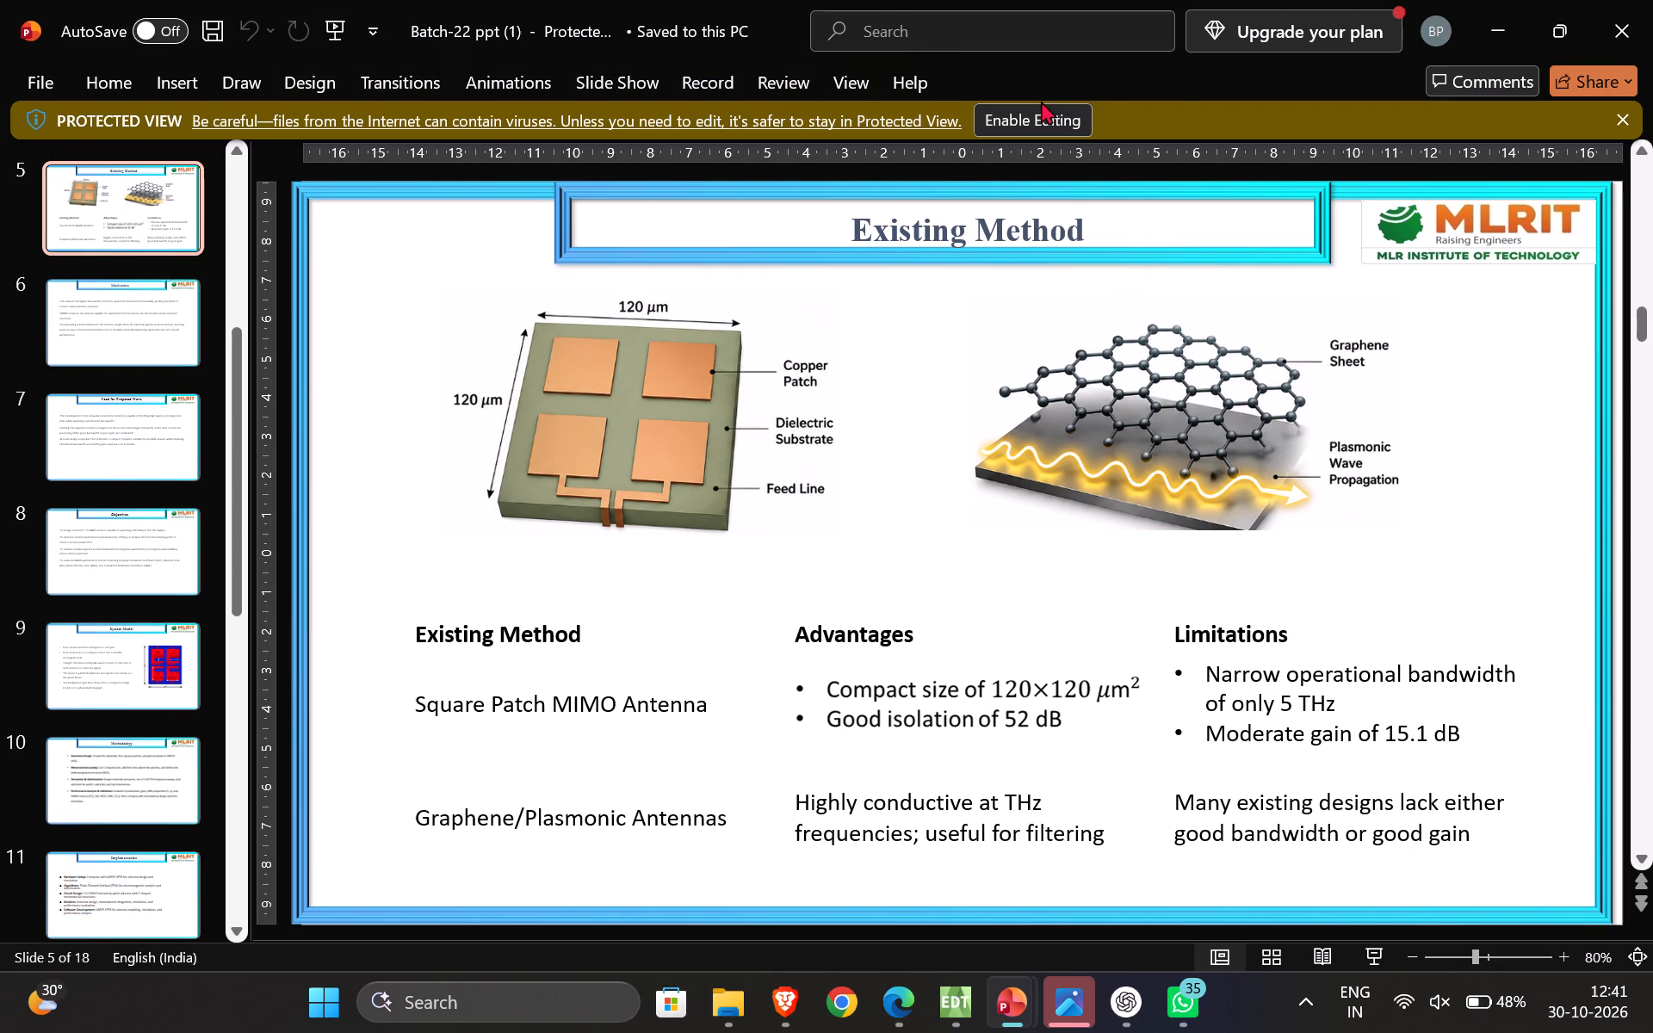
pyautogui.click(1039, 105)
pyautogui.click(1036, 116)
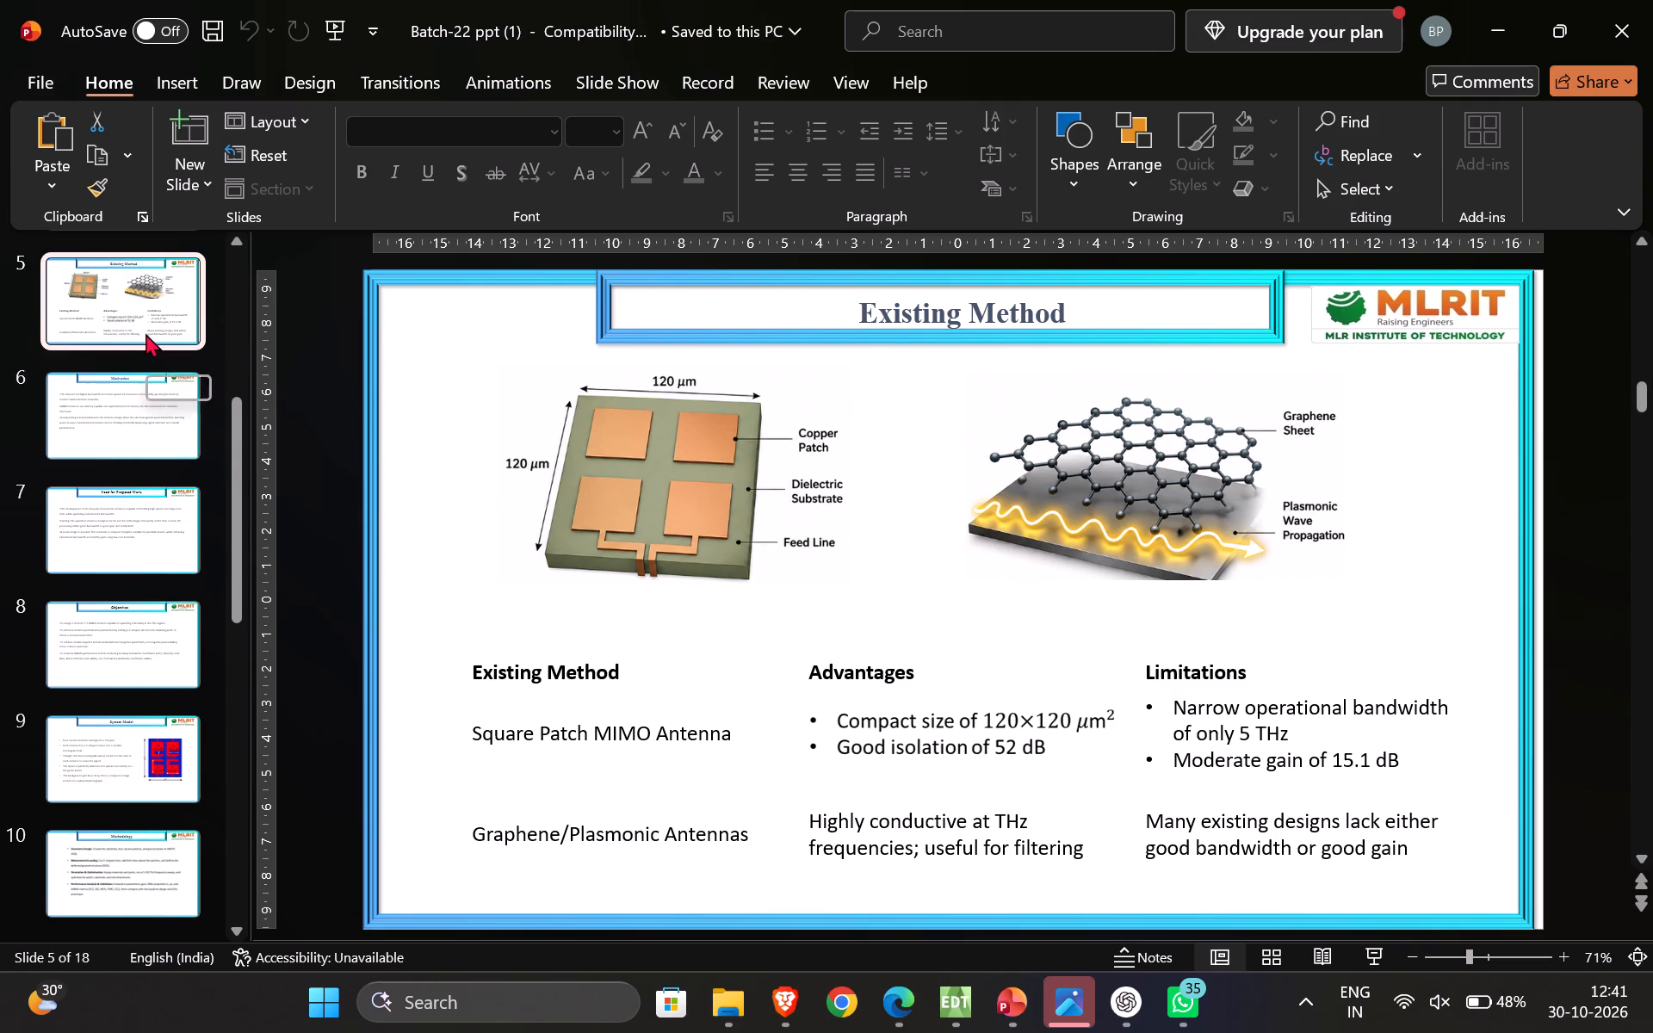
# Paste the copied updated Existing Method slide directly after slide 5 of the Batch-22 deck.
pyautogui.click(56, 307)
pyautogui.rightClick(56, 307)
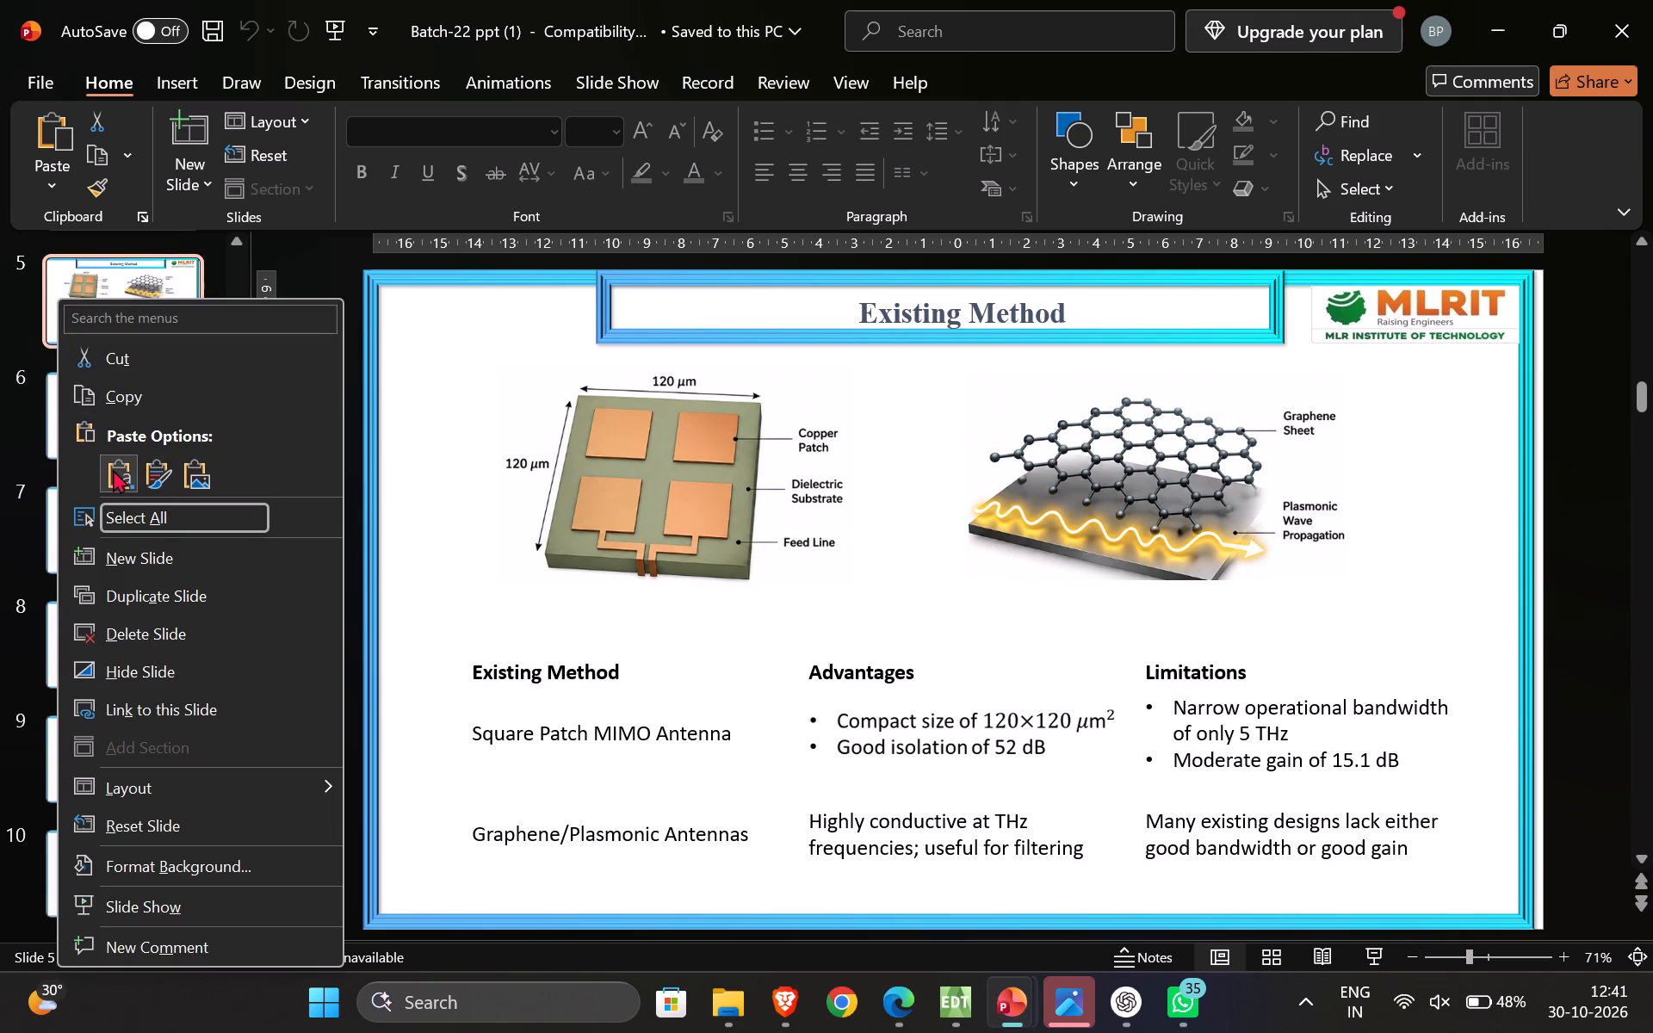
pyautogui.click(108, 435)
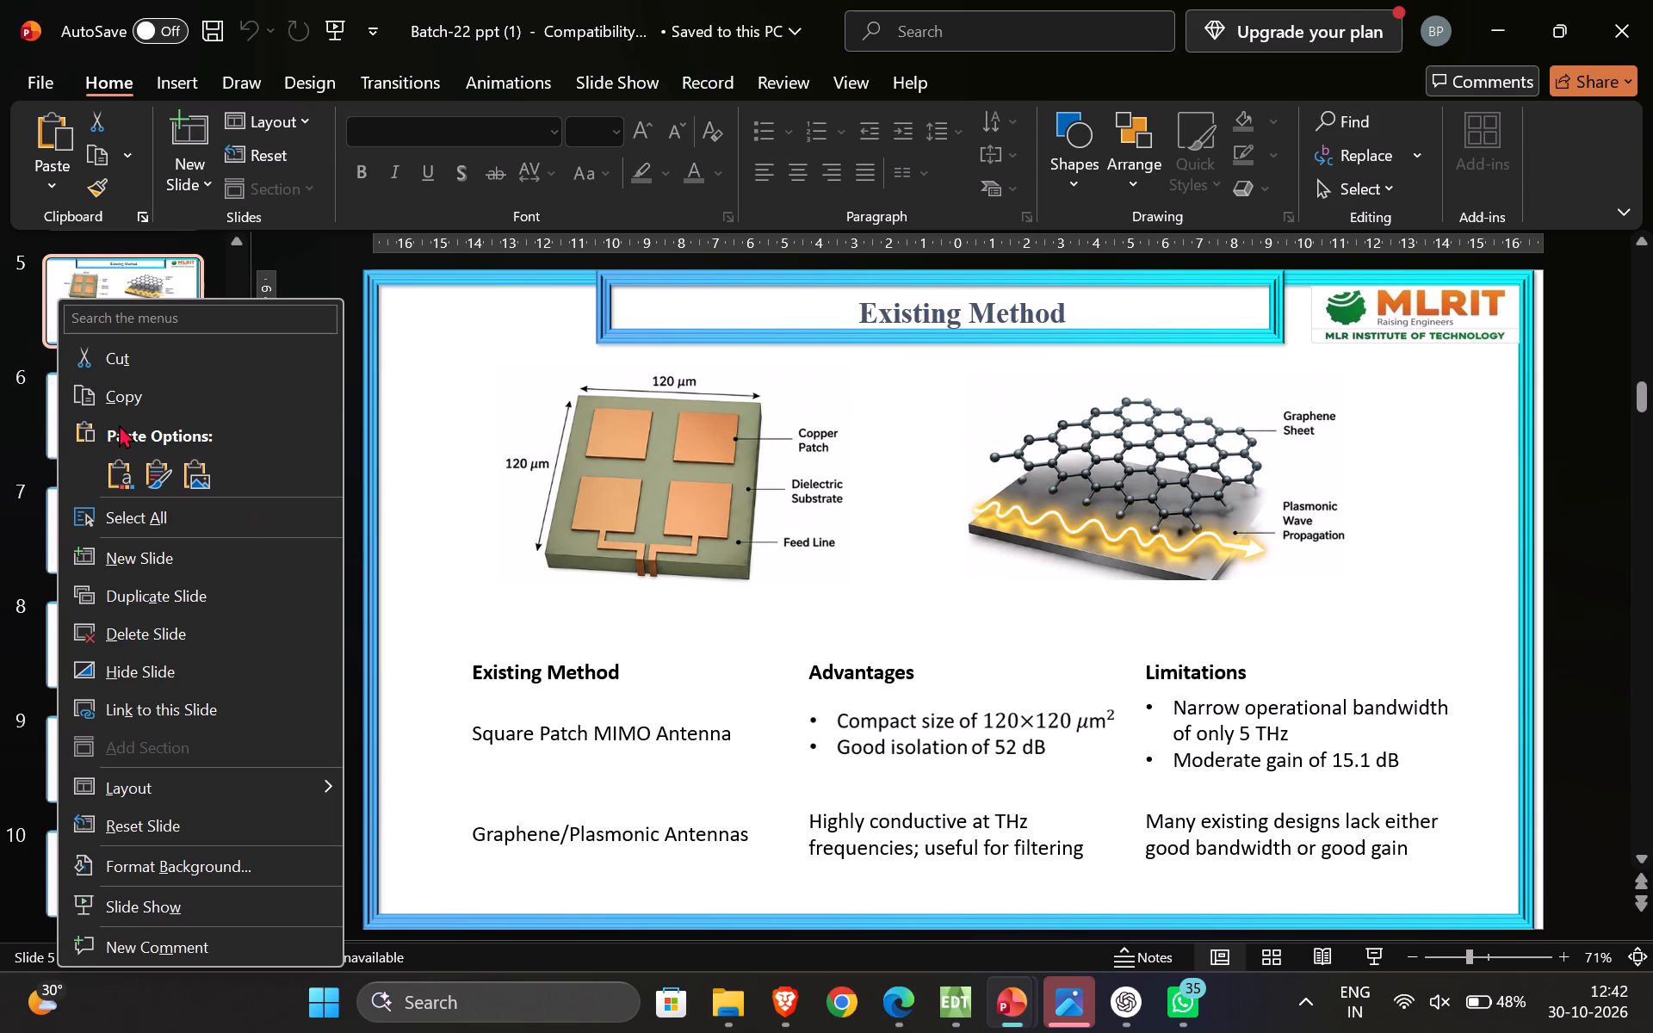
pyautogui.click(111, 293)
pyautogui.rightClick(111, 293)
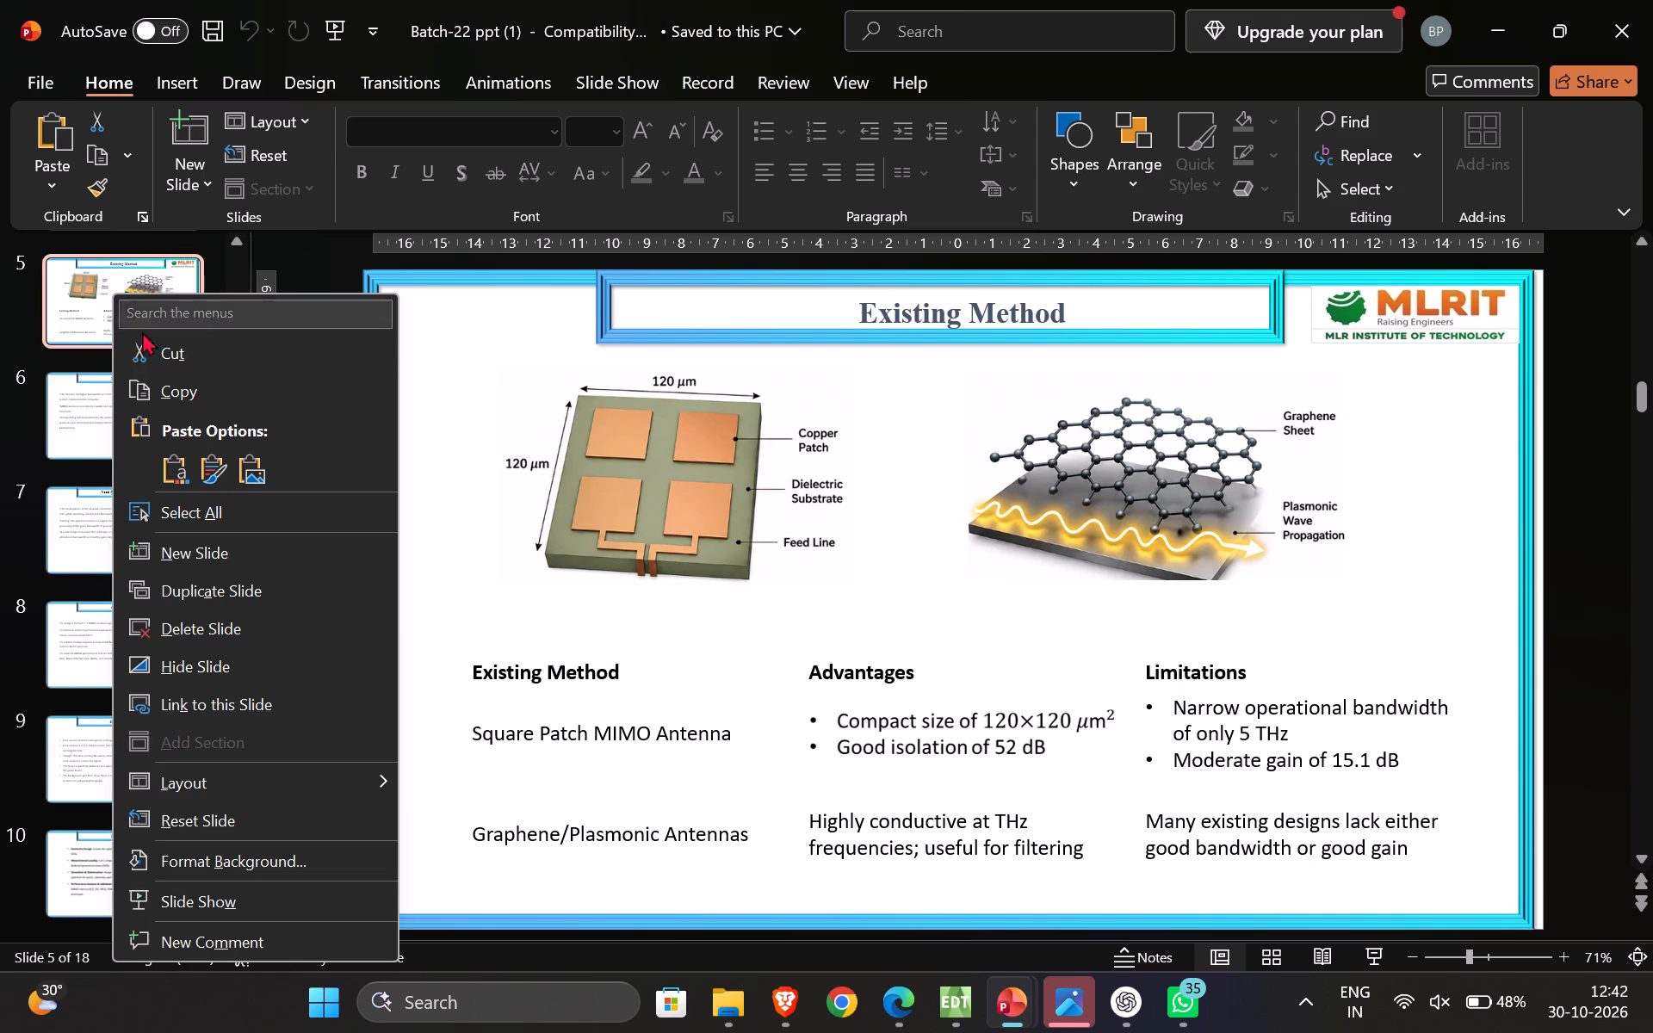
pyautogui.click(115, 276)
pyautogui.hotkey('ctrl', 'v')
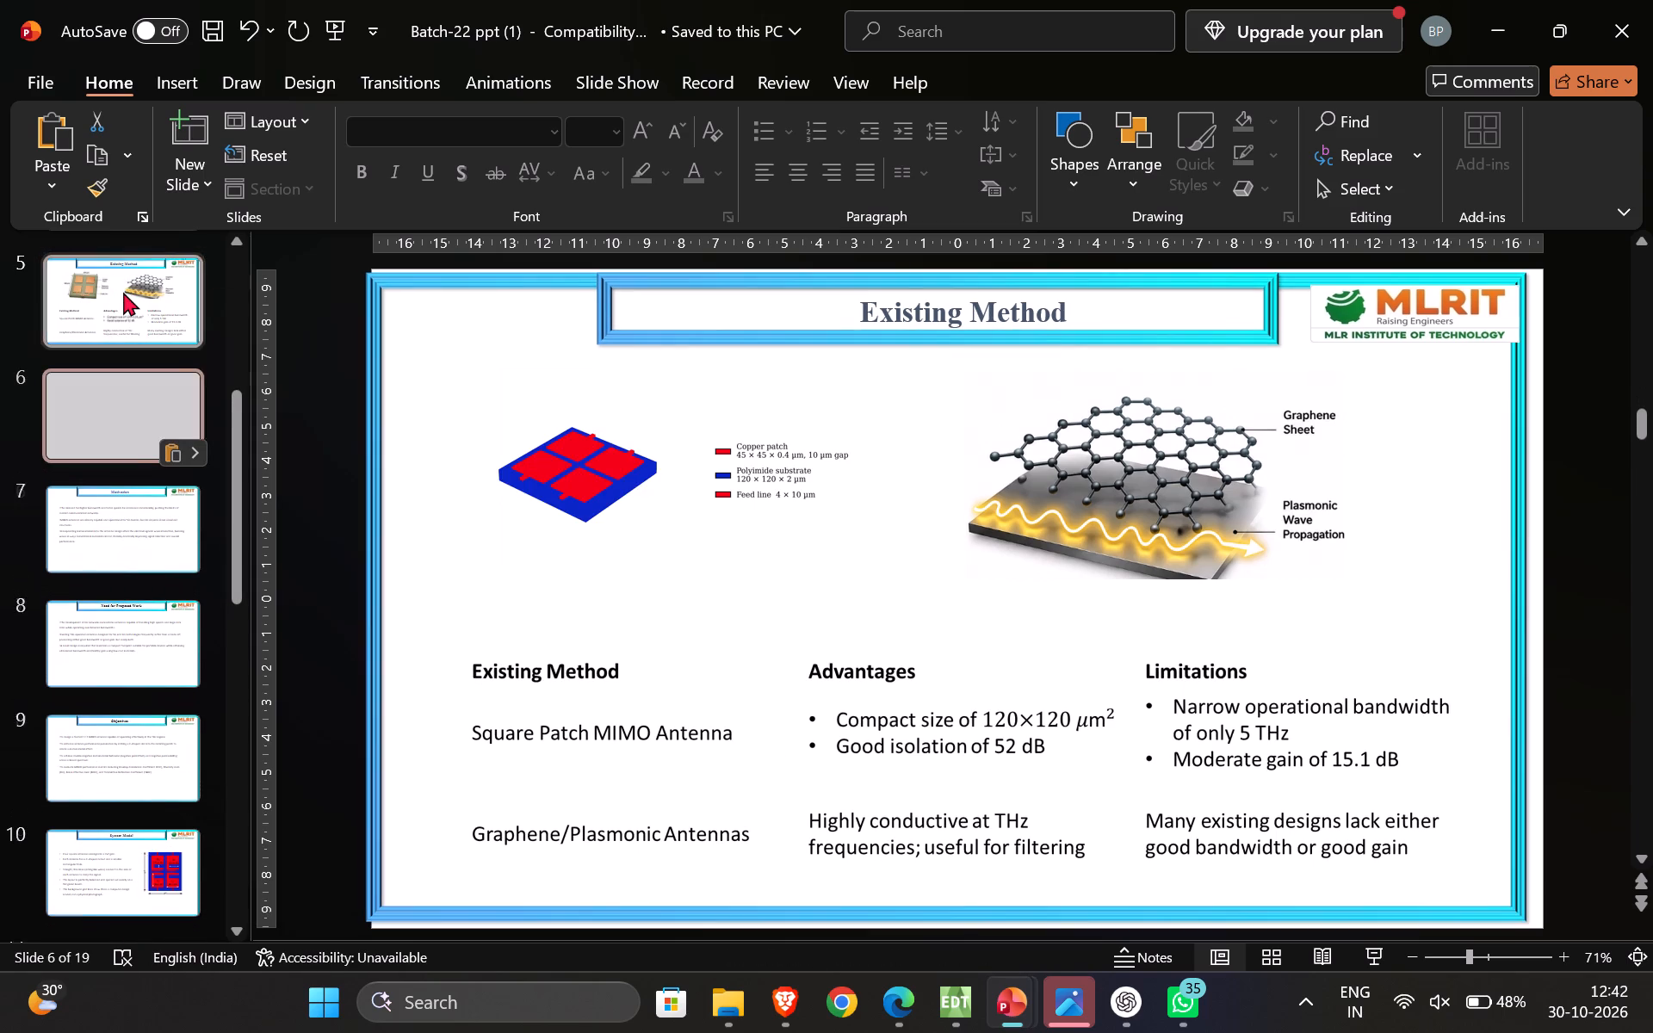
# Delete the old Existing Method slide with the copper patch illustration, slide 5.
pyautogui.click(150, 280)
pyautogui.rightClick(147, 281)
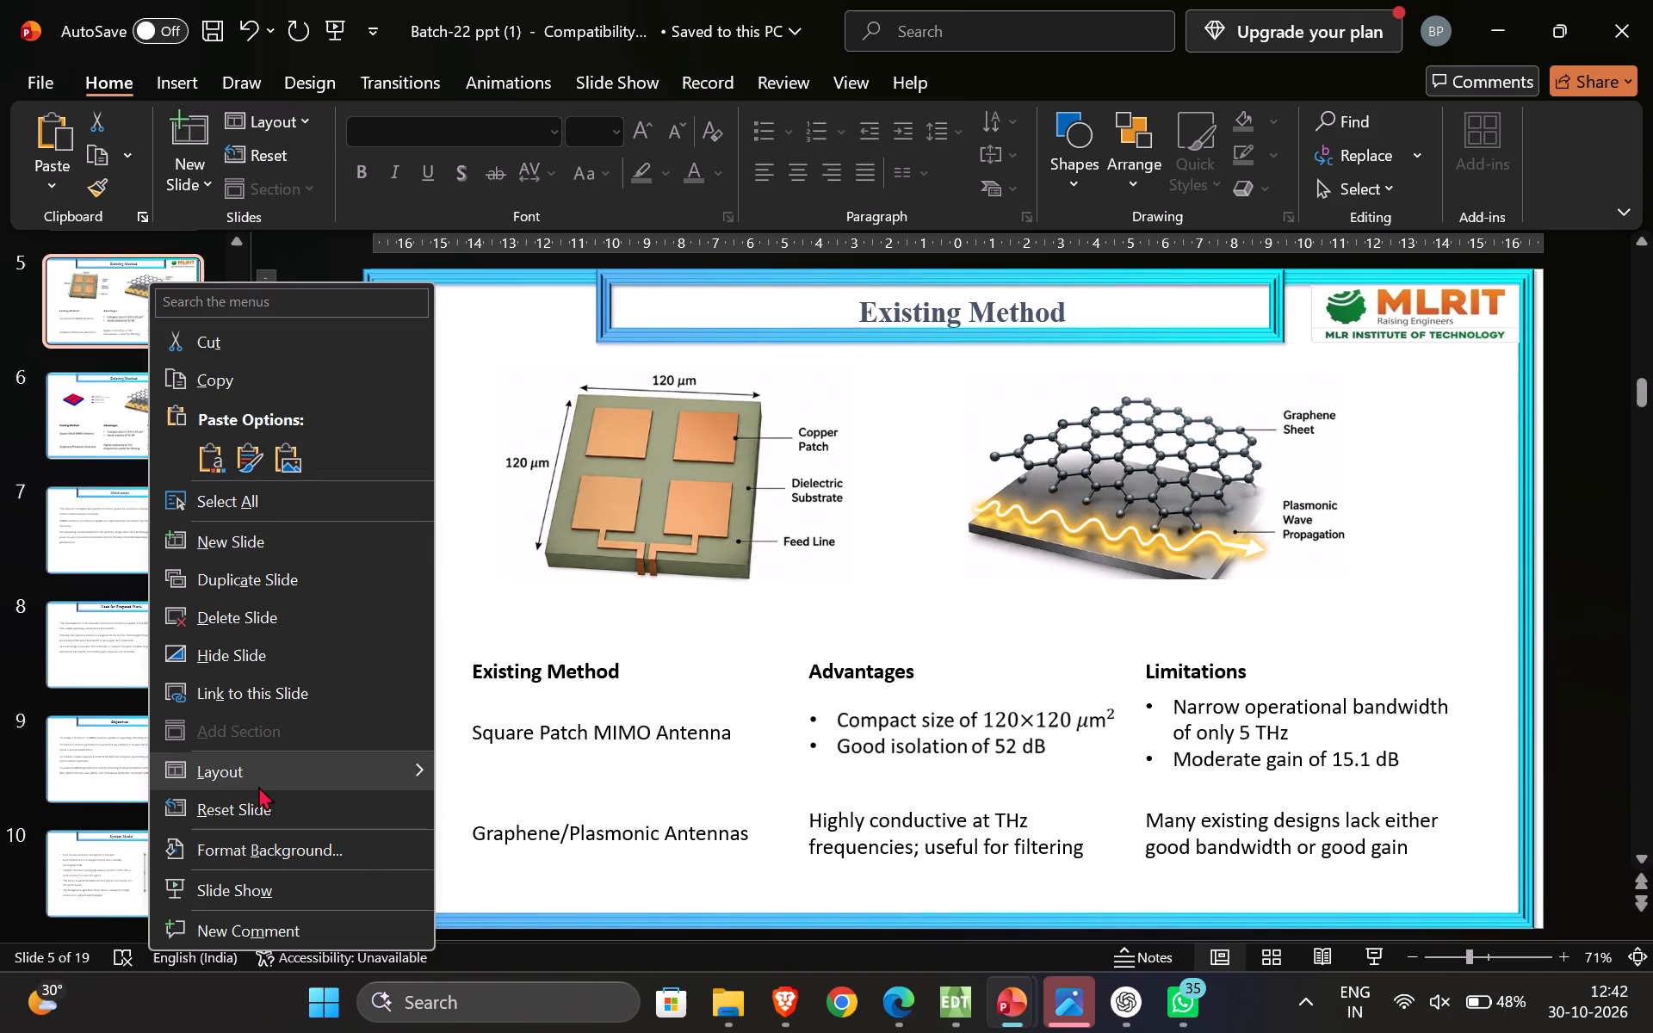
pyautogui.click(262, 607)
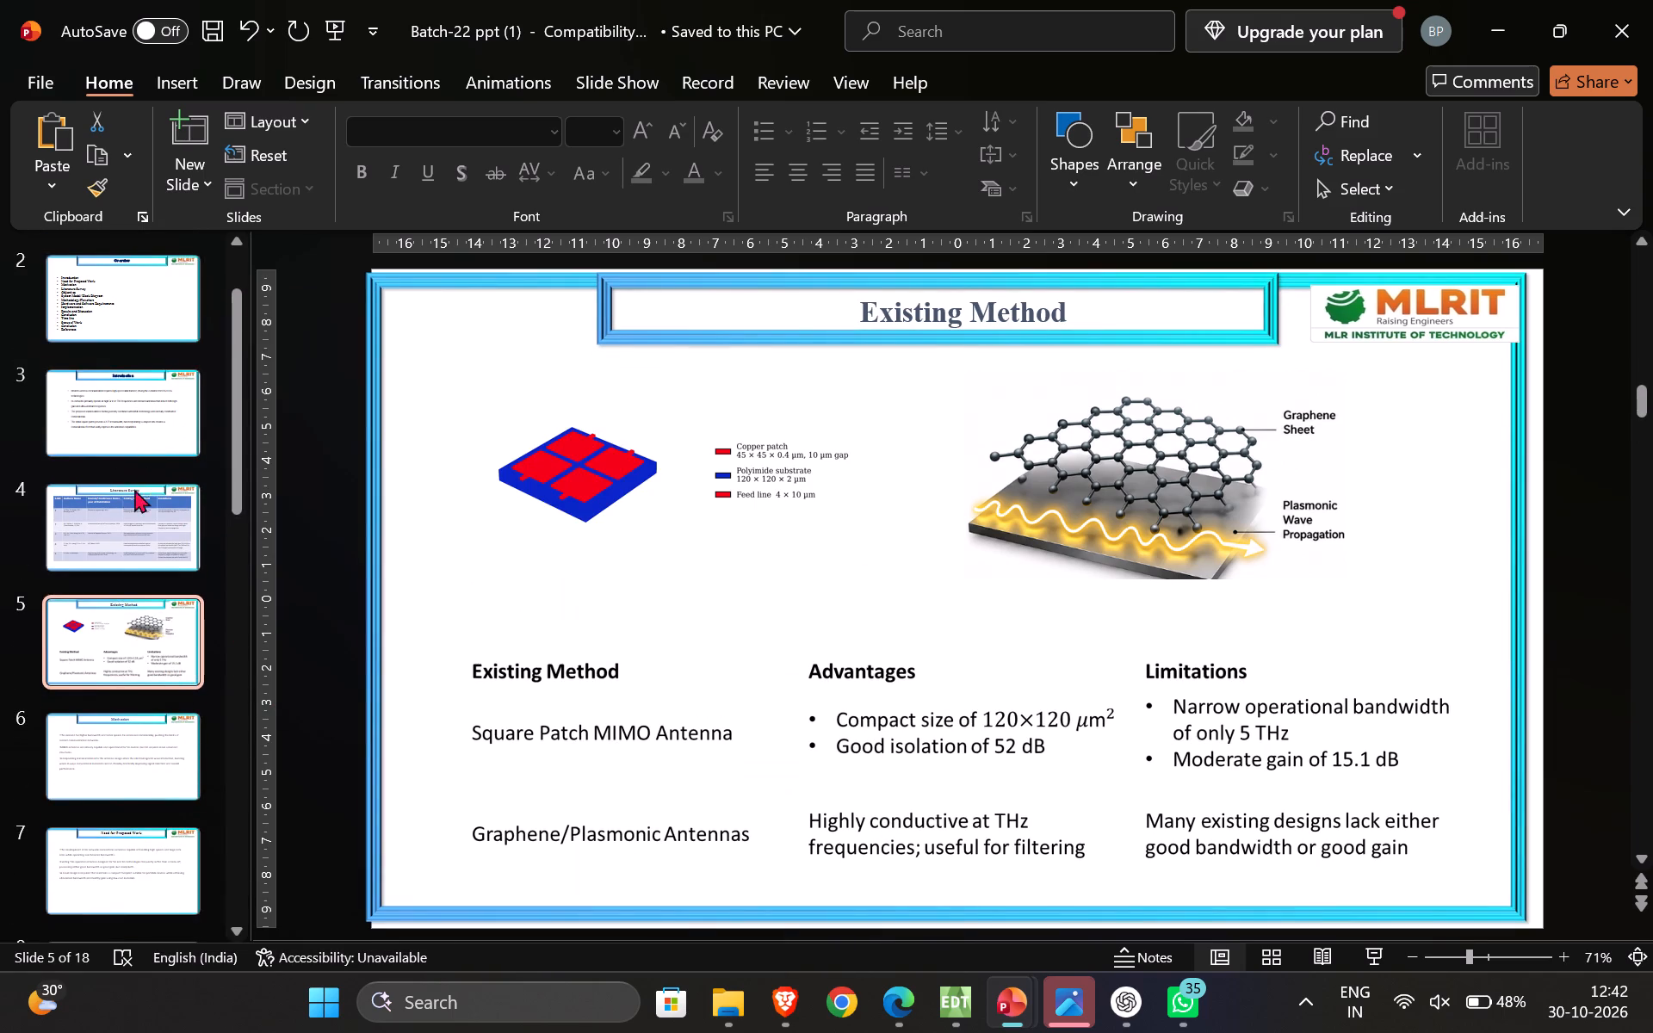
# Look through the deck's slides for content that still needs updating, ending on the System Model slide, slide 9.
pyautogui.click(134, 501)
pyautogui.click(127, 429)
pyautogui.click(121, 302)
pyautogui.scroll(2, 127, 294)
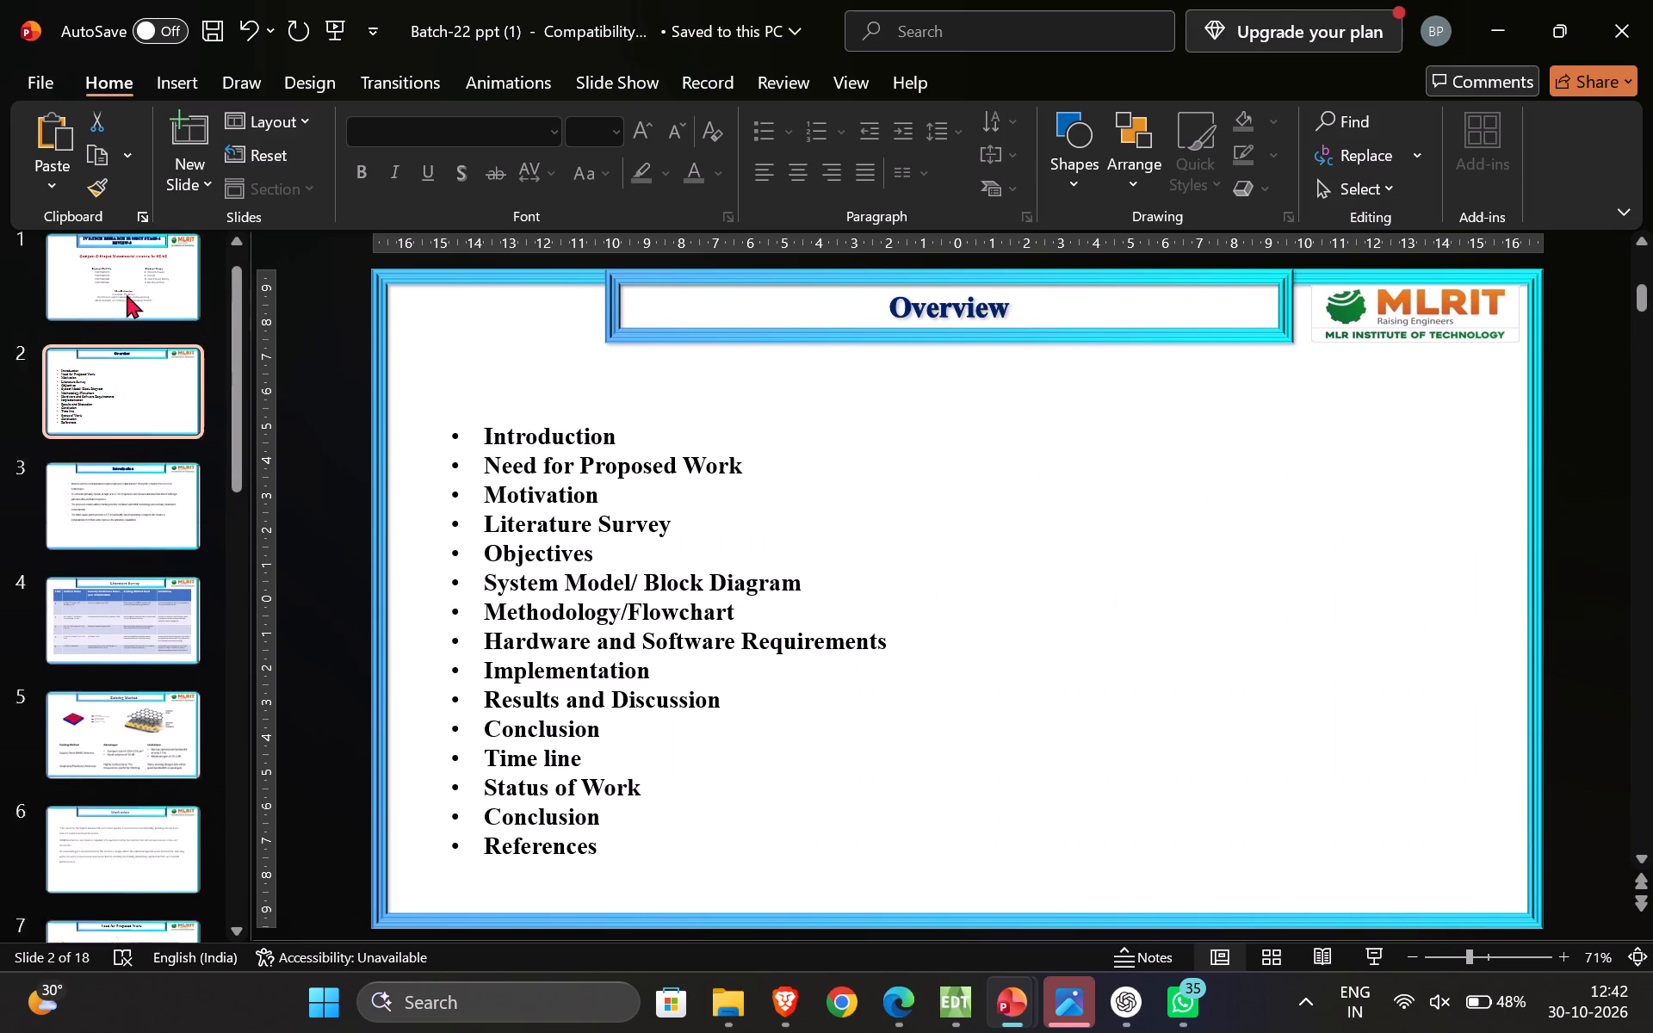
pyautogui.click(128, 309)
pyautogui.scroll(-3, 129, 443)
pyautogui.click(158, 719)
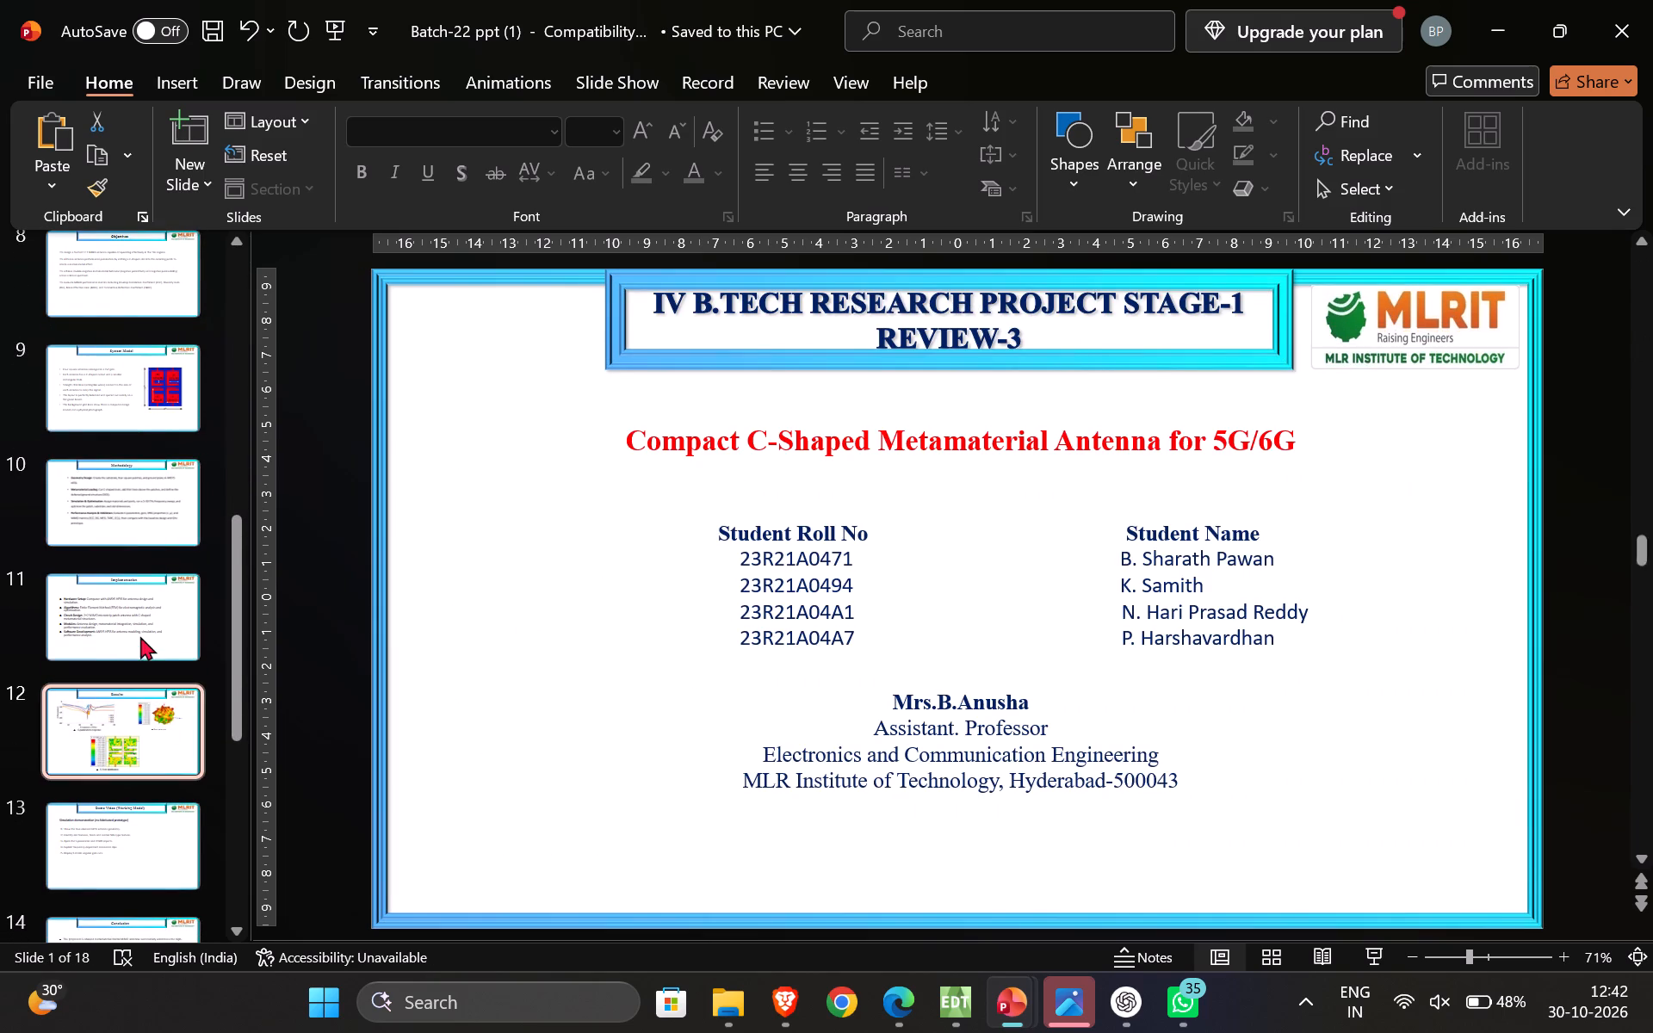
pyautogui.scroll(-1, 584, 550)
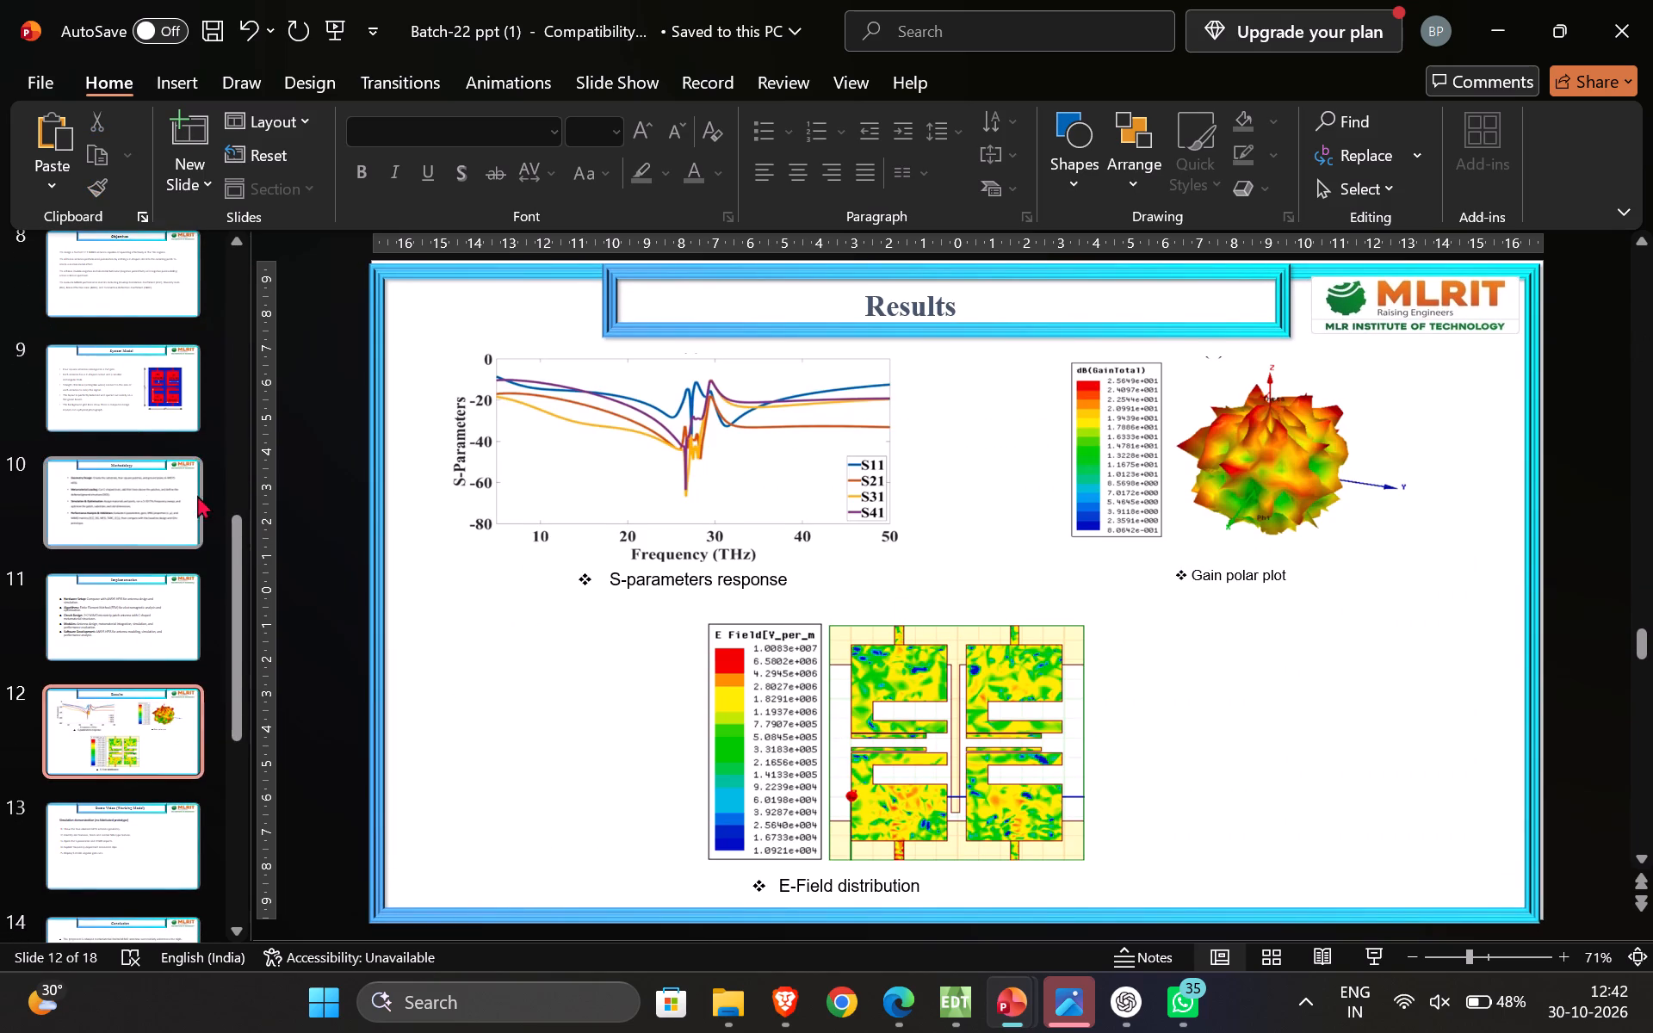
pyautogui.click(146, 495)
pyautogui.click(147, 609)
pyautogui.scroll(-2, 95, 499)
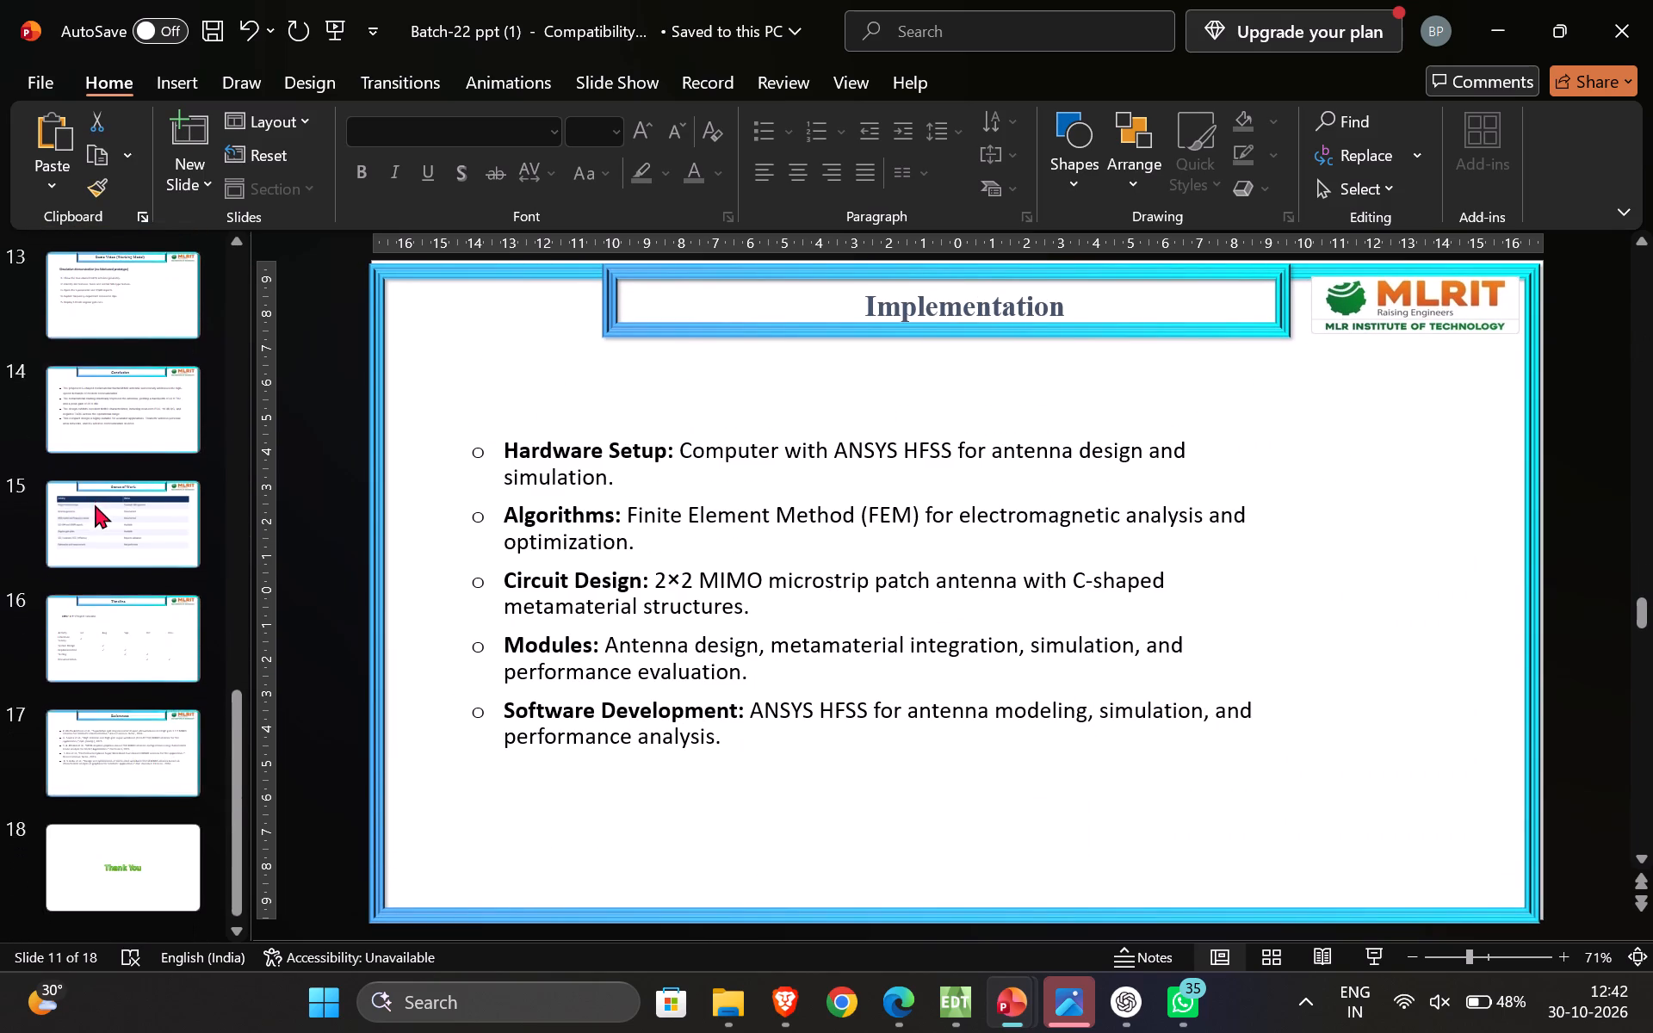
pyautogui.scroll(2, 95, 504)
pyautogui.click(157, 424)
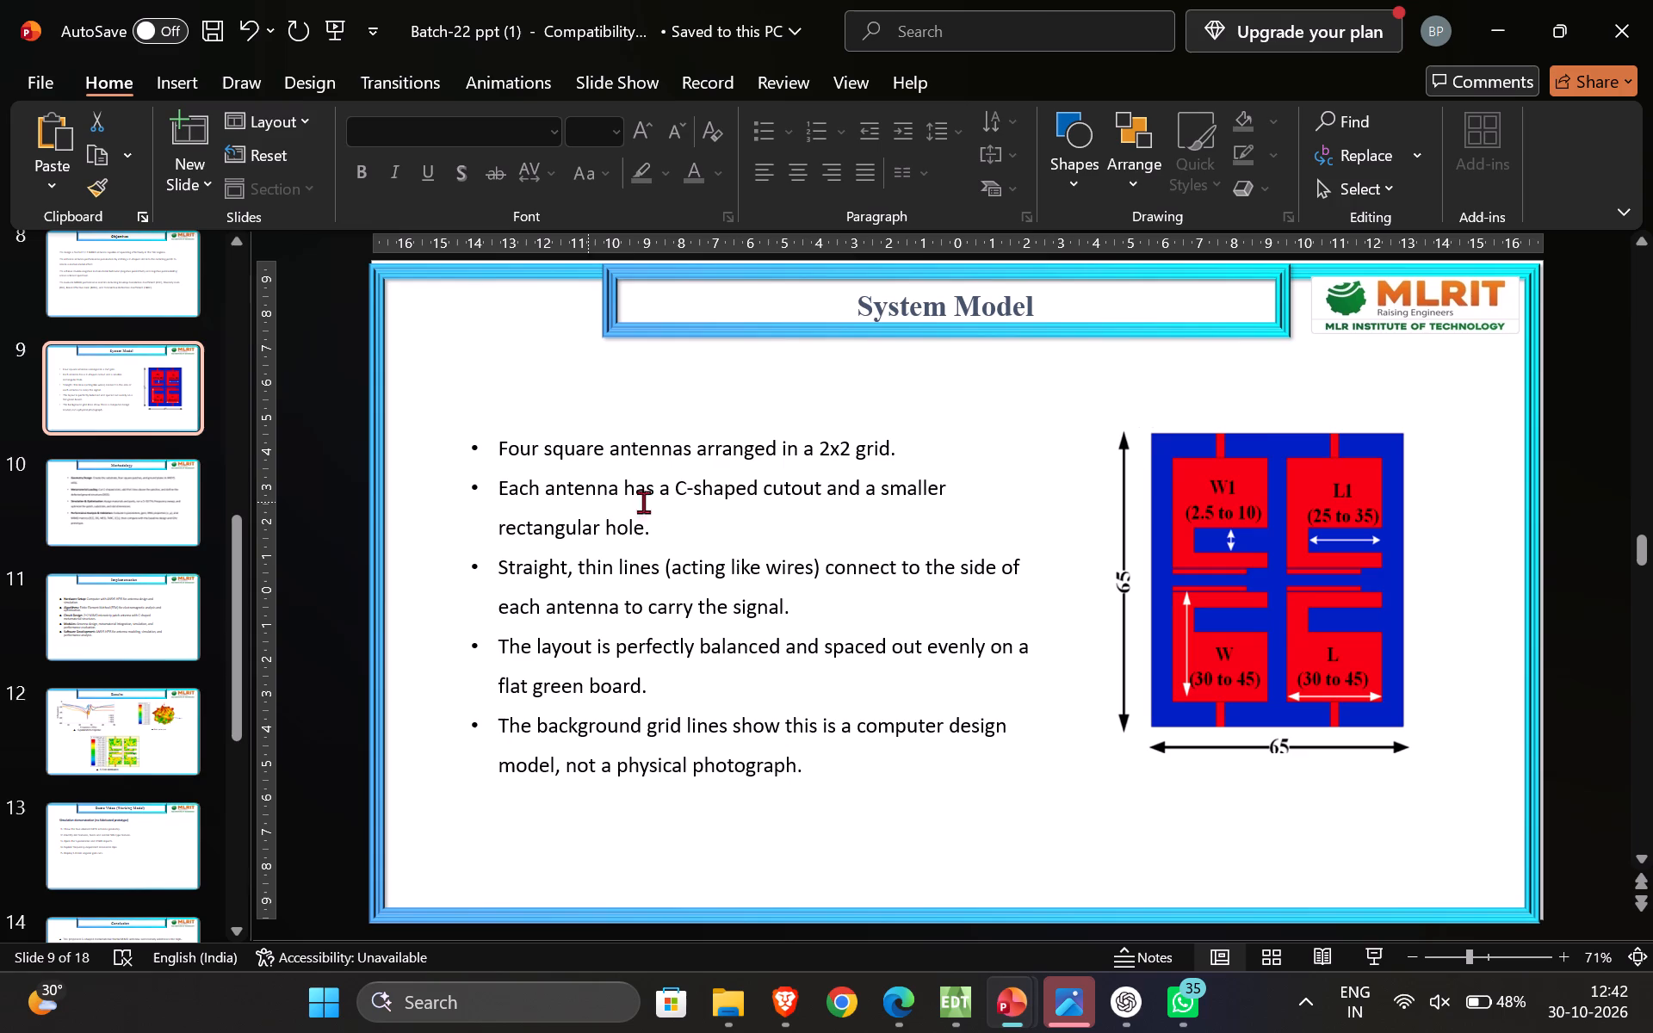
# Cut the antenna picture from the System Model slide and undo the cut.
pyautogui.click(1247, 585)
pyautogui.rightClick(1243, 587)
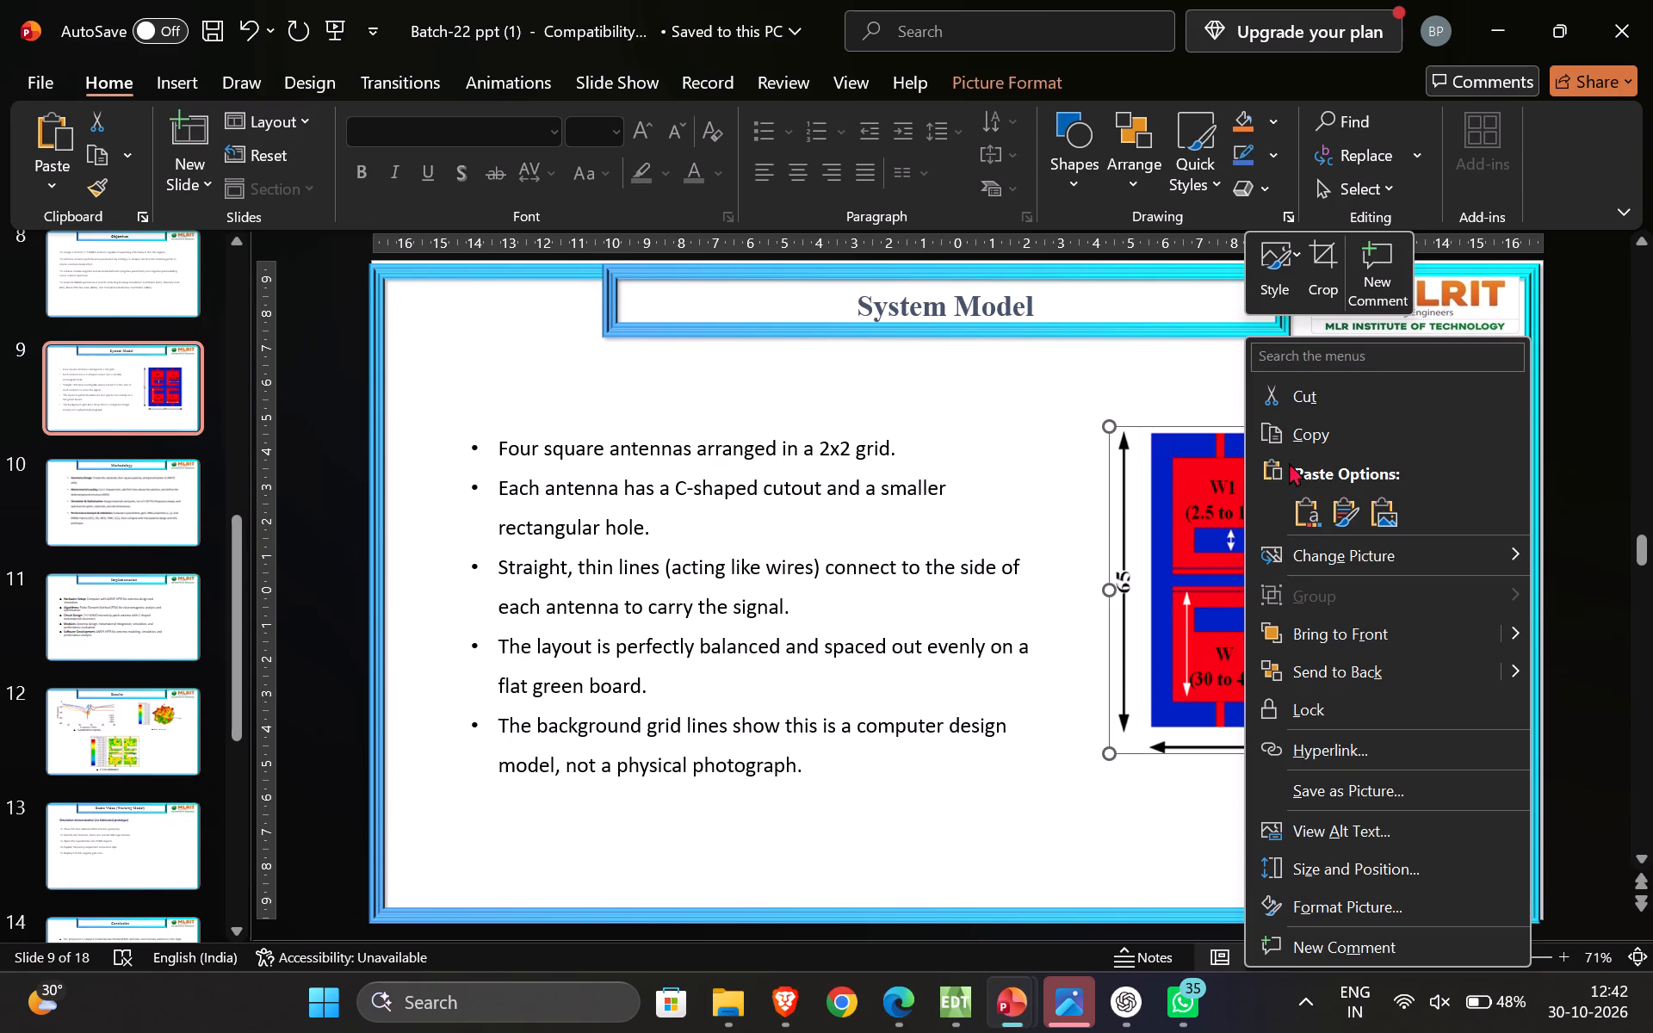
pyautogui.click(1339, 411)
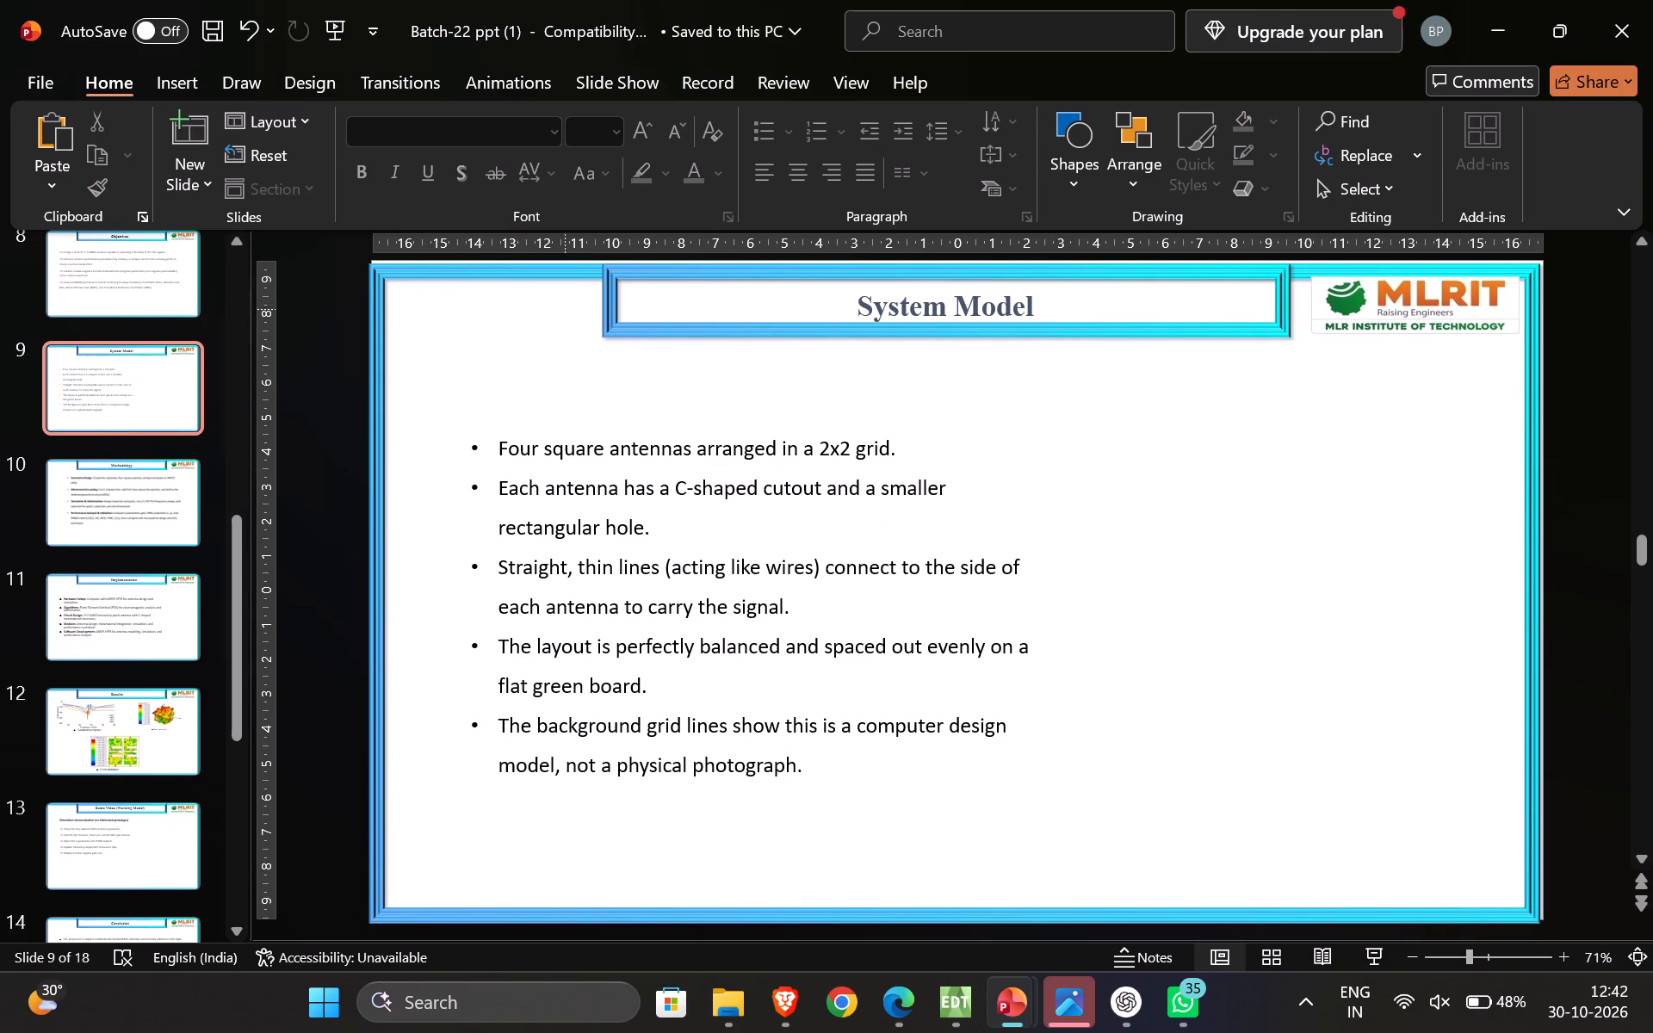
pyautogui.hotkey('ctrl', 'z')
pyautogui.click(1177, 589)
pyautogui.rightClick(1172, 585)
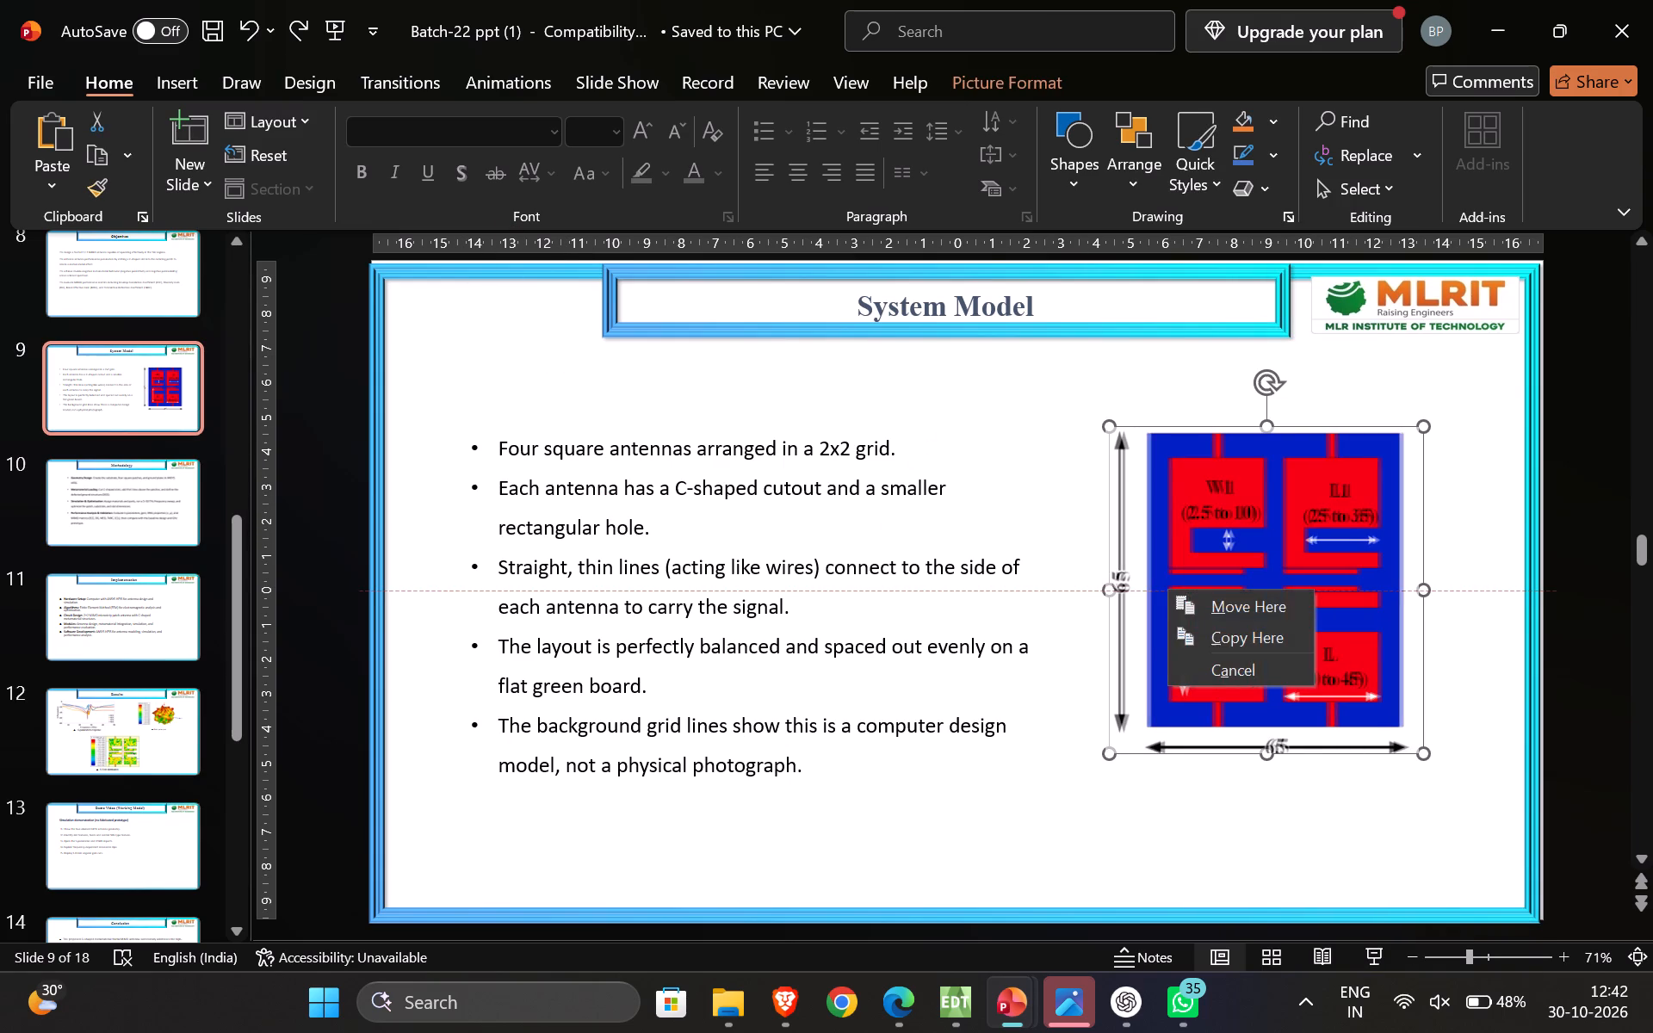
pyautogui.click(1170, 549)
pyautogui.rightClick(1170, 549)
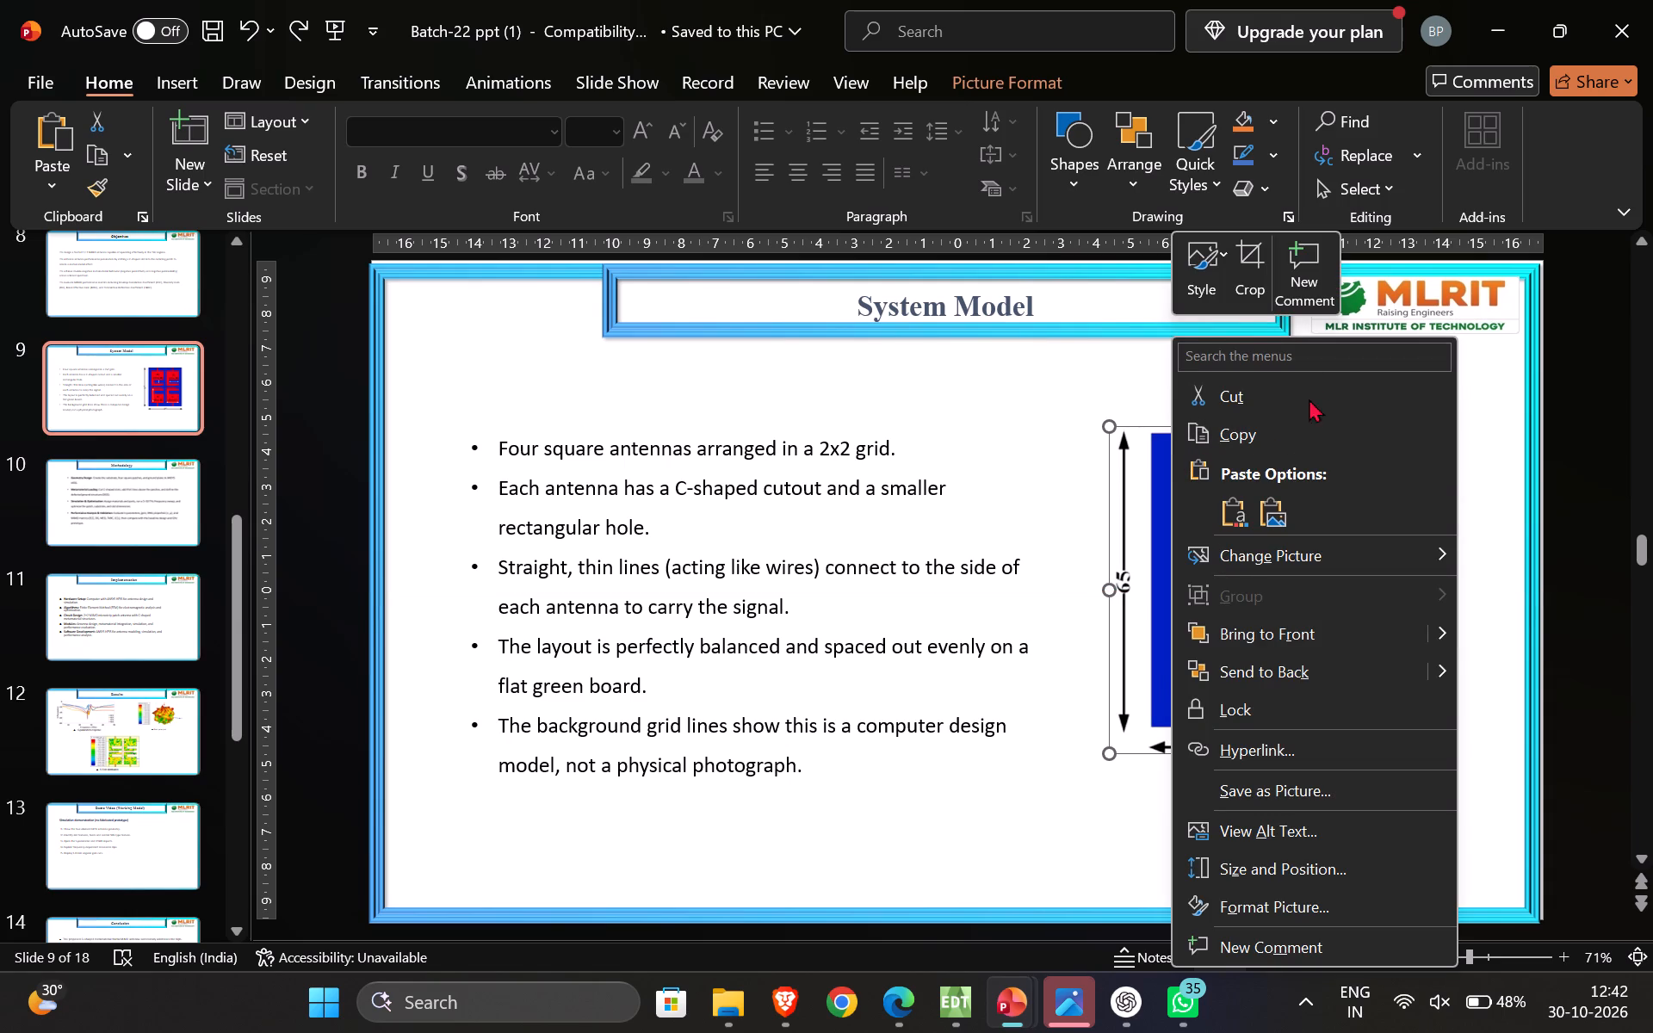
pyautogui.click(1285, 561)
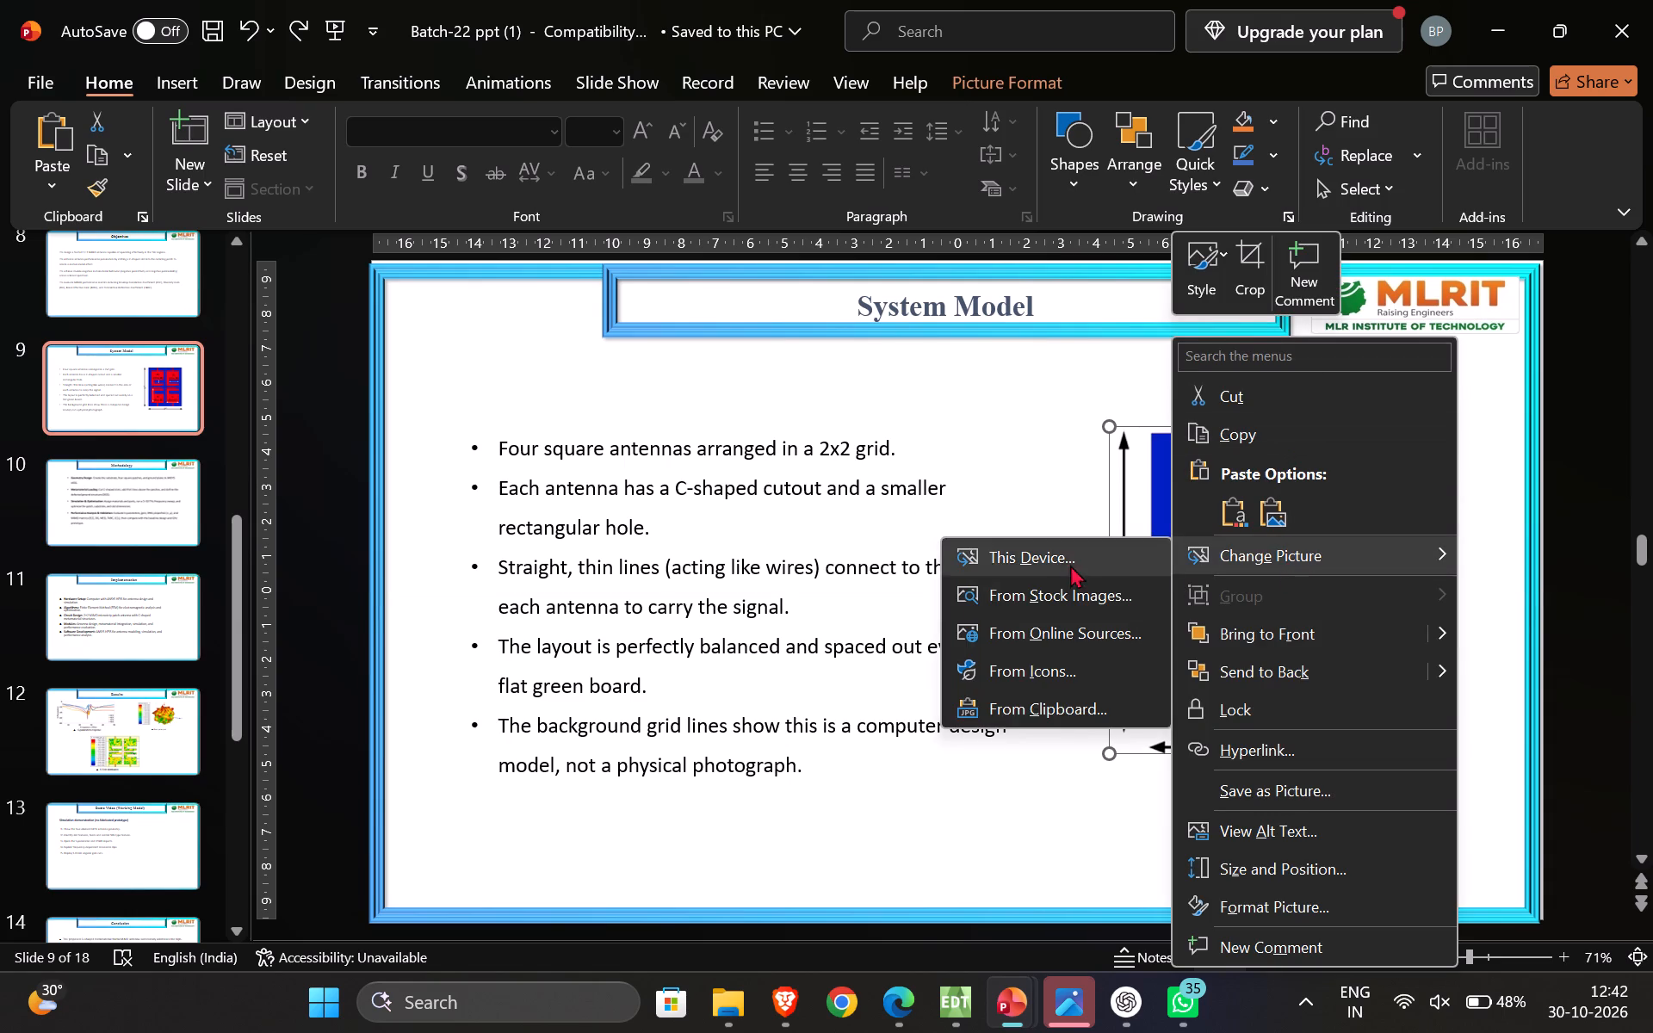
pyautogui.click(1061, 560)
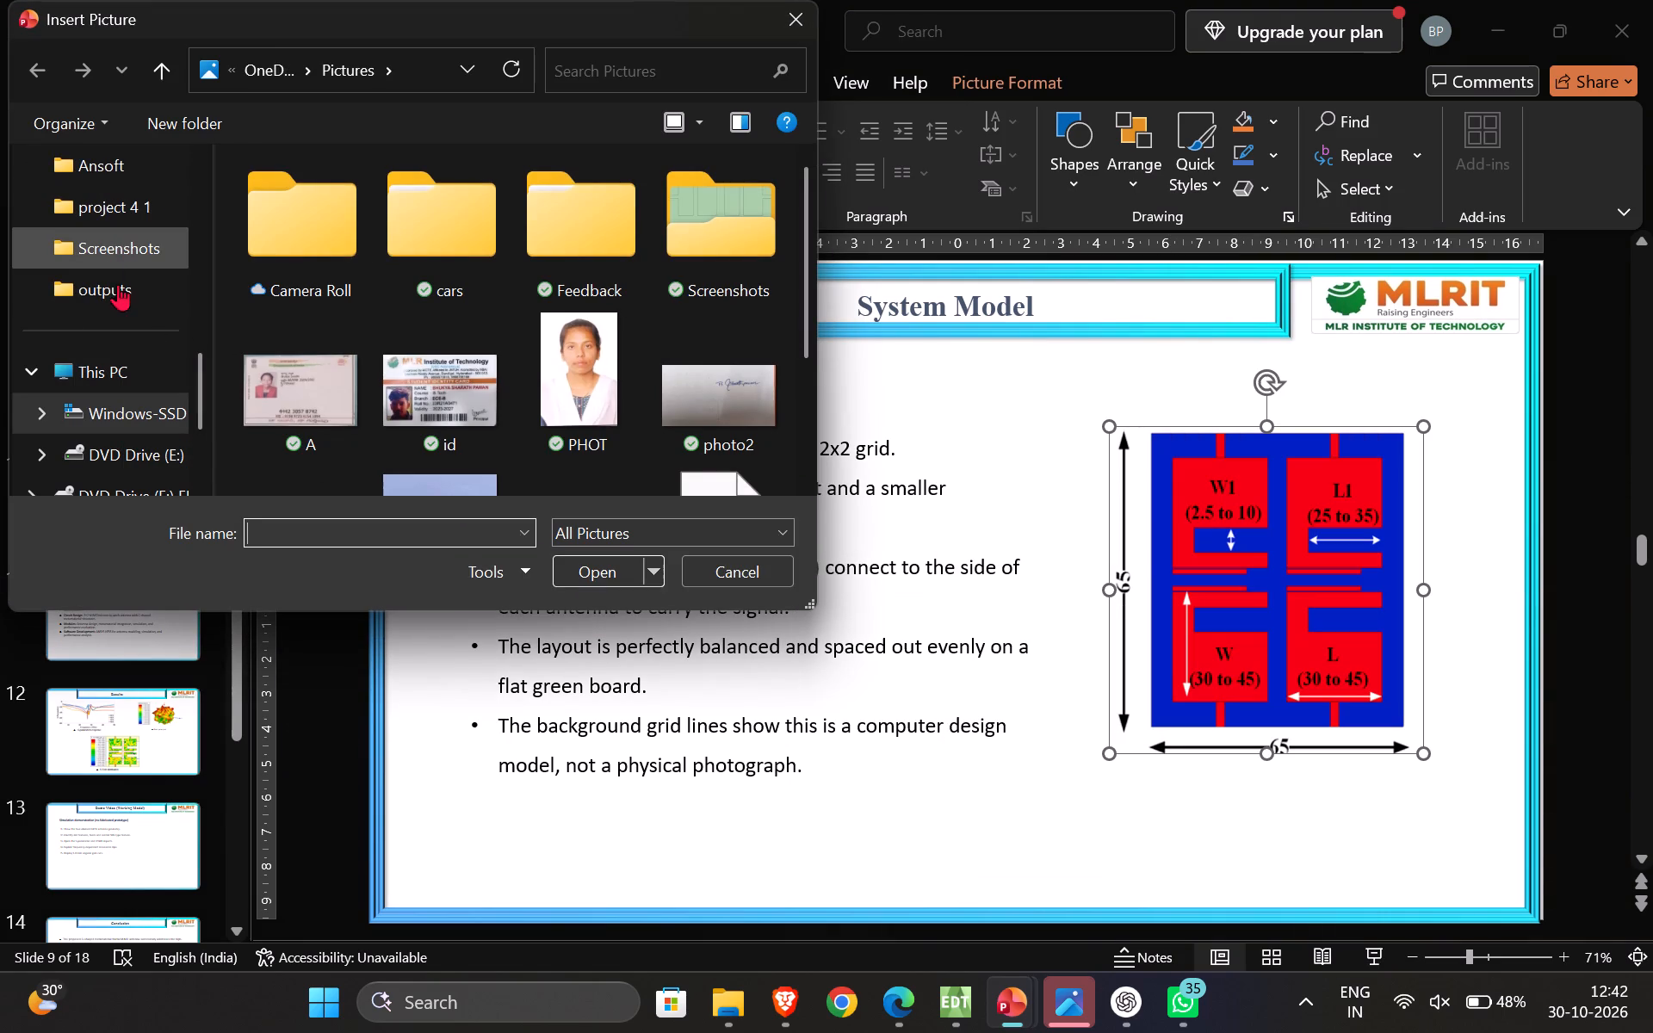
pyautogui.doubleClick(121, 257)
pyautogui.scroll(-8, 602, 396)
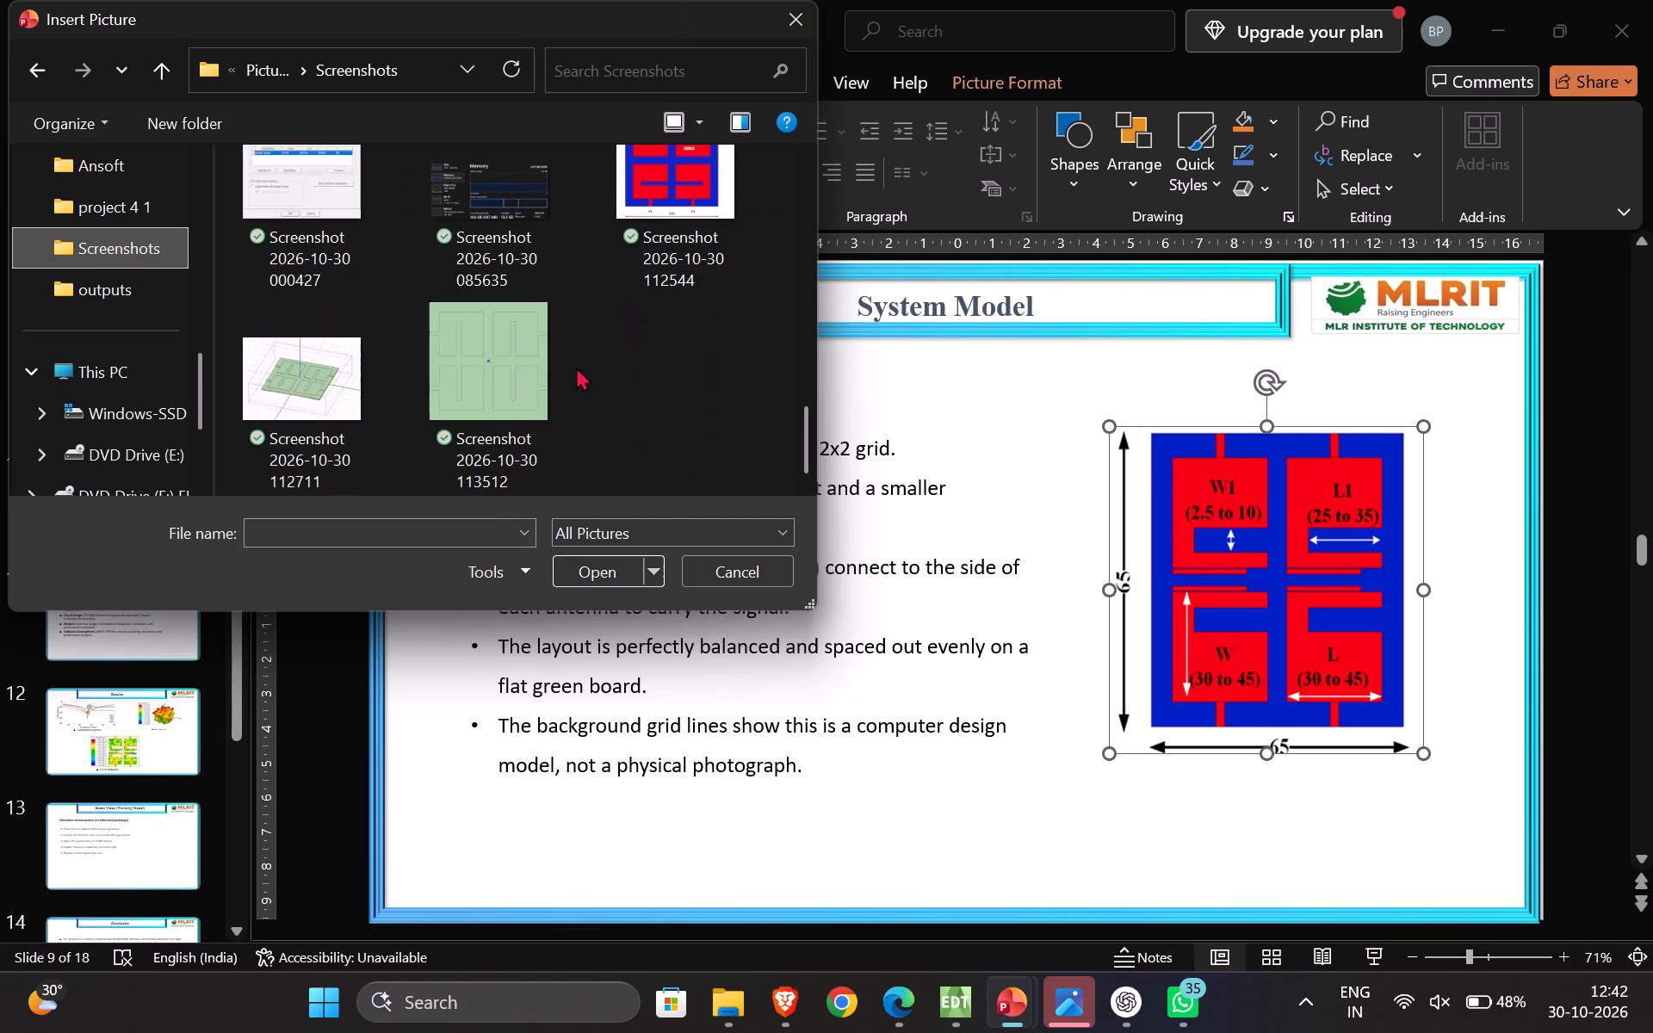
pyautogui.scroll(1, 576, 367)
pyautogui.click(692, 294)
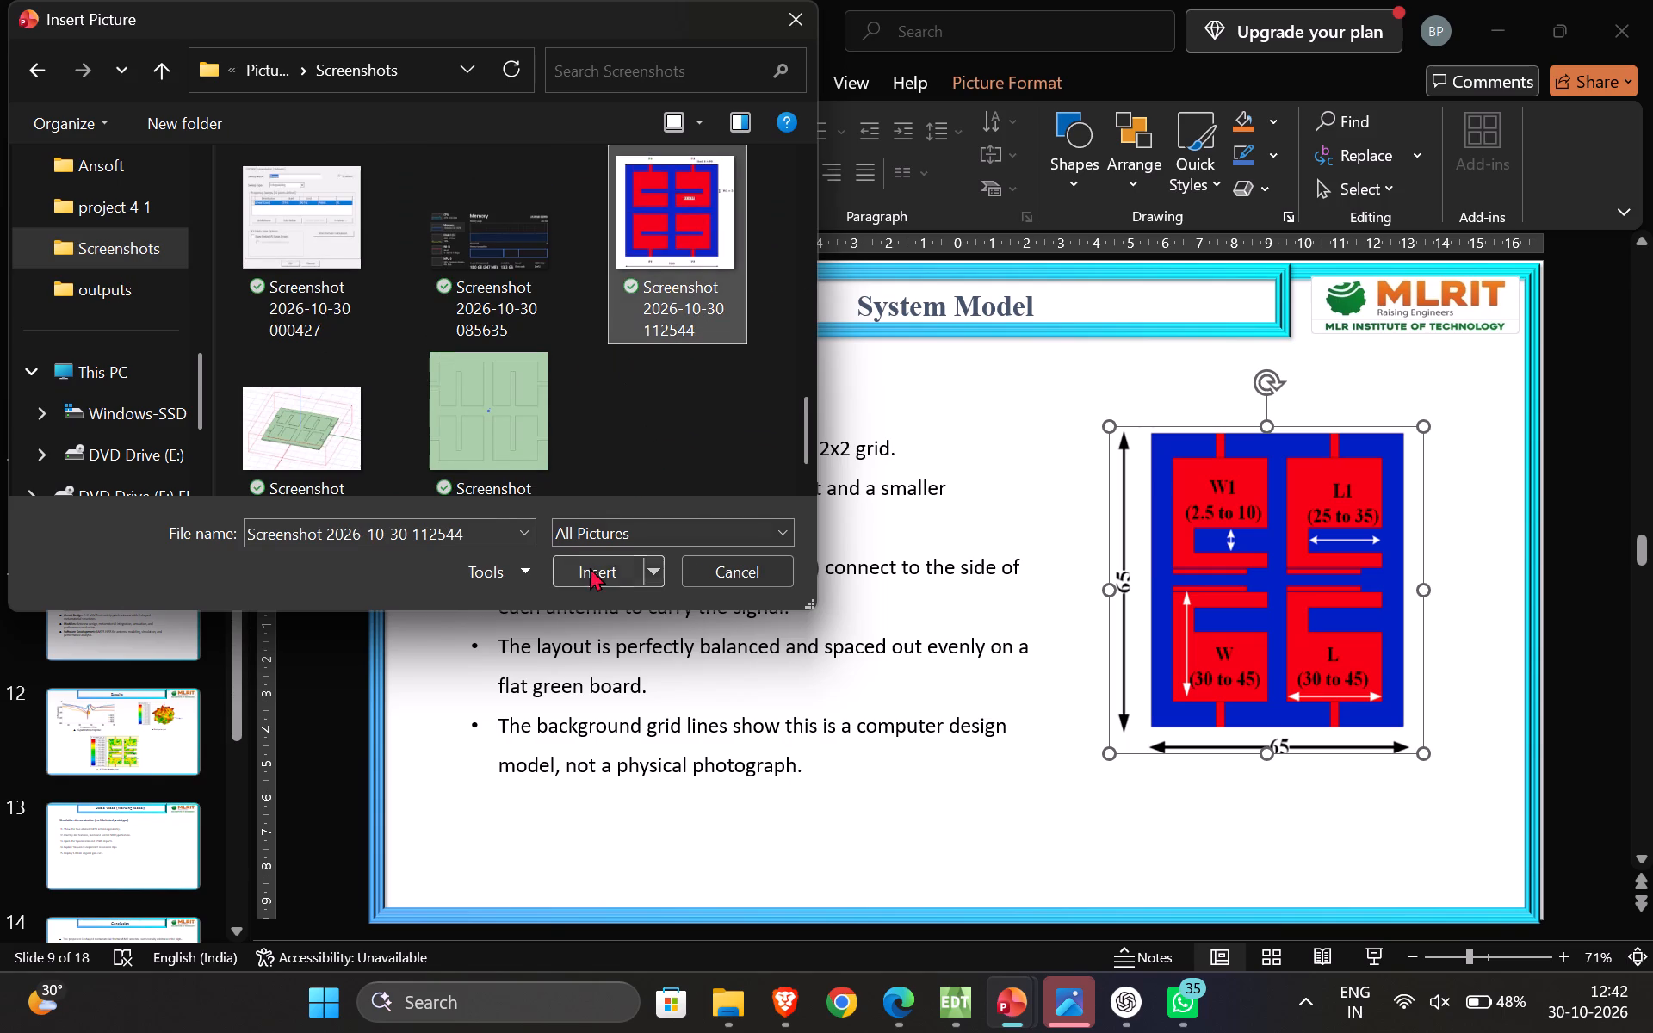
pyautogui.click(595, 567)
pyautogui.click(1081, 761)
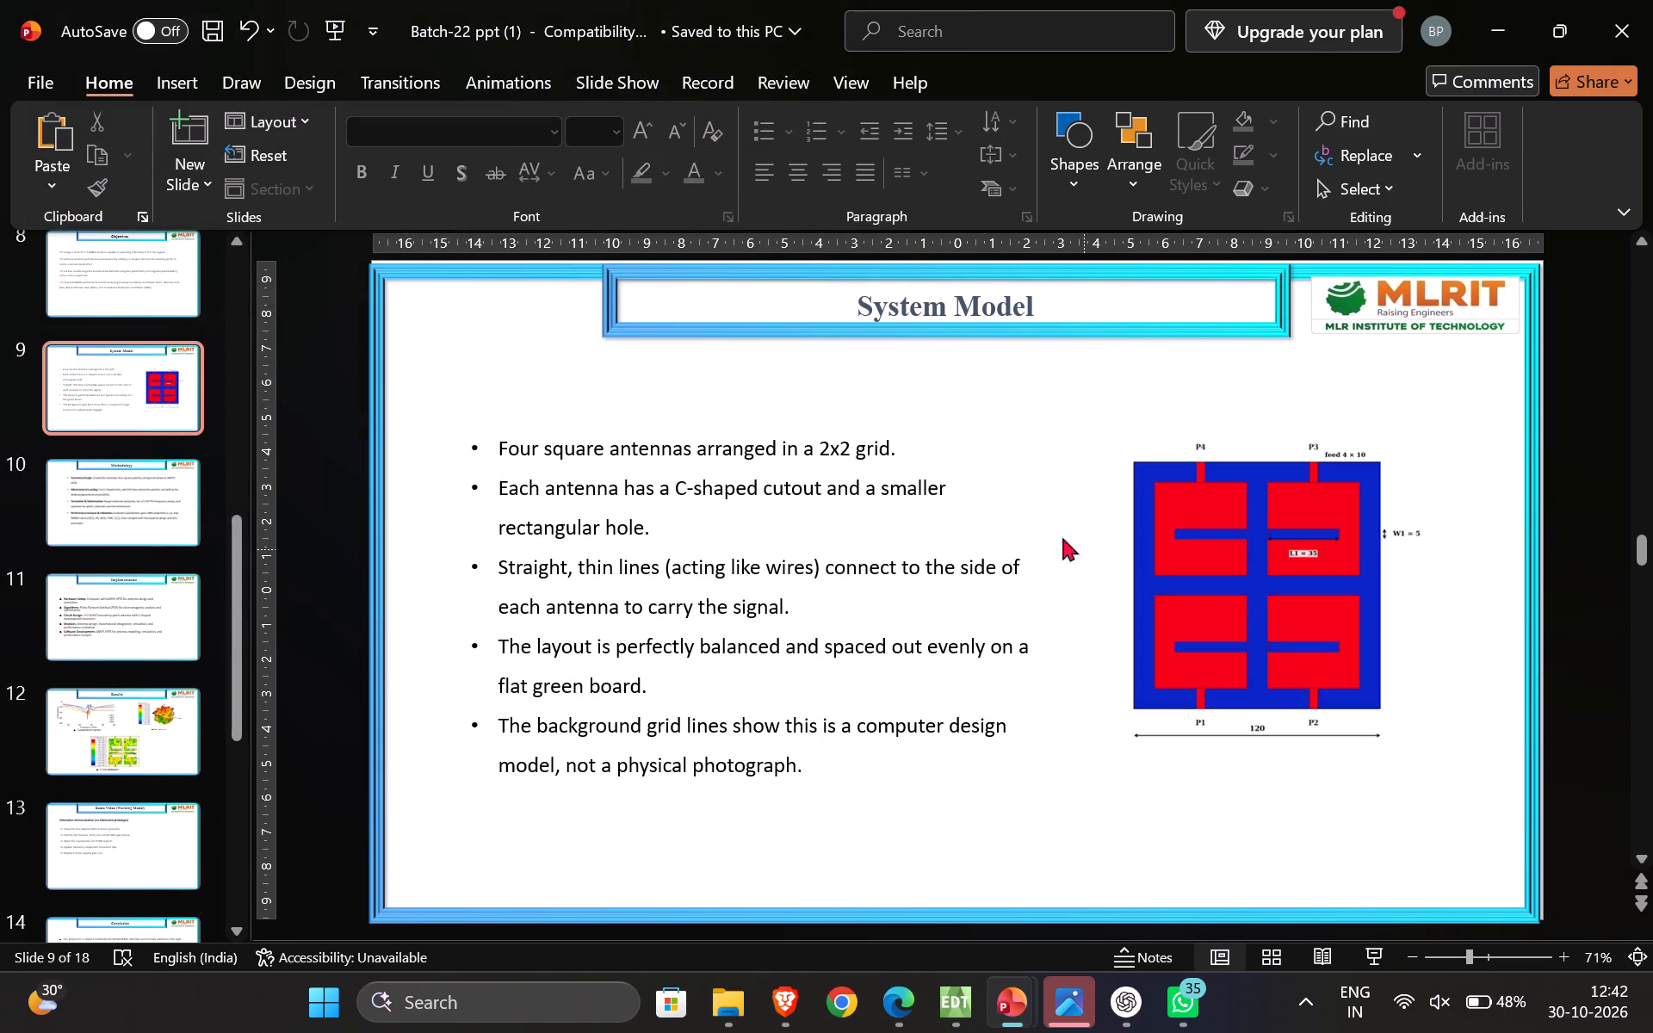
# Review the deck's slides, including Timeline, Demo Video, Conclusion, title and Methodology, and return to the System Model slide.
pyautogui.scroll(2, 1276, 595)
pyautogui.scroll(-2, 1272, 595)
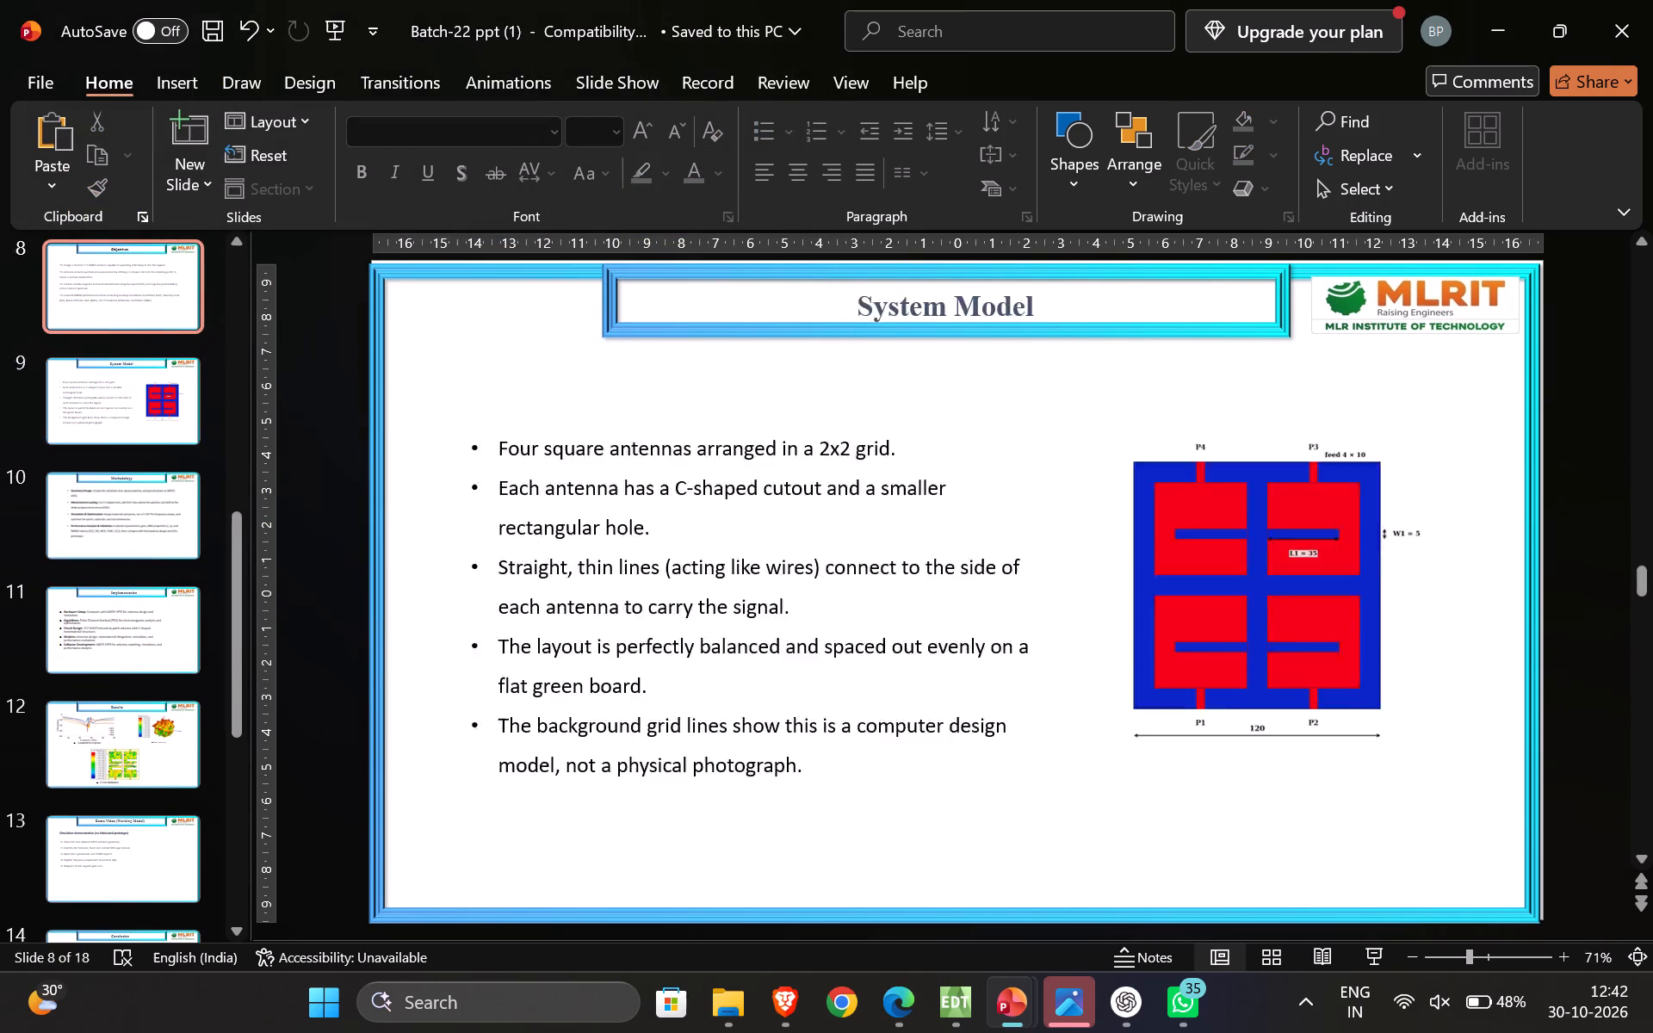
pyautogui.scroll(-15, 1272, 595)
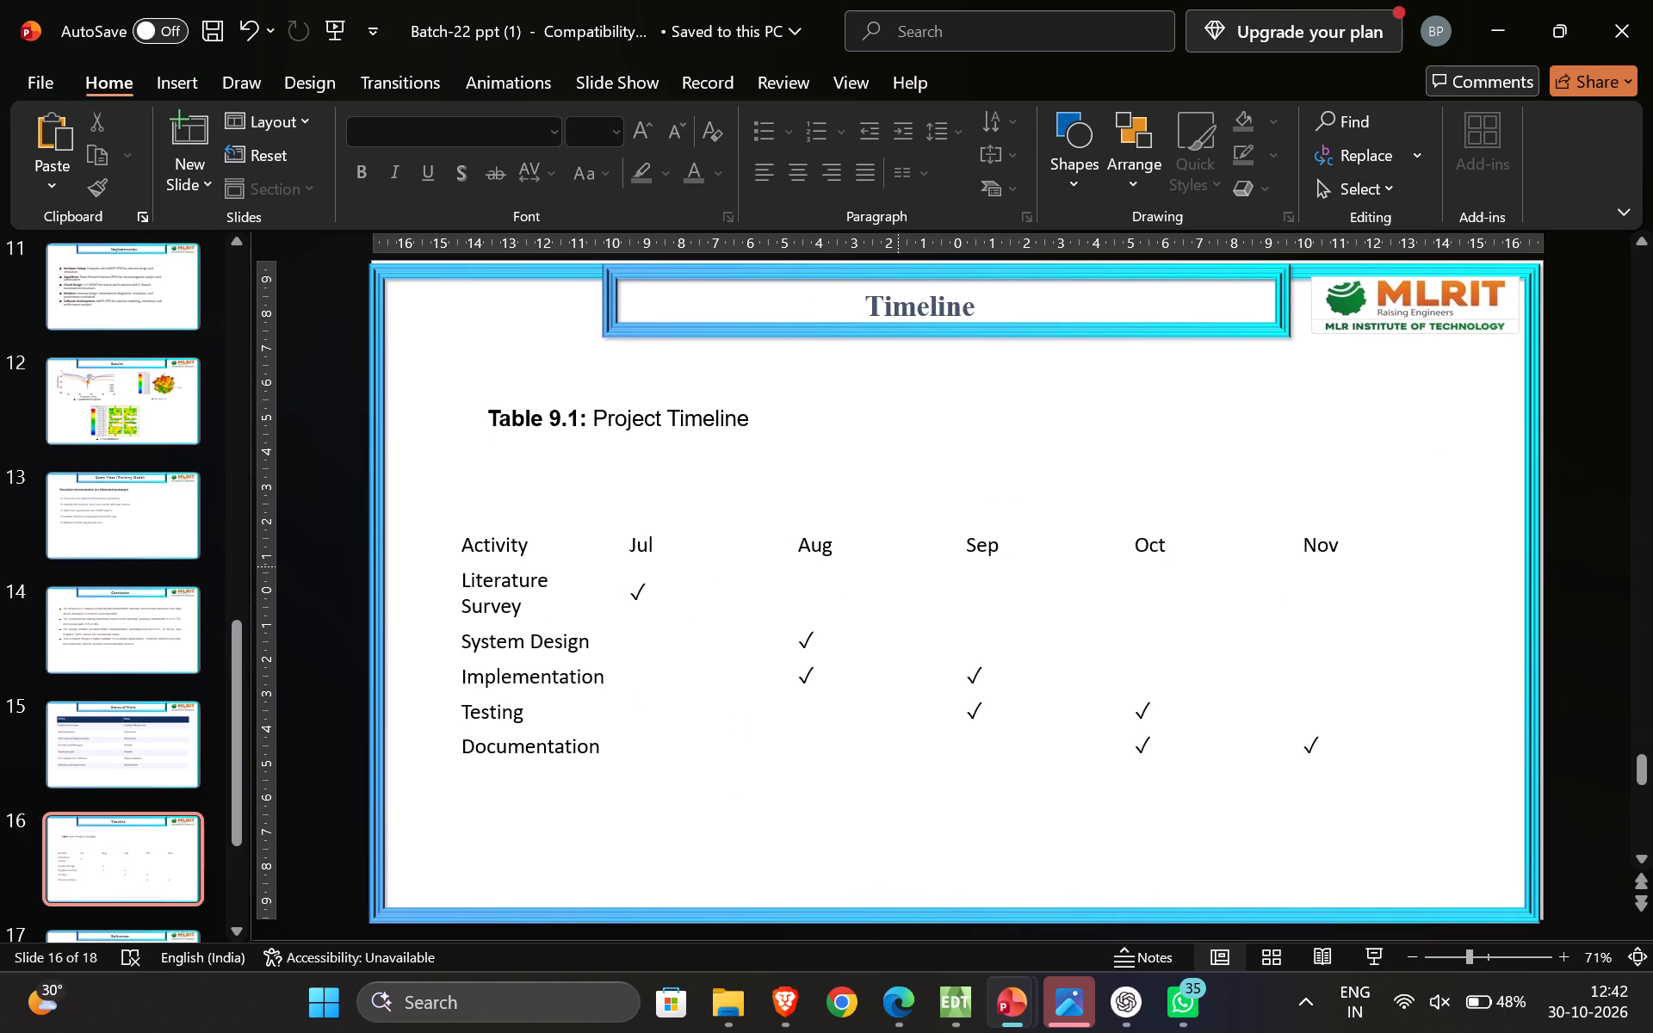
pyautogui.scroll(7, 898, 566)
pyautogui.scroll(-1, 898, 566)
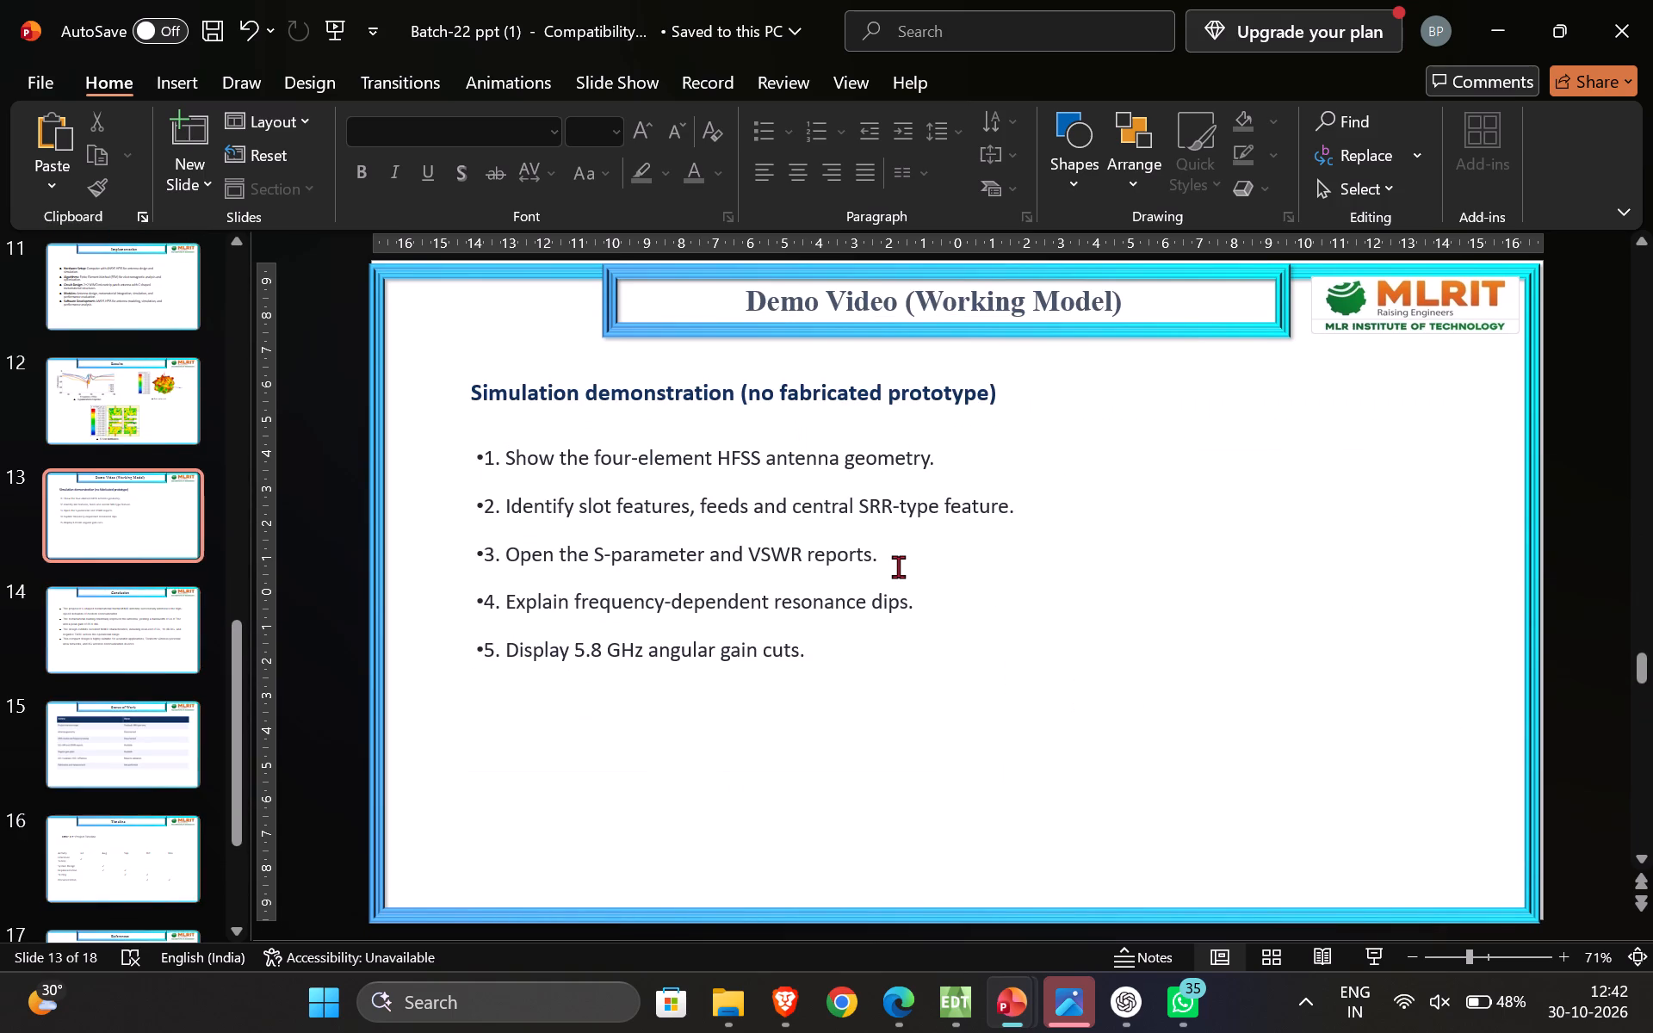
pyautogui.scroll(-1, 898, 565)
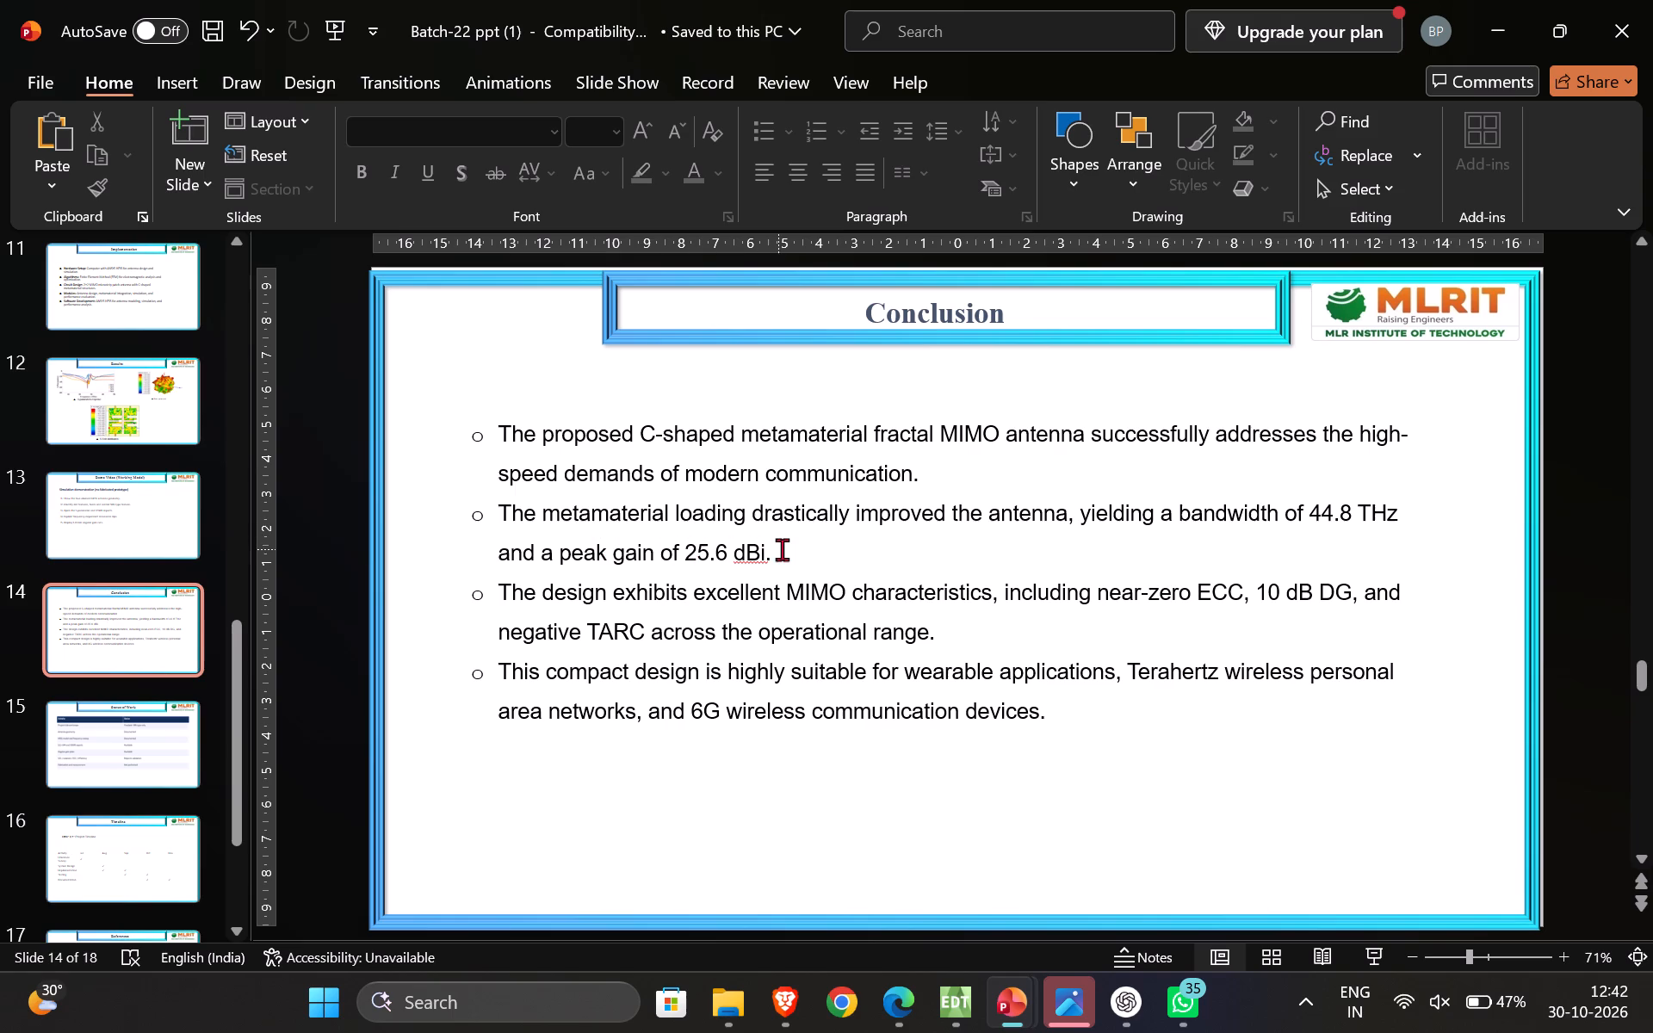
pyautogui.scroll(2, 901, 471)
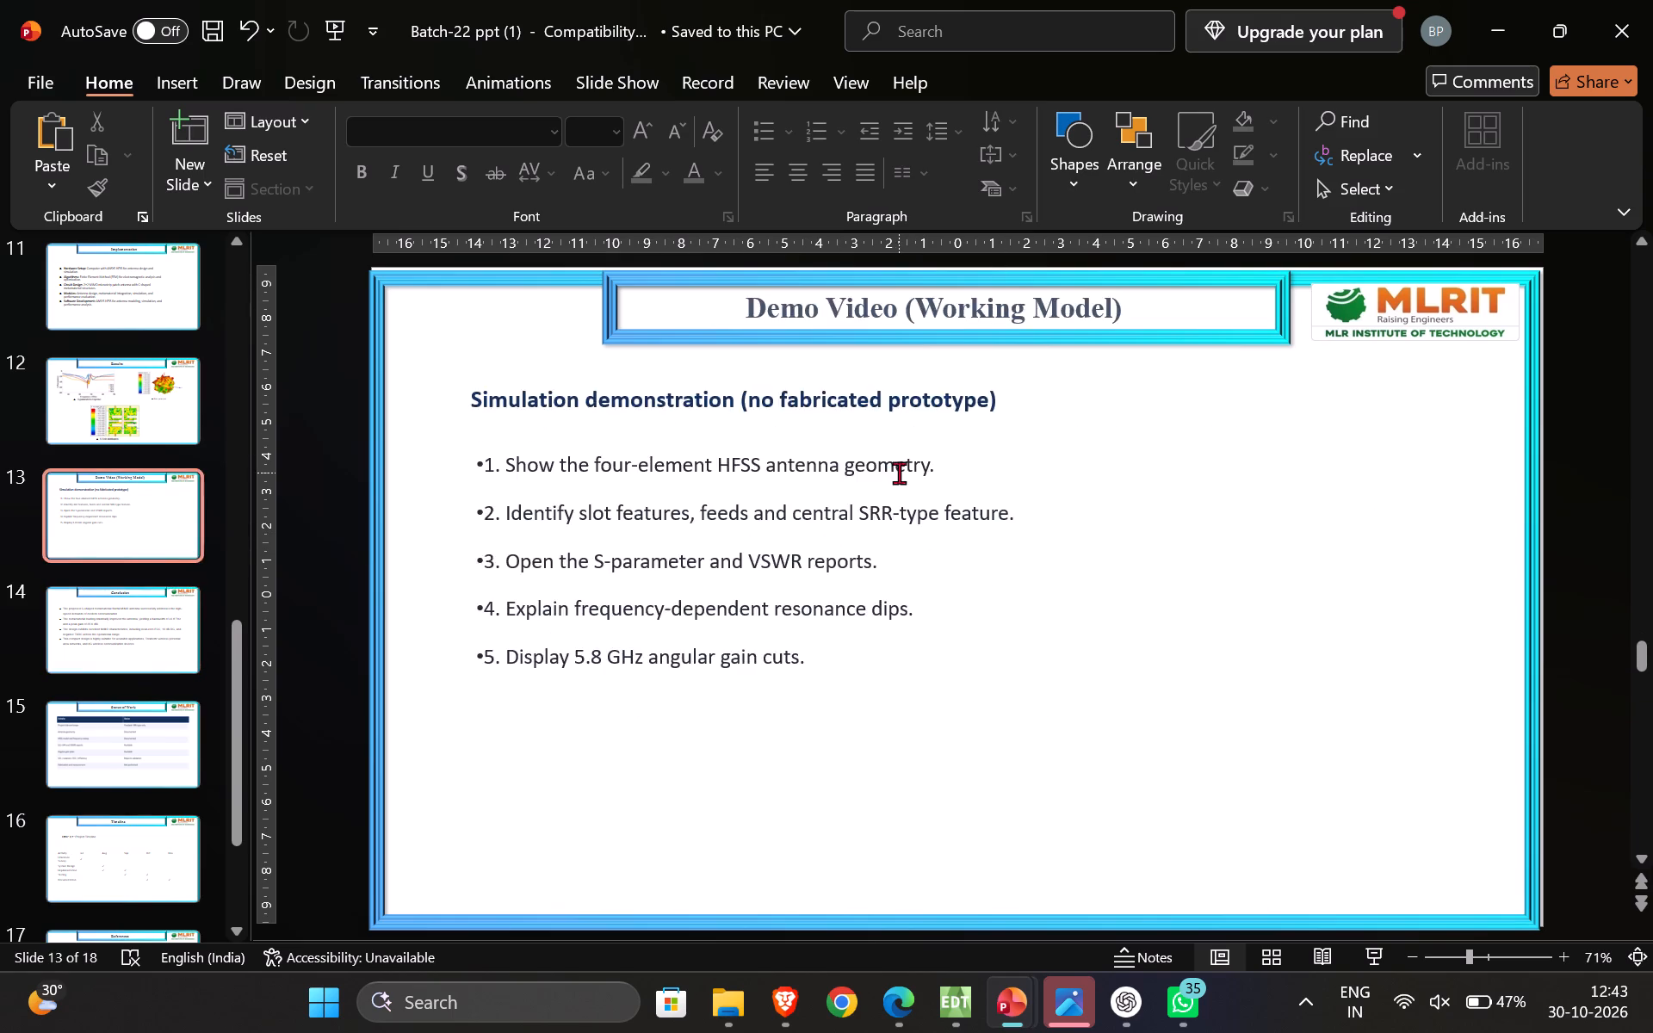
pyautogui.scroll(20, 899, 473)
pyautogui.scroll(2, 899, 473)
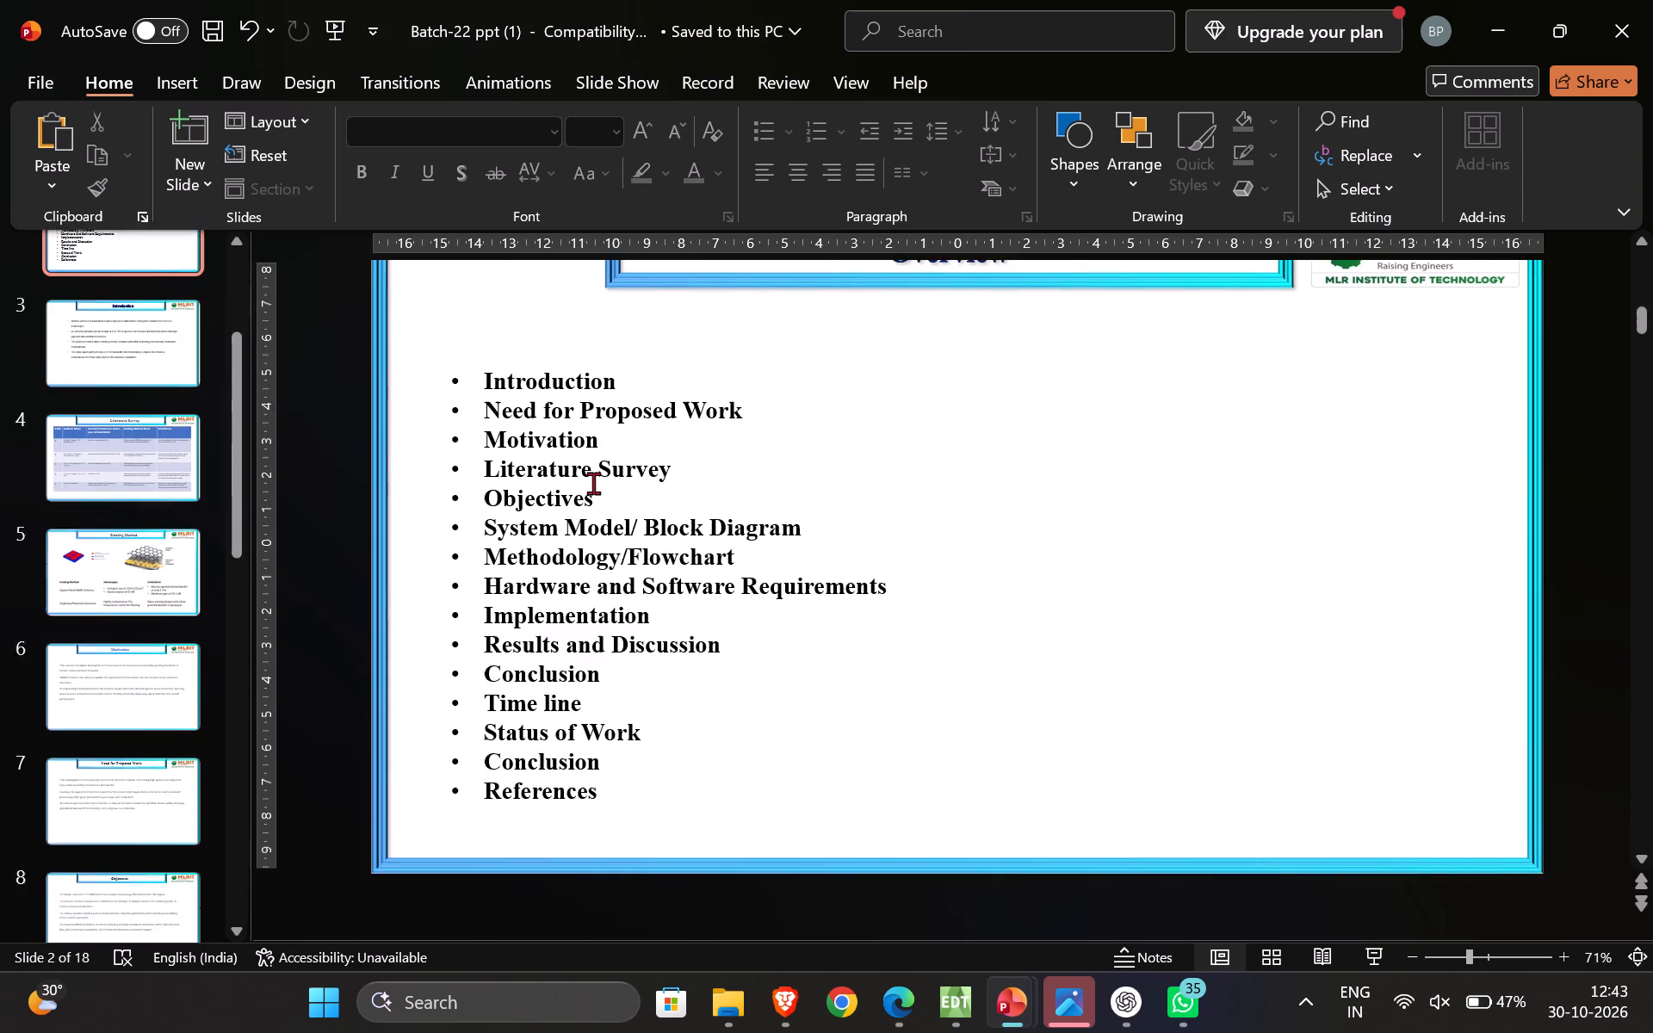
pyautogui.scroll(11, 593, 483)
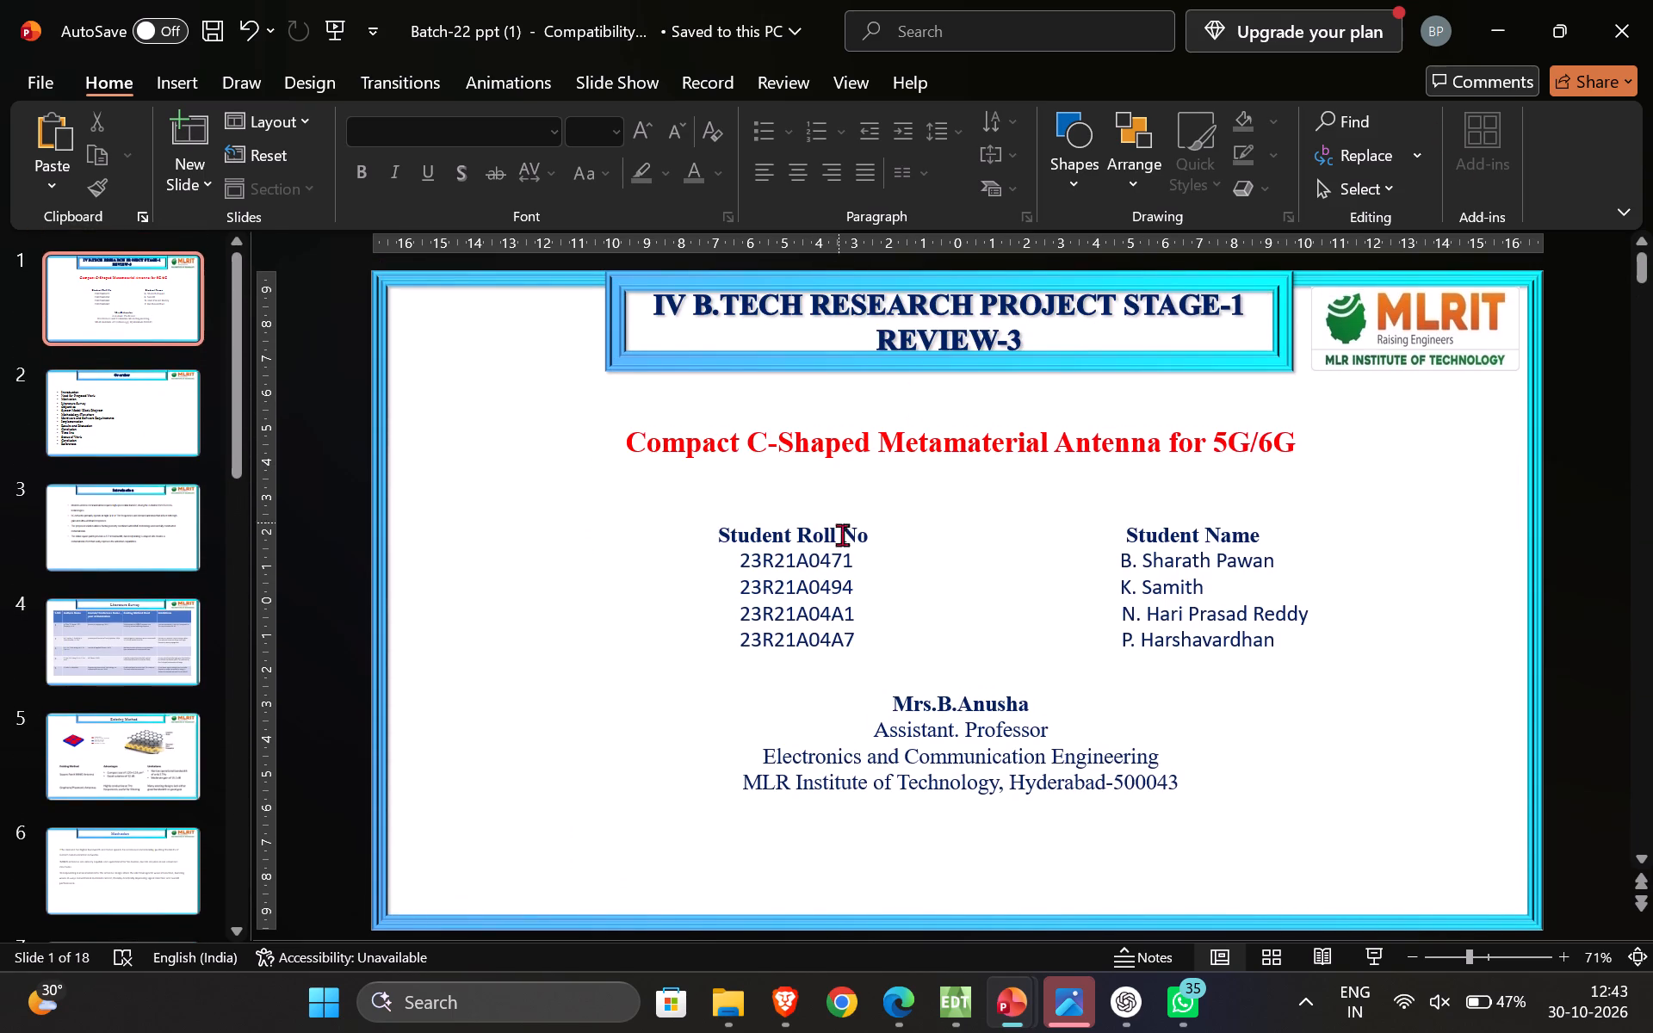
pyautogui.scroll(-20, 842, 538)
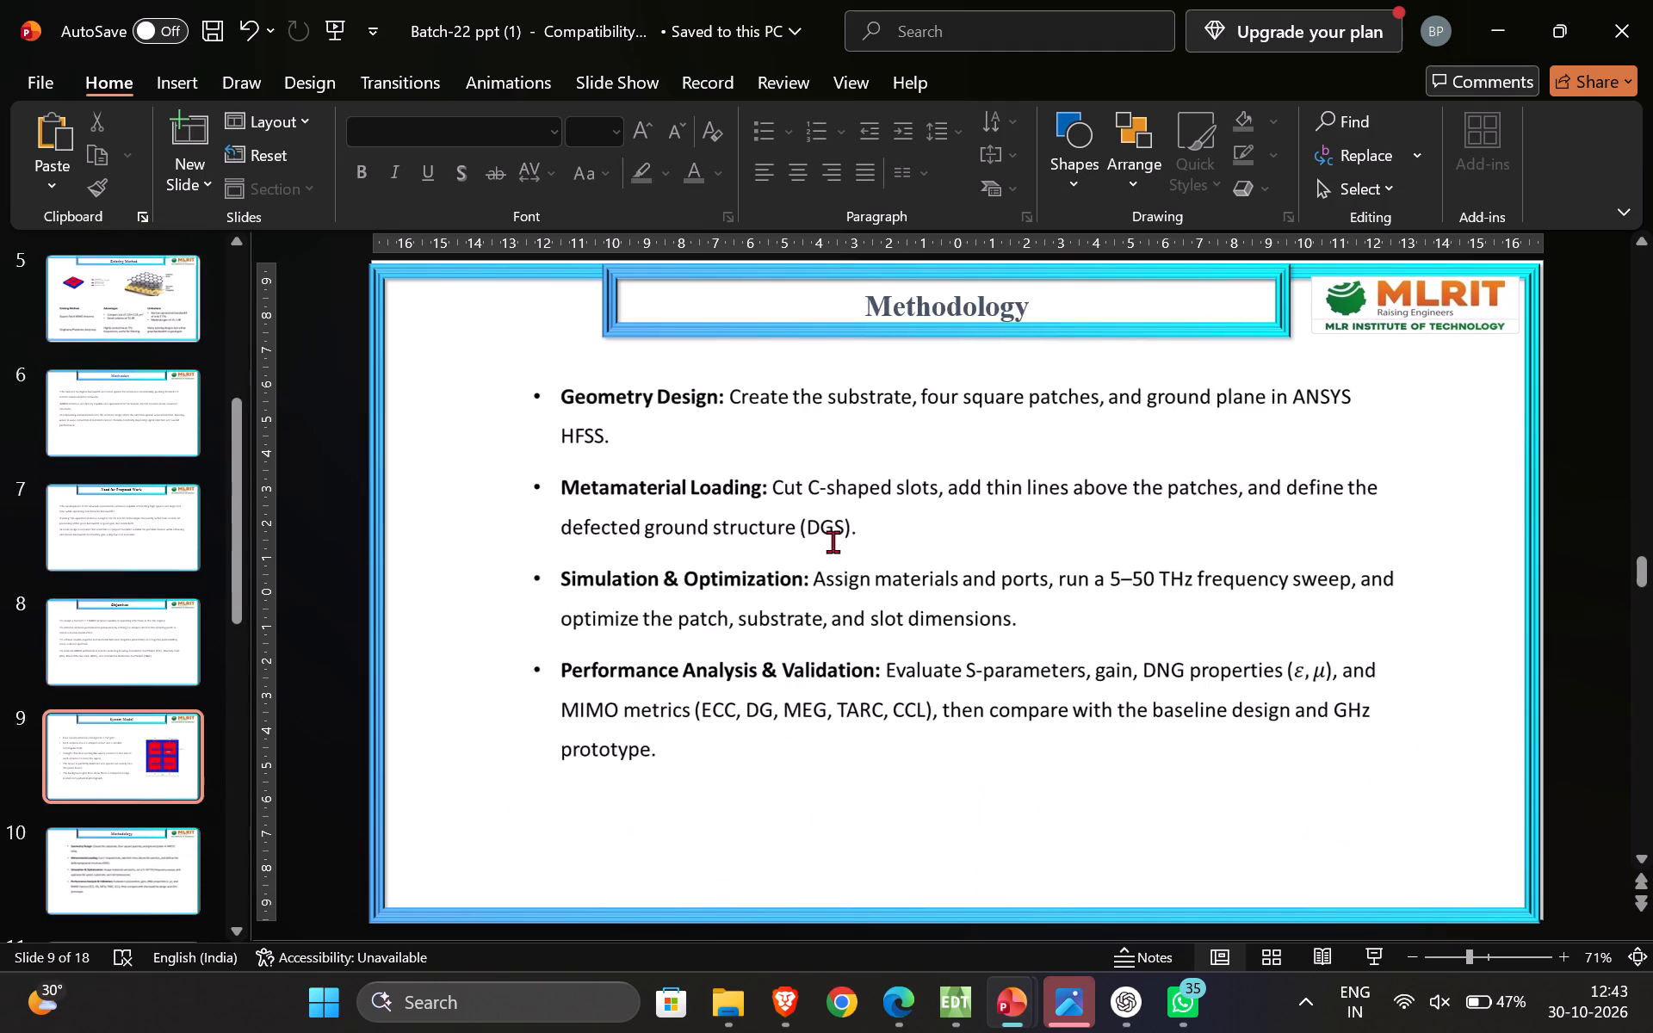
pyautogui.scroll(-2, 833, 541)
pyautogui.scroll(5, 833, 541)
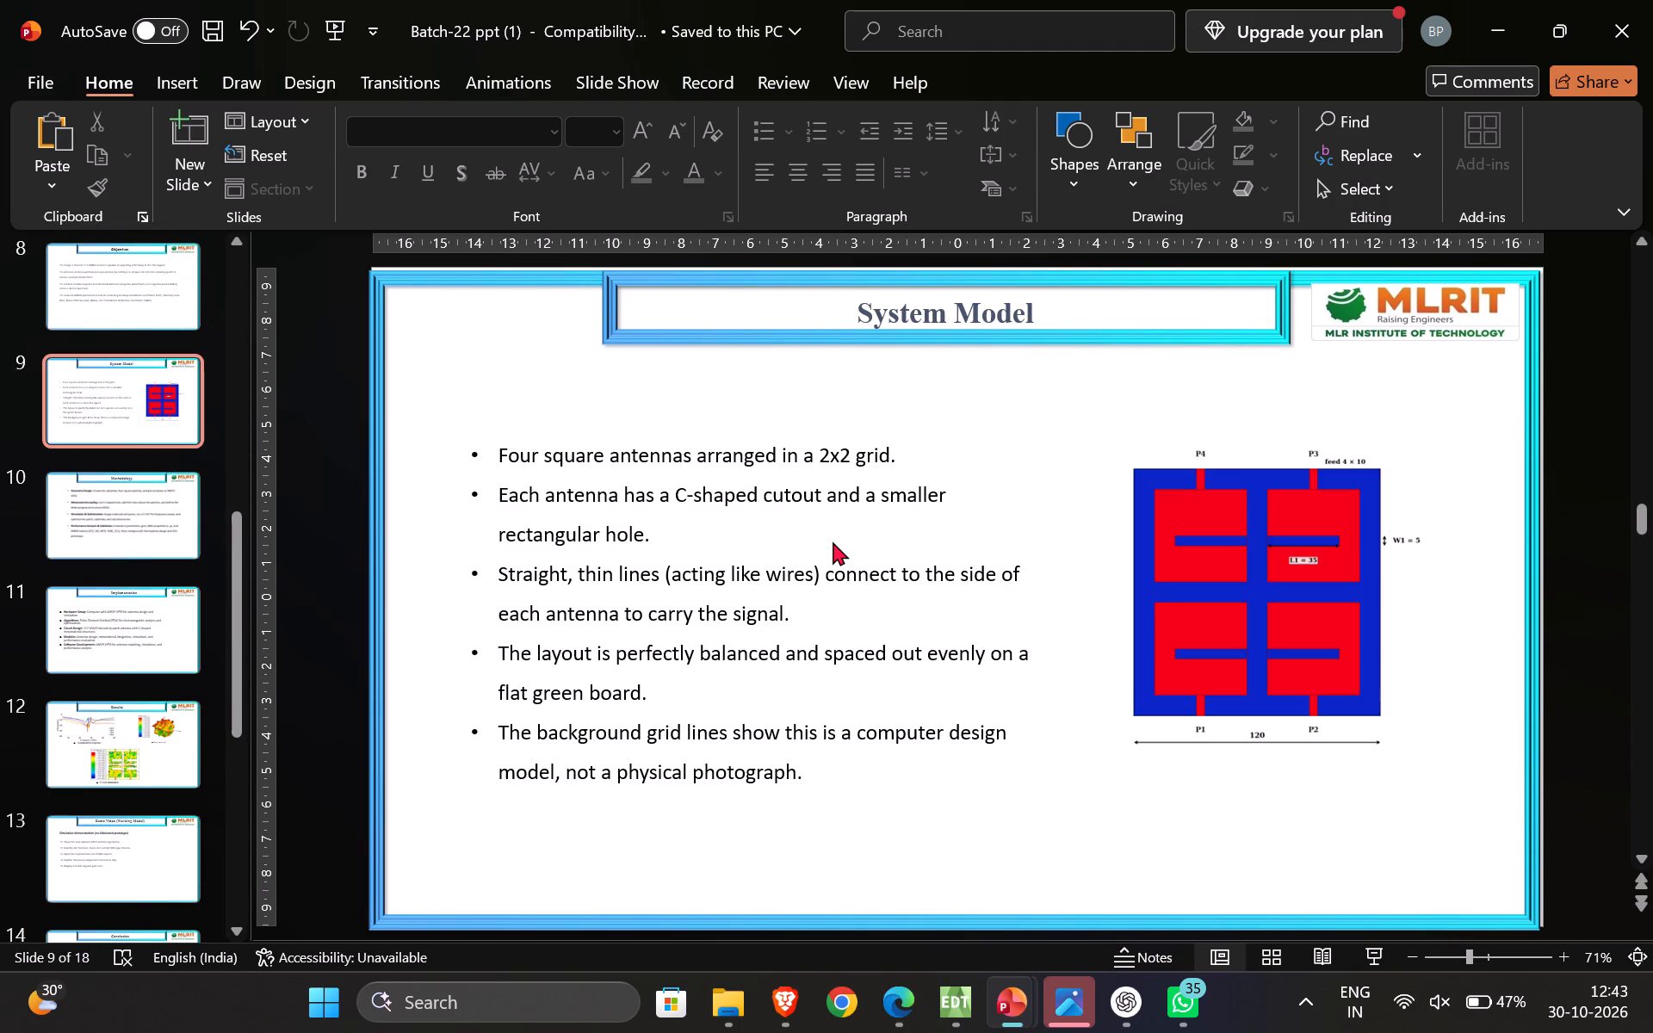
# Stretch the new antenna picture on the System Model slide slightly taller and shift it slightly down.
pyautogui.click(1226, 581)
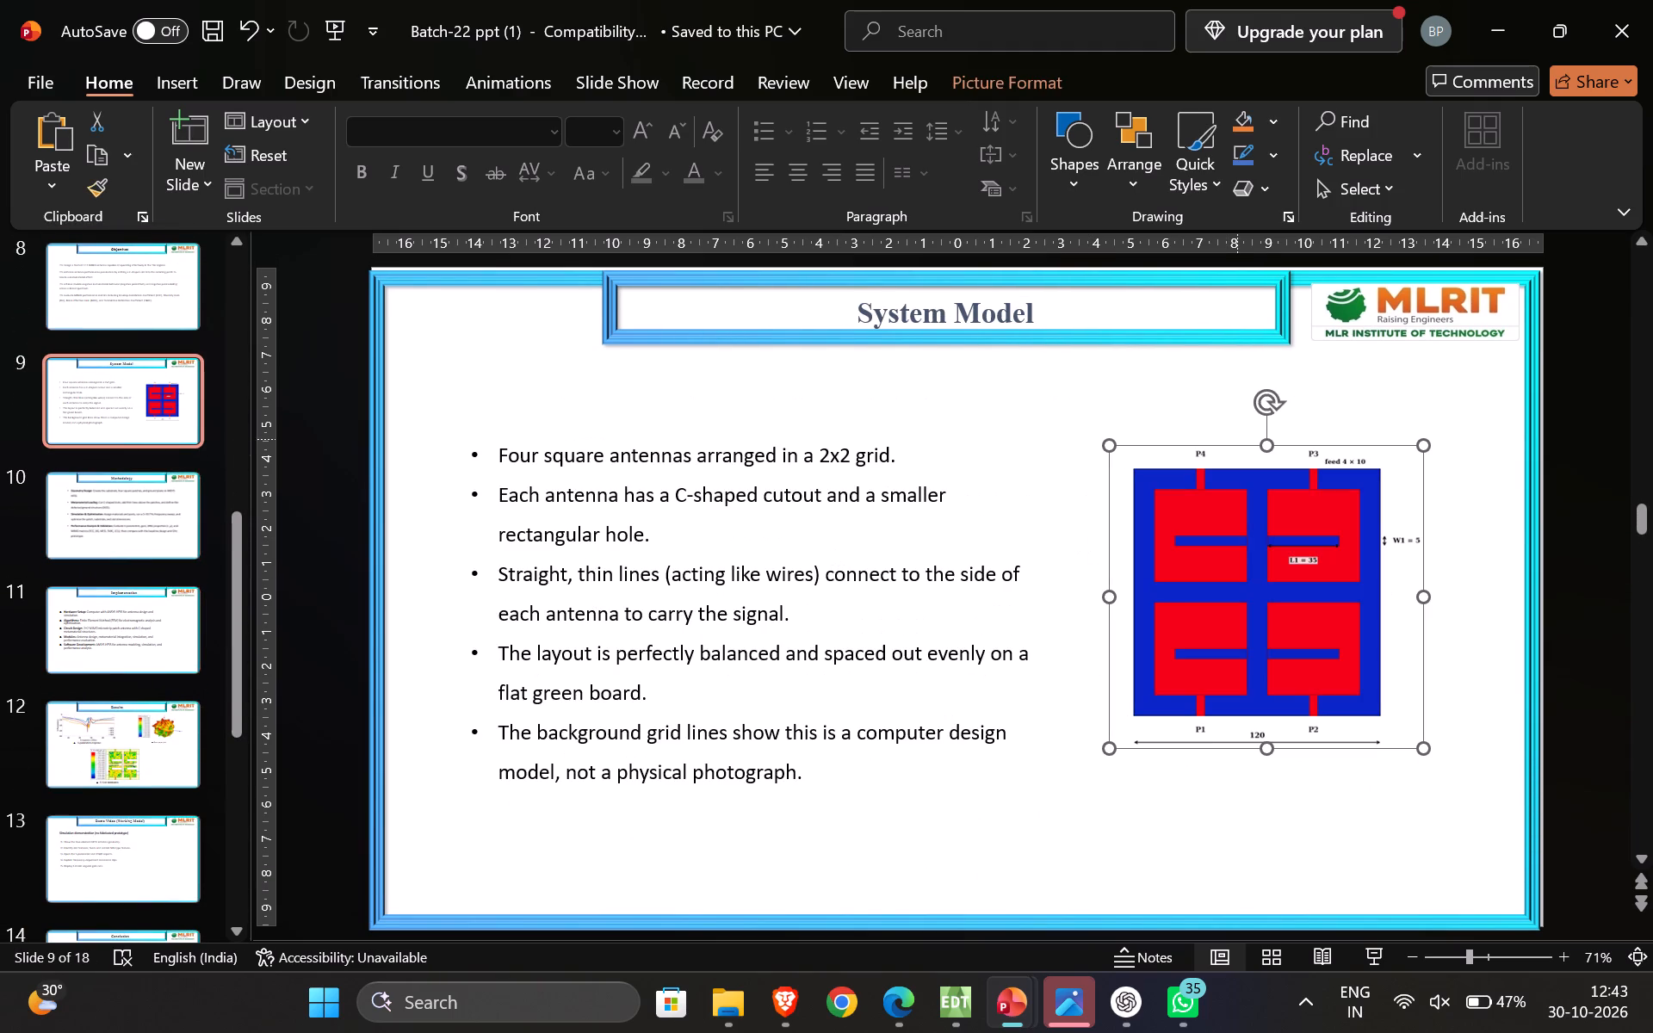
pyautogui.moveTo(1266, 448); pyautogui.dragTo(1283, 405)
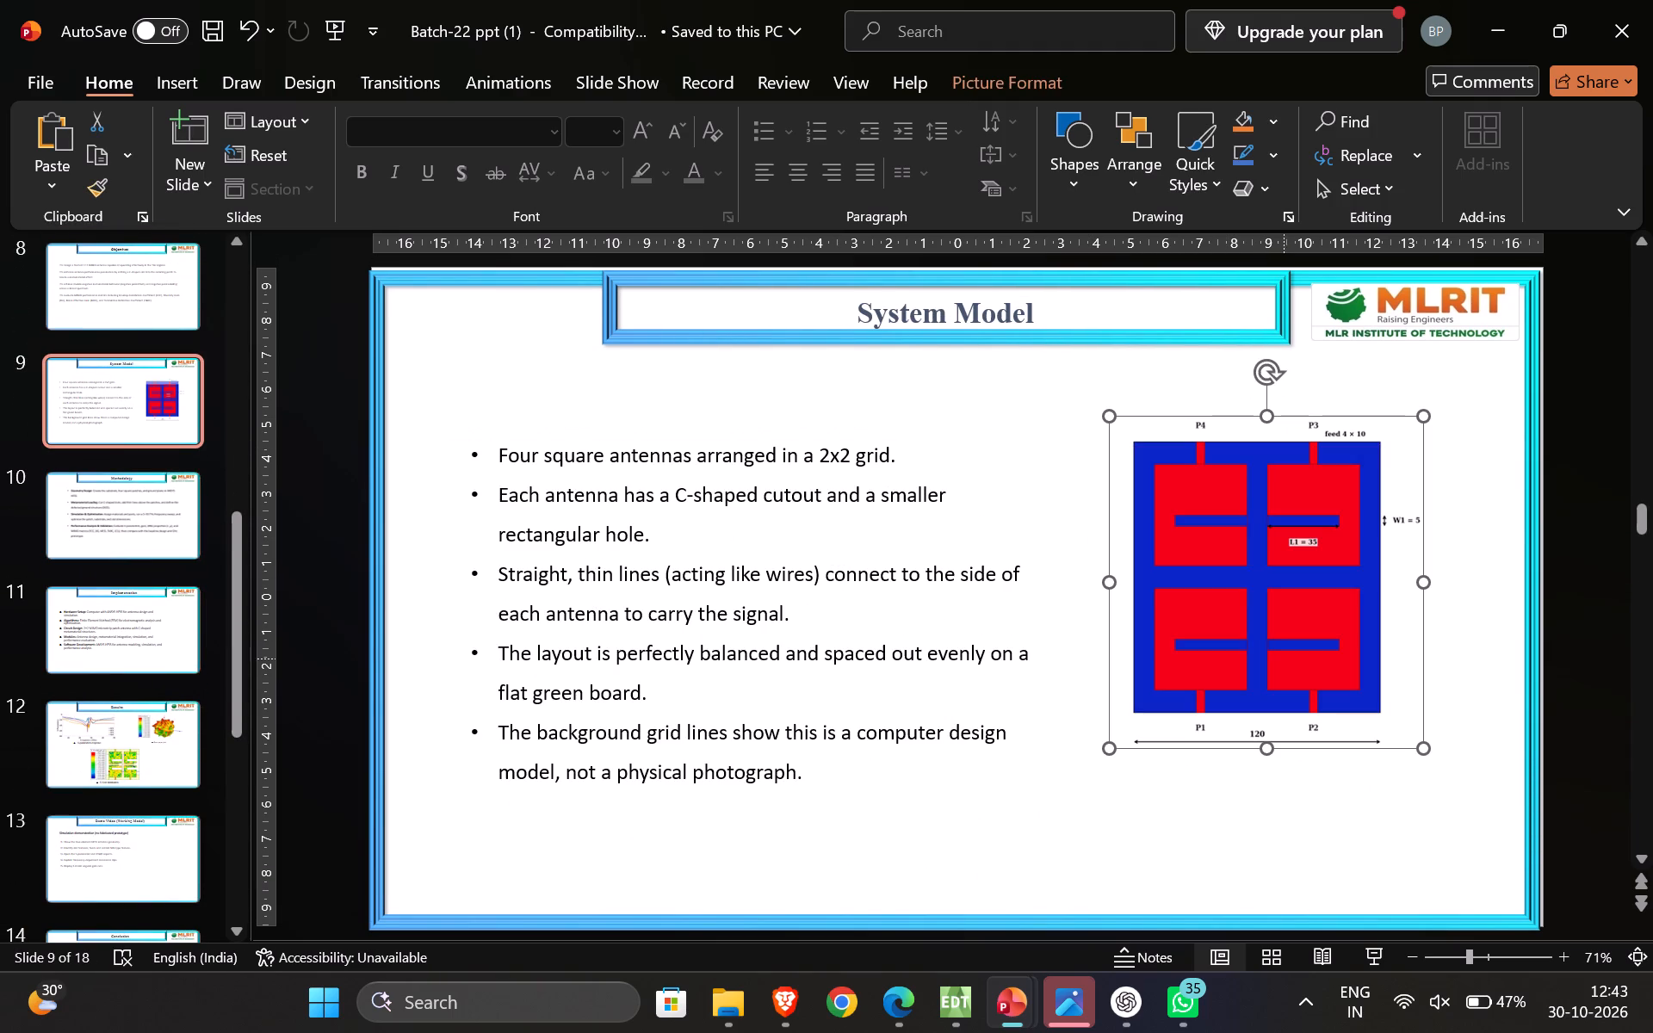
pyautogui.moveTo(1258, 745); pyautogui.dragTo(1266, 776)
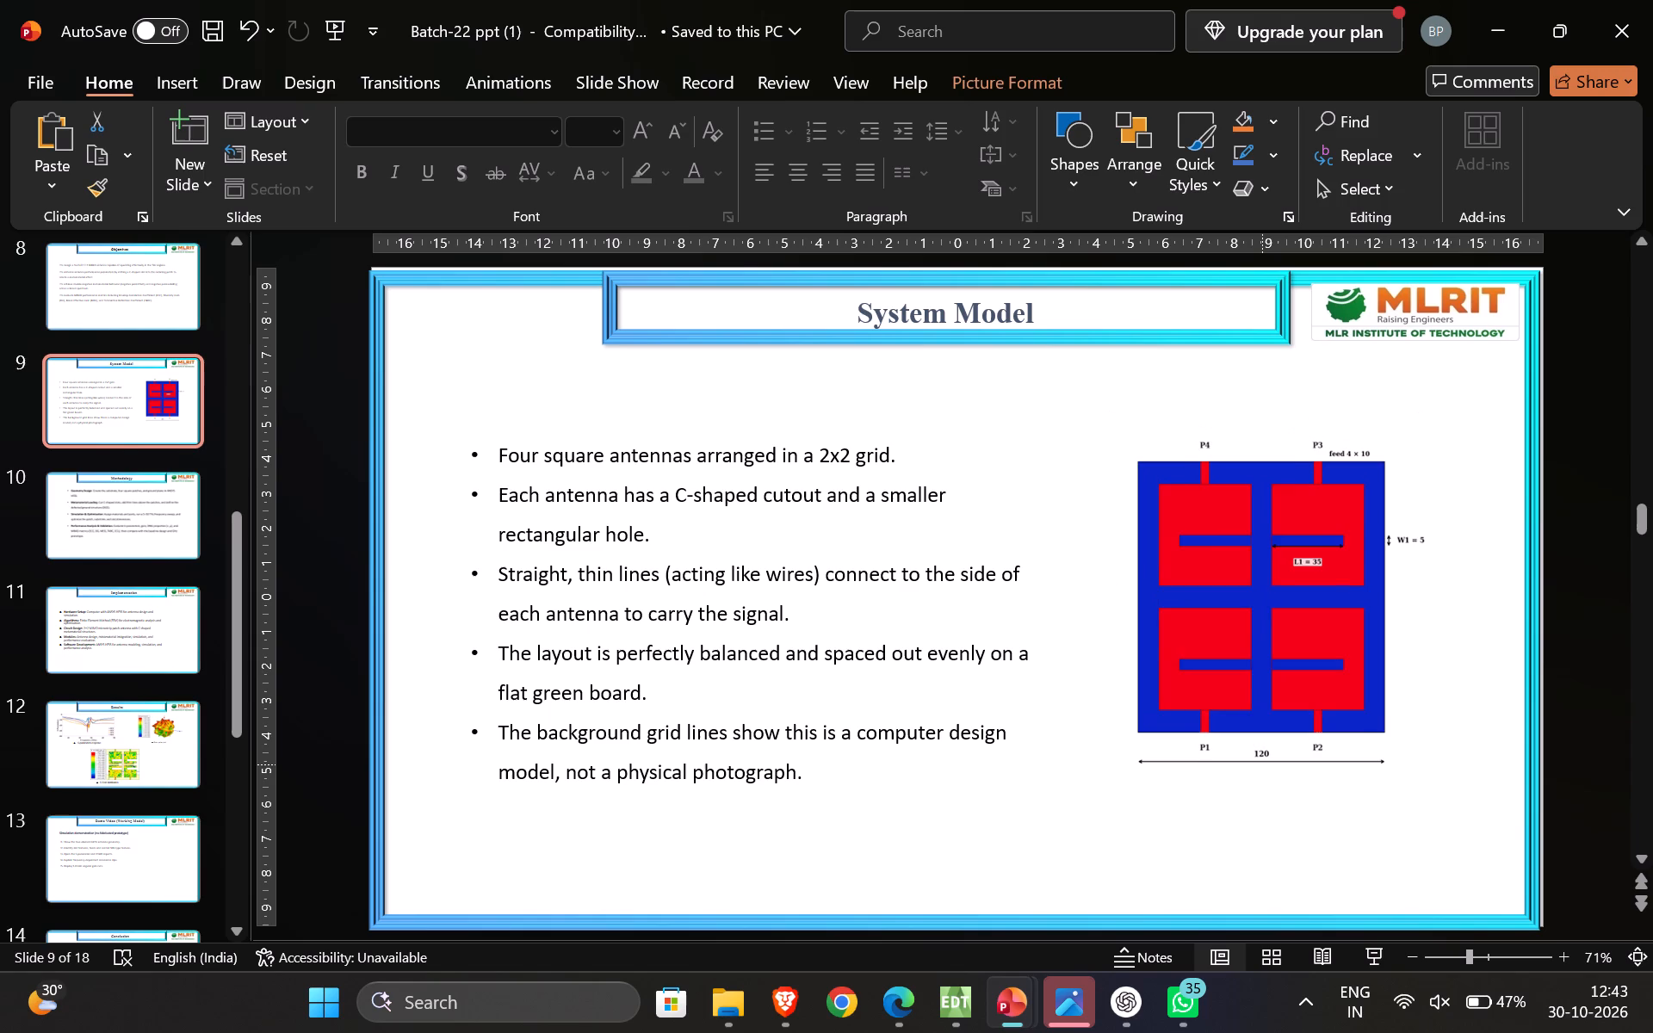
# Enlarge the System Model antenna picture, stretching it taller downward and wider until its frame nearly reaches the slide's right border.
pyautogui.moveTo(1266, 776); pyautogui.dragTo(1246, 749)
pyautogui.click(1261, 744)
pyautogui.moveTo(1259, 749); pyautogui.dragTo(1268, 812)
pyautogui.moveTo(1415, 618); pyautogui.dragTo(1439, 619)
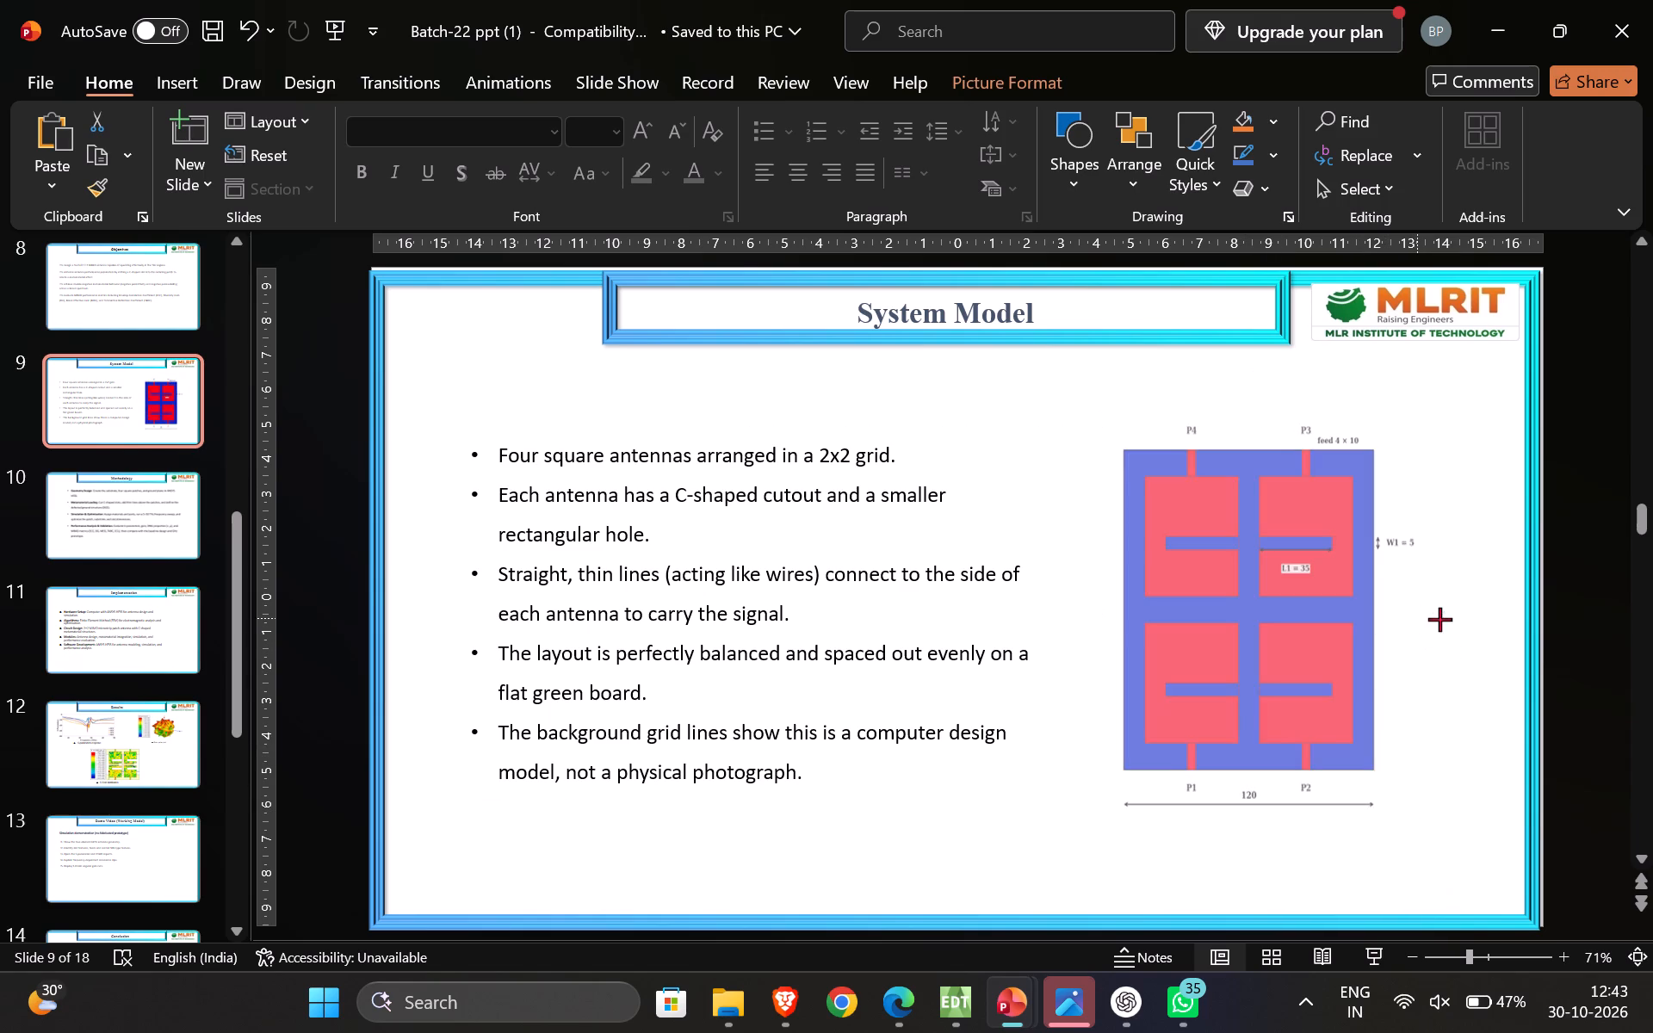
pyautogui.moveTo(1439, 619); pyautogui.dragTo(1476, 619)
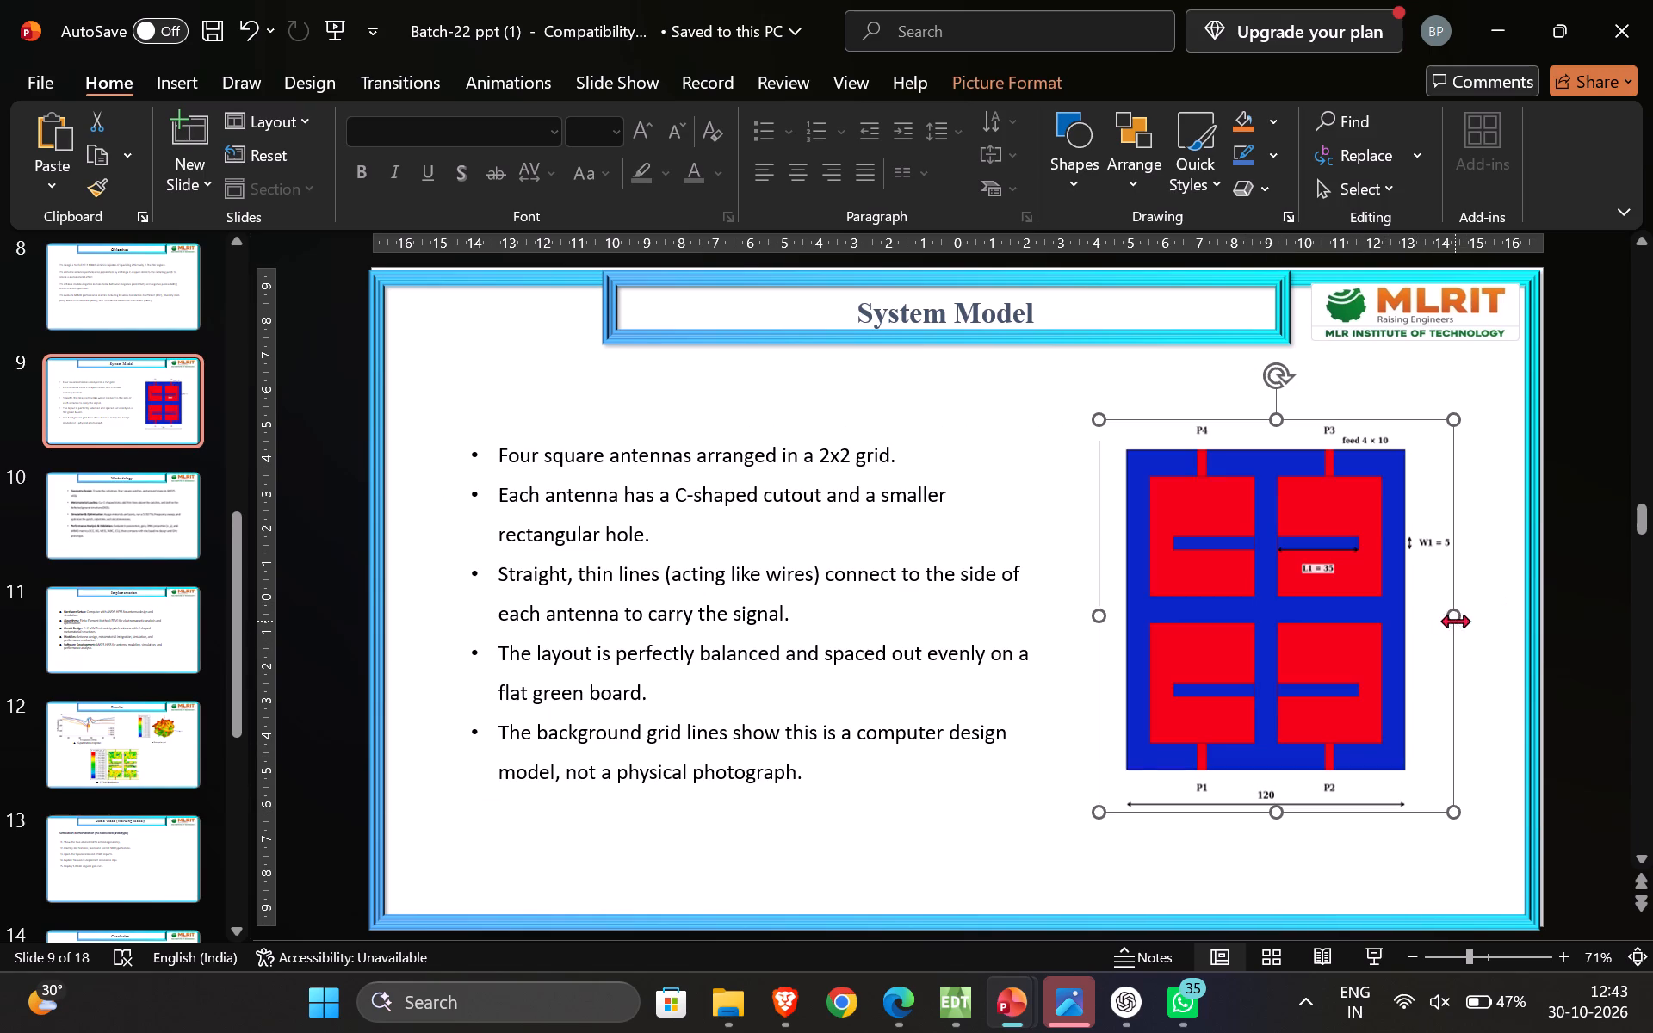
pyautogui.moveTo(1455, 621); pyautogui.dragTo(1510, 618)
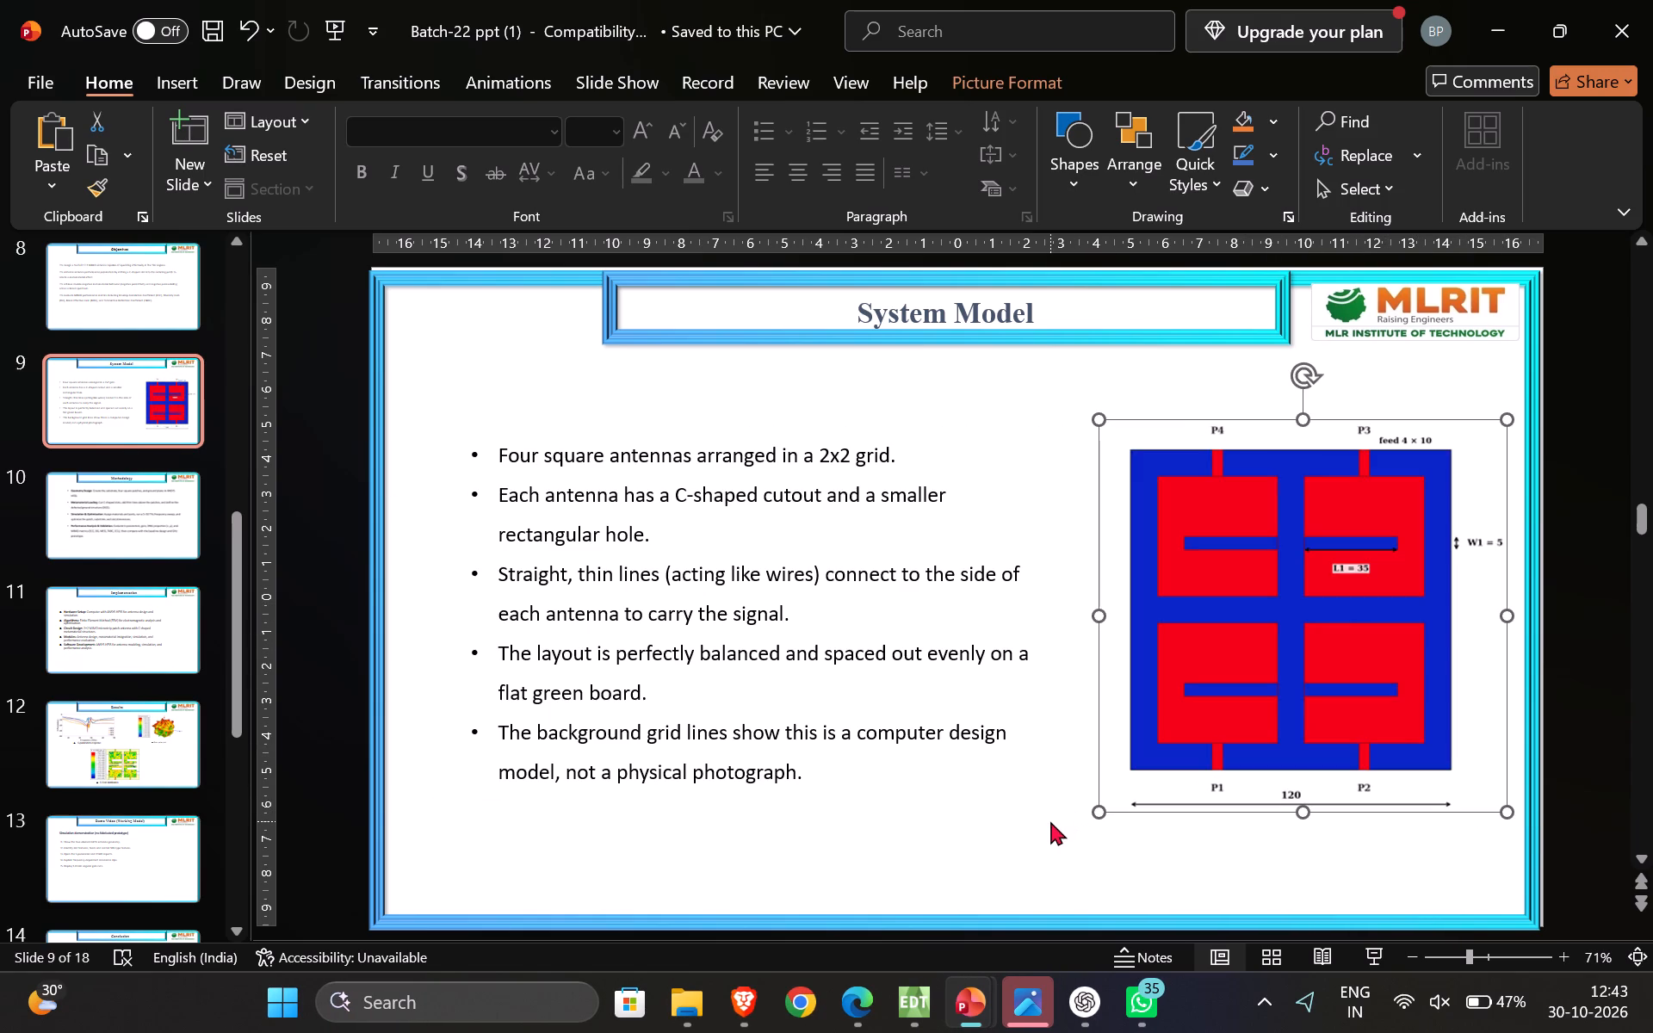
pyautogui.click(1050, 821)
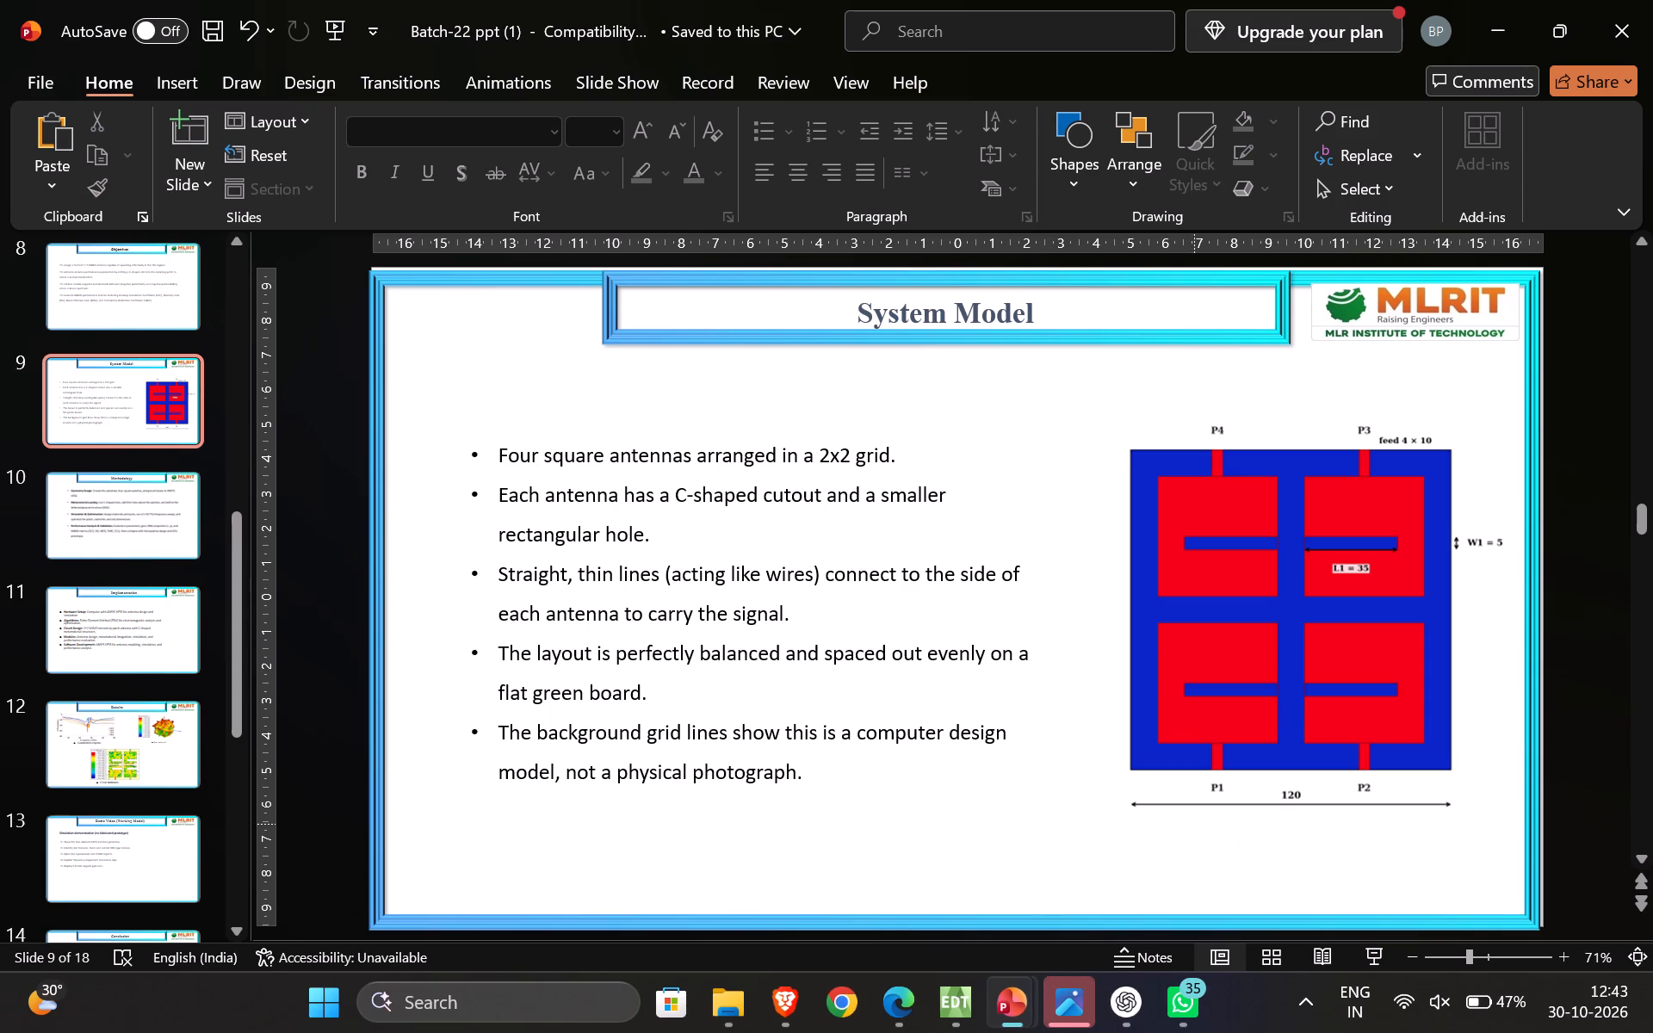
pyautogui.click(1053, 788)
pyautogui.click(987, 833)
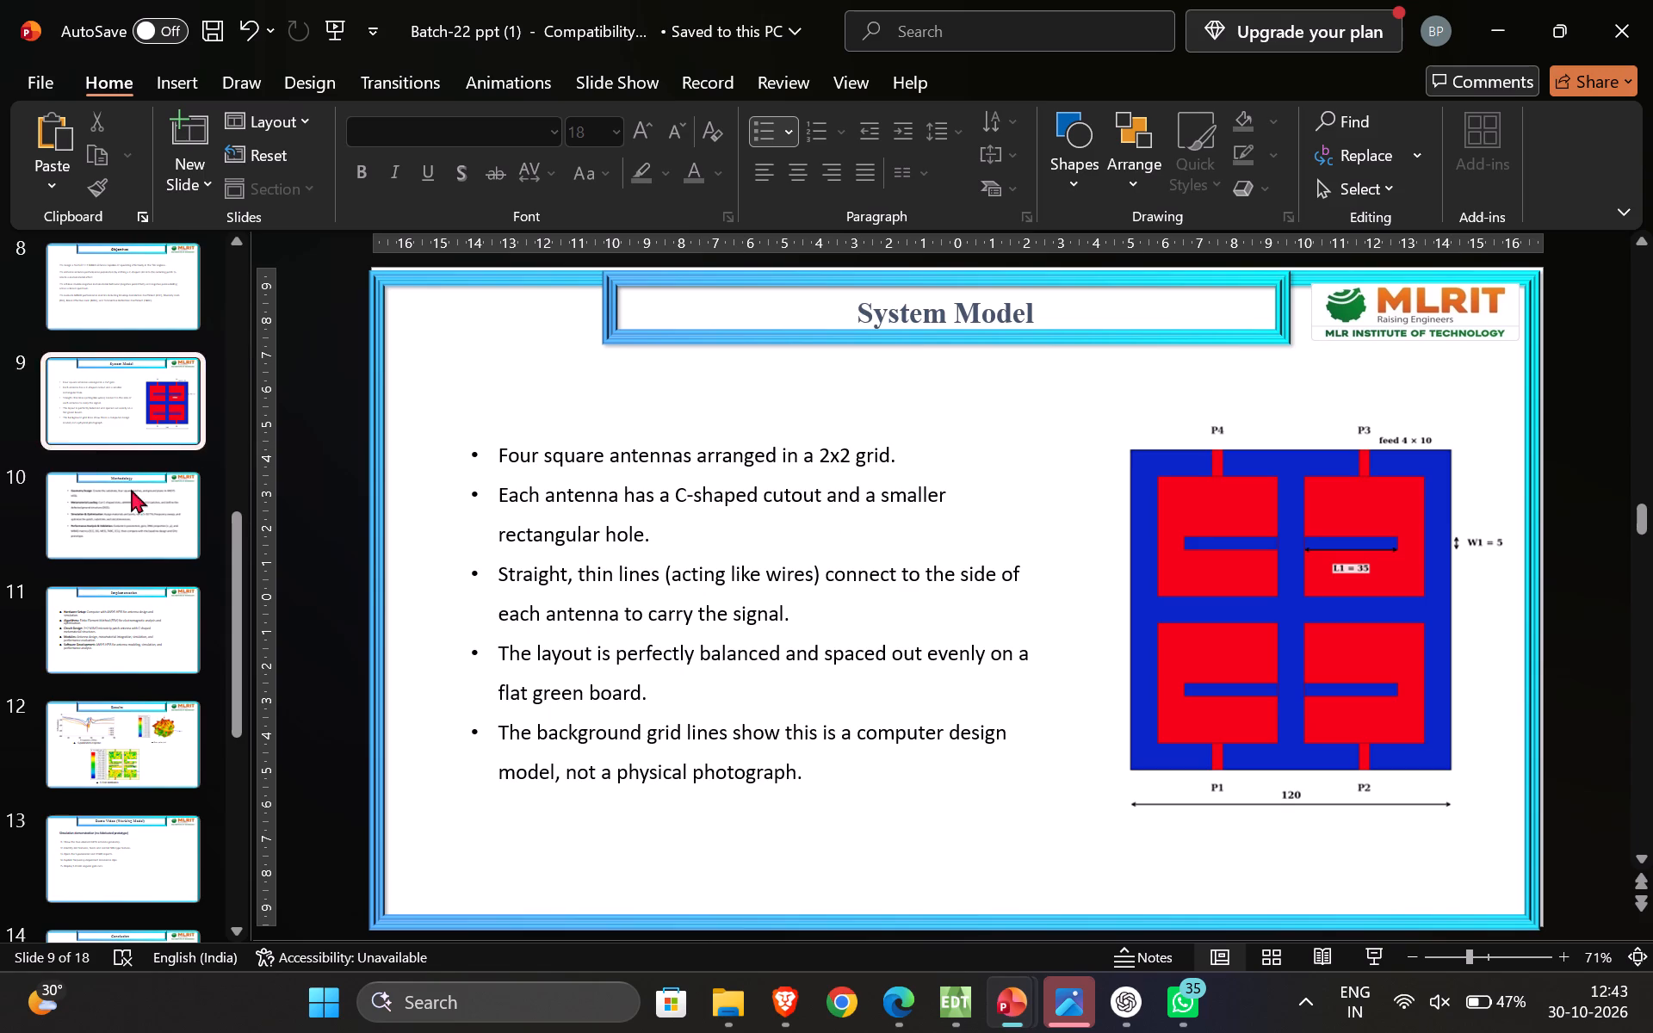
# Review the earlier slides, including Objectives, Motivation and Introduction, and go on to the Methodology slide.
pyautogui.click(153, 534)
pyautogui.click(86, 295)
pyautogui.scroll(1, 109, 478)
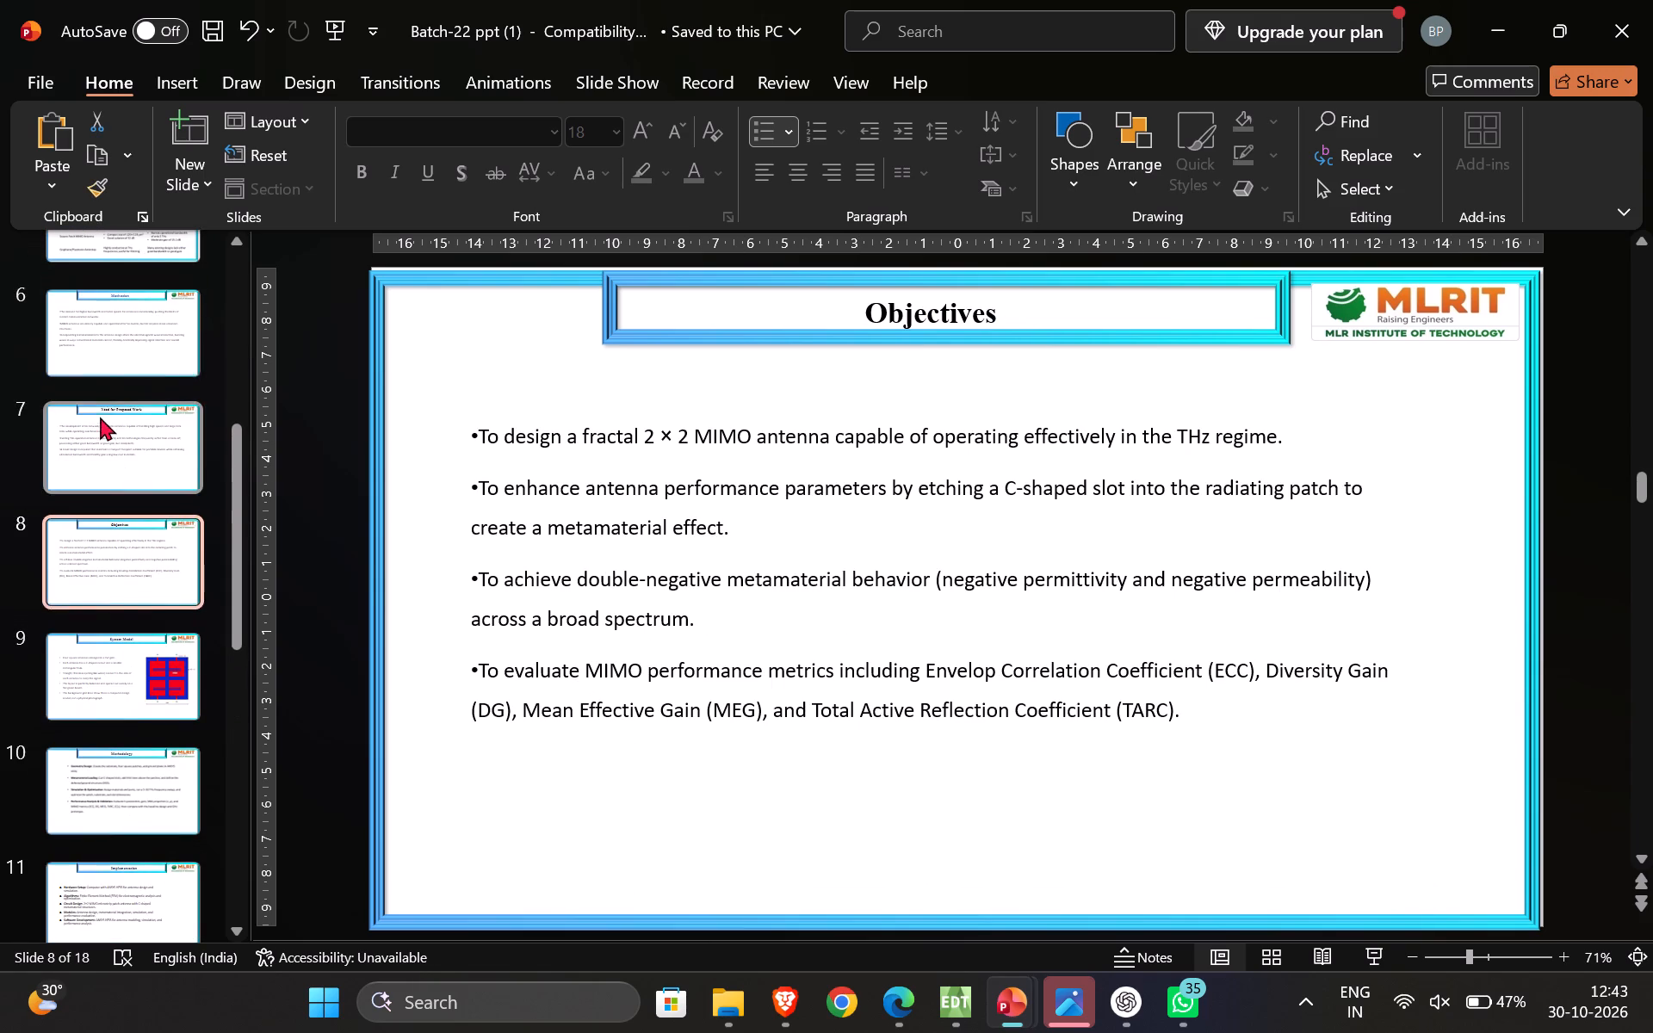
pyautogui.click(100, 417)
pyautogui.click(123, 316)
pyautogui.scroll(2, 130, 231)
pyautogui.click(122, 442)
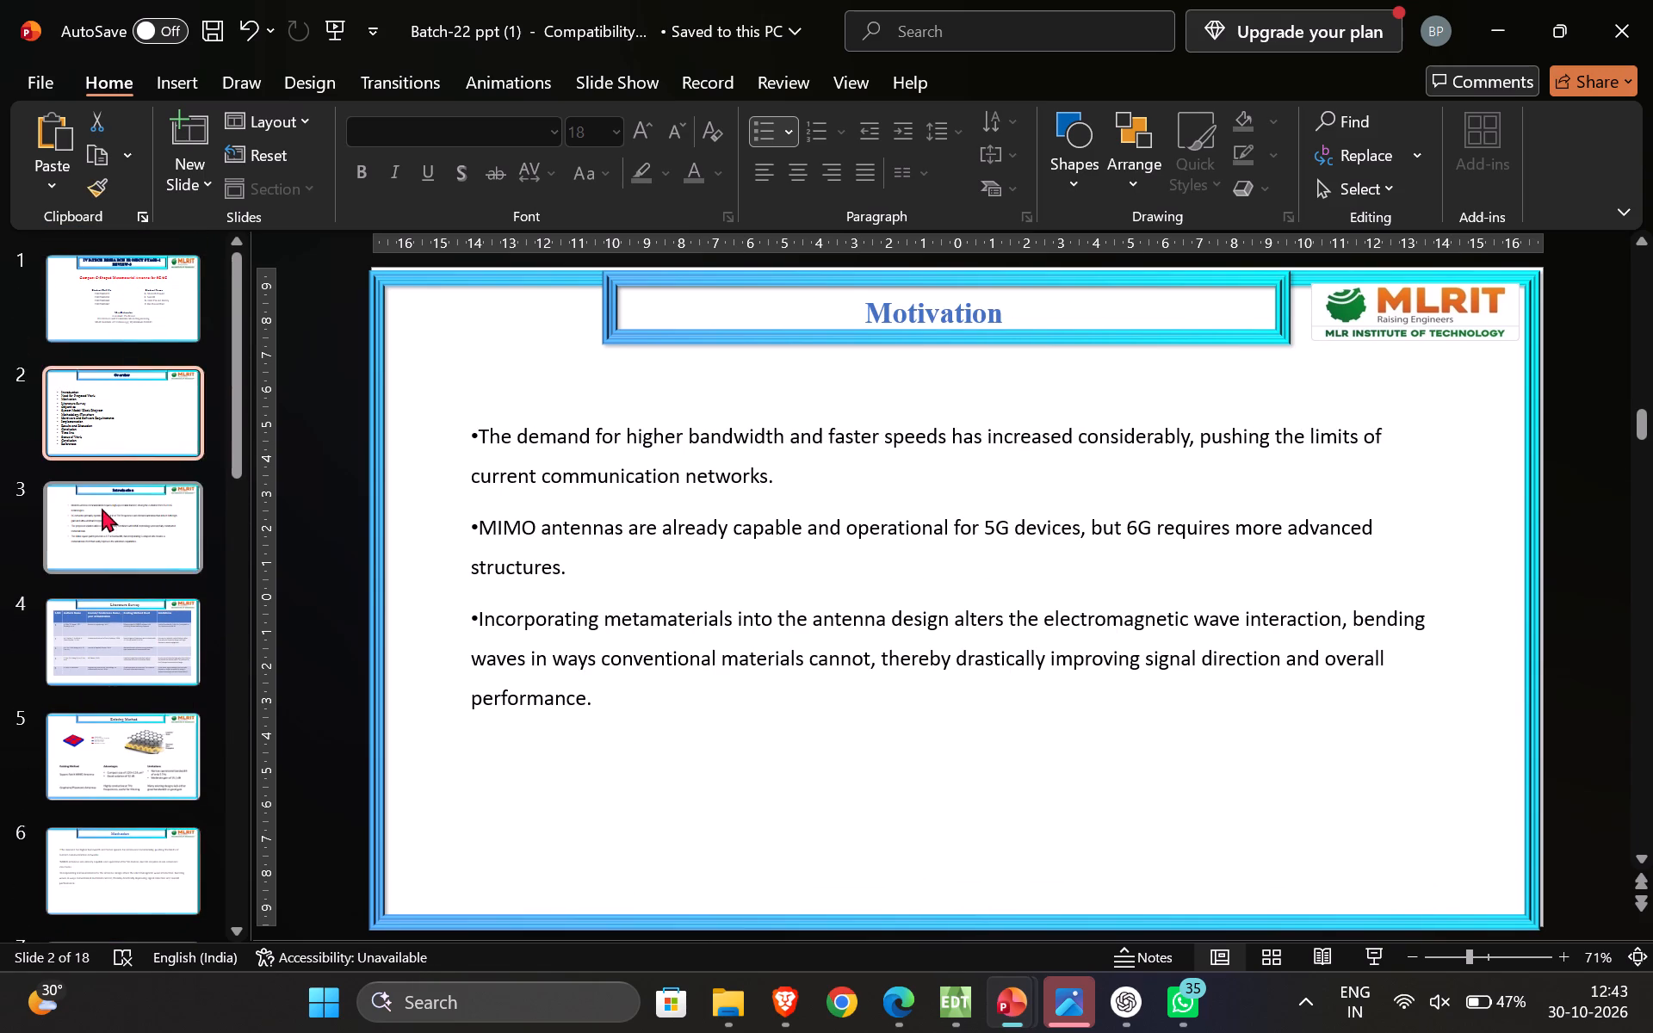
pyautogui.click(102, 508)
pyautogui.click(113, 624)
pyautogui.scroll(-1, 82, 774)
pyautogui.click(95, 724)
pyautogui.scroll(-2, 112, 745)
pyautogui.click(127, 267)
pyautogui.click(132, 538)
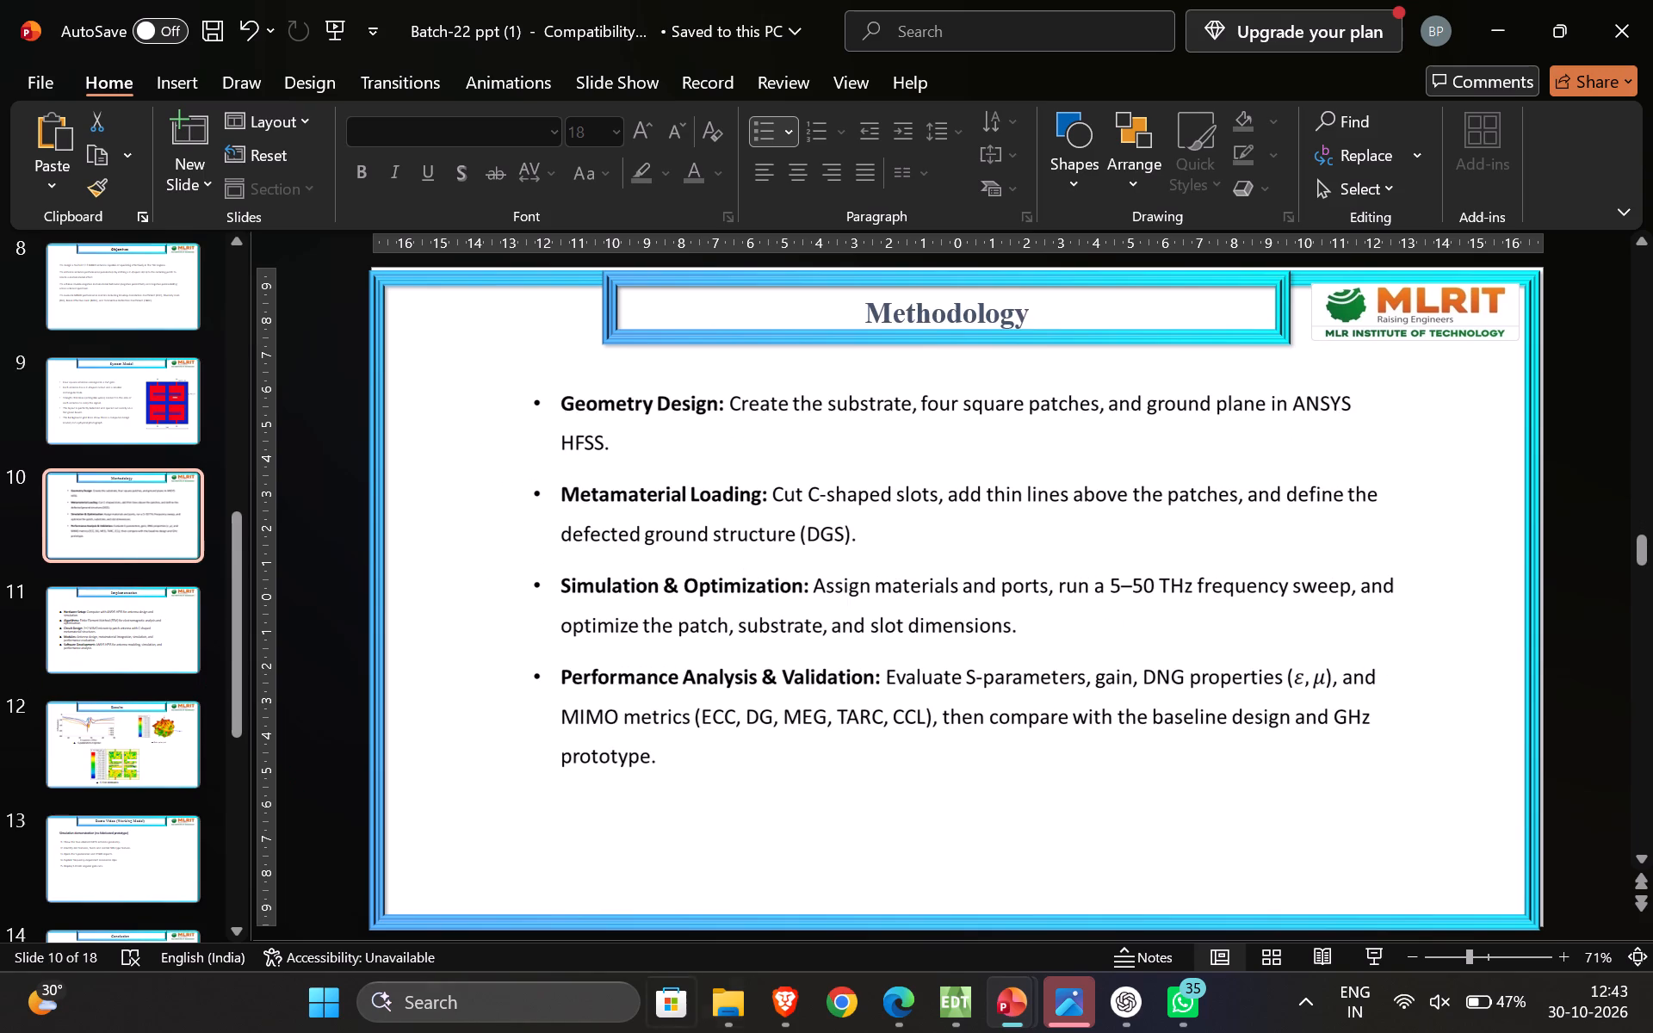
# Switch to ANSYS Electronics Desktop to check the progress of the c_shaped_Metsmaterial_MIMO_fast simulation.
pyautogui.click(945, 1008)
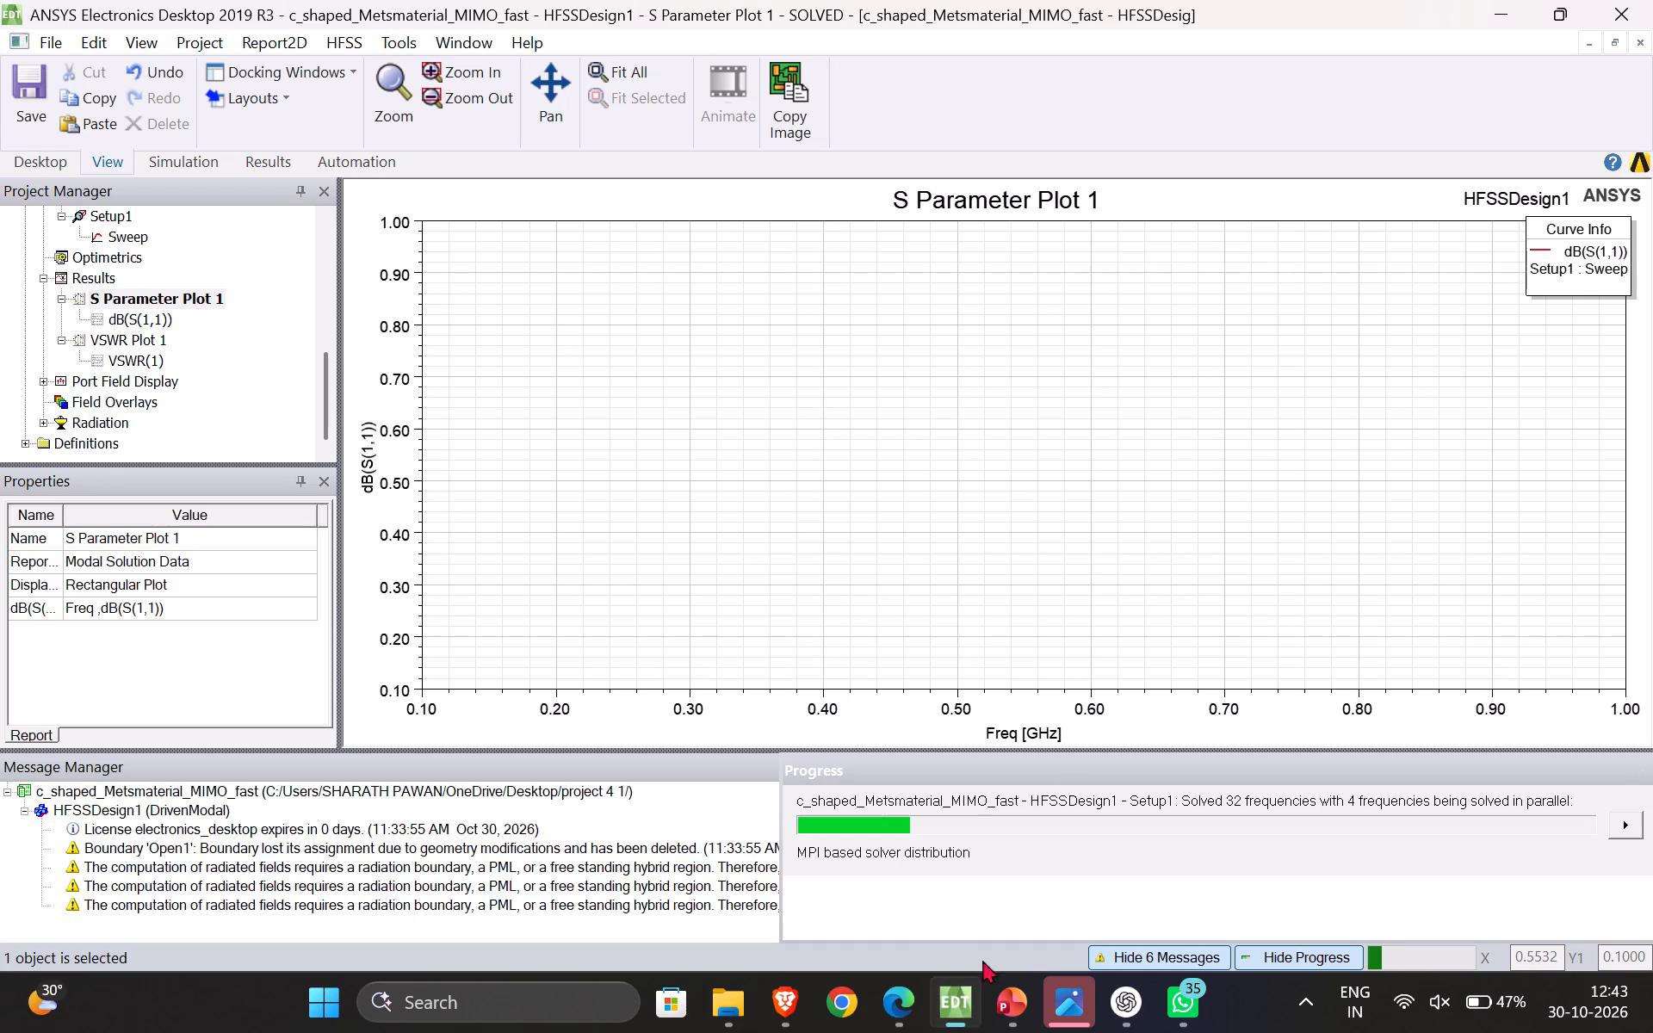
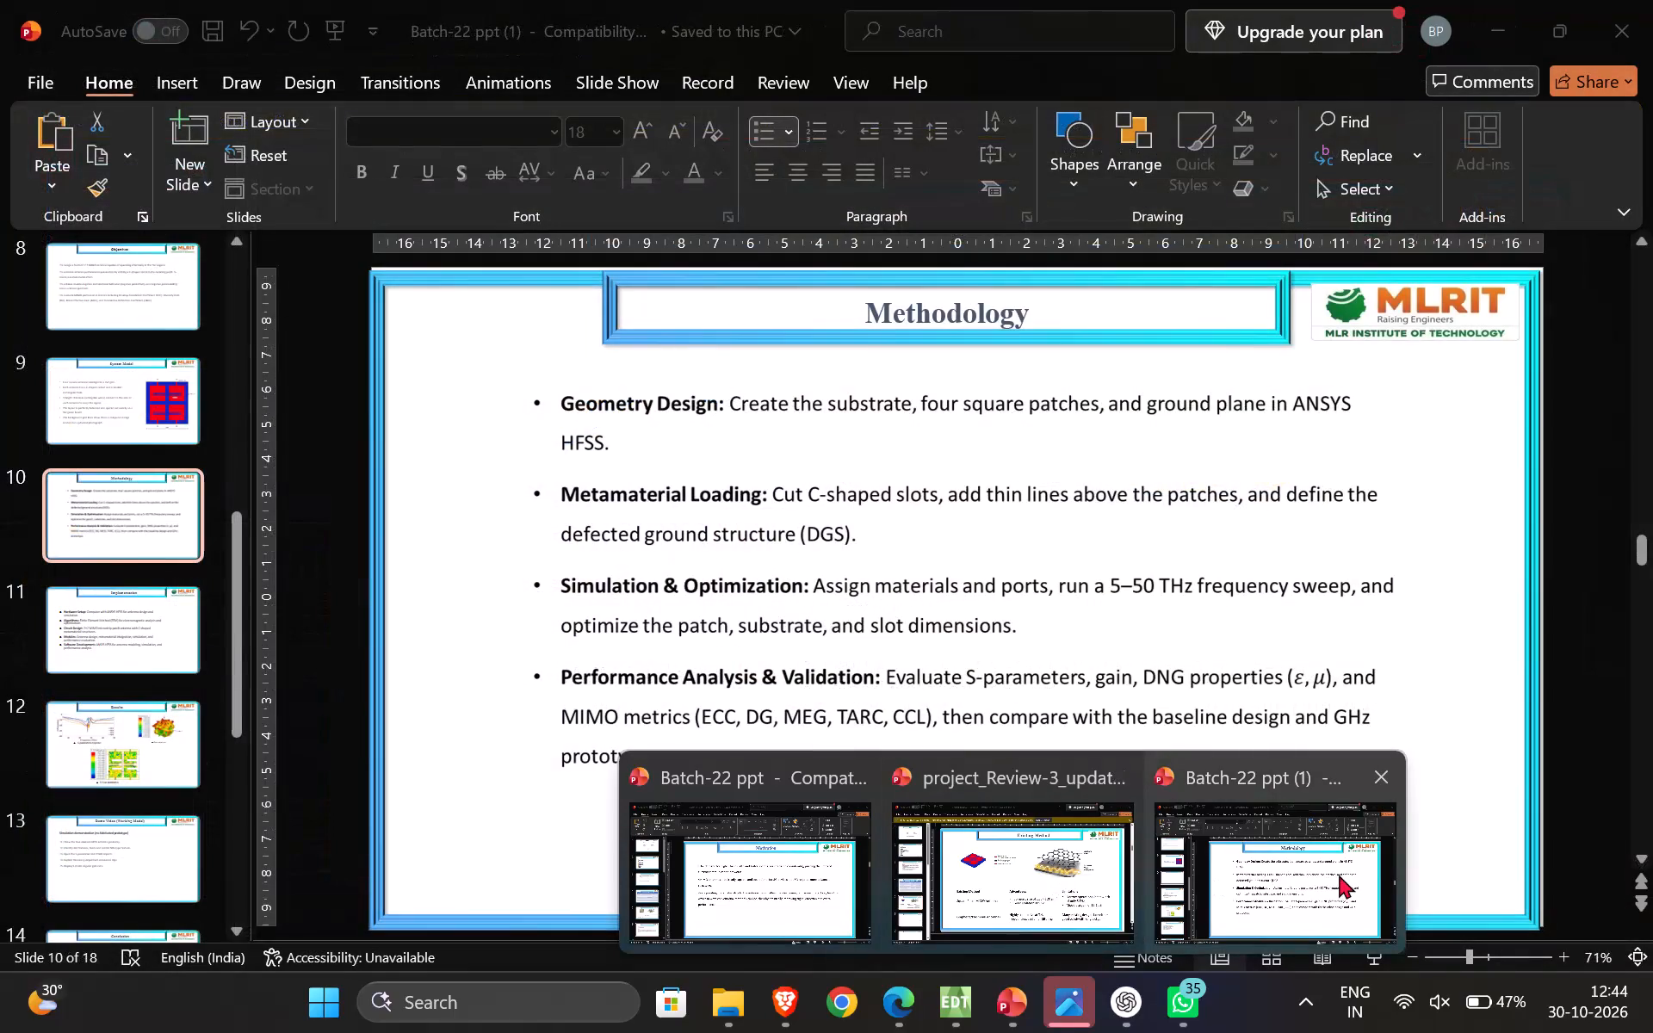
# Compare the Results slide of Batch-22 ppt (1) with the Results slide in project_Review-3_updated.
pyautogui.click(1339, 875)
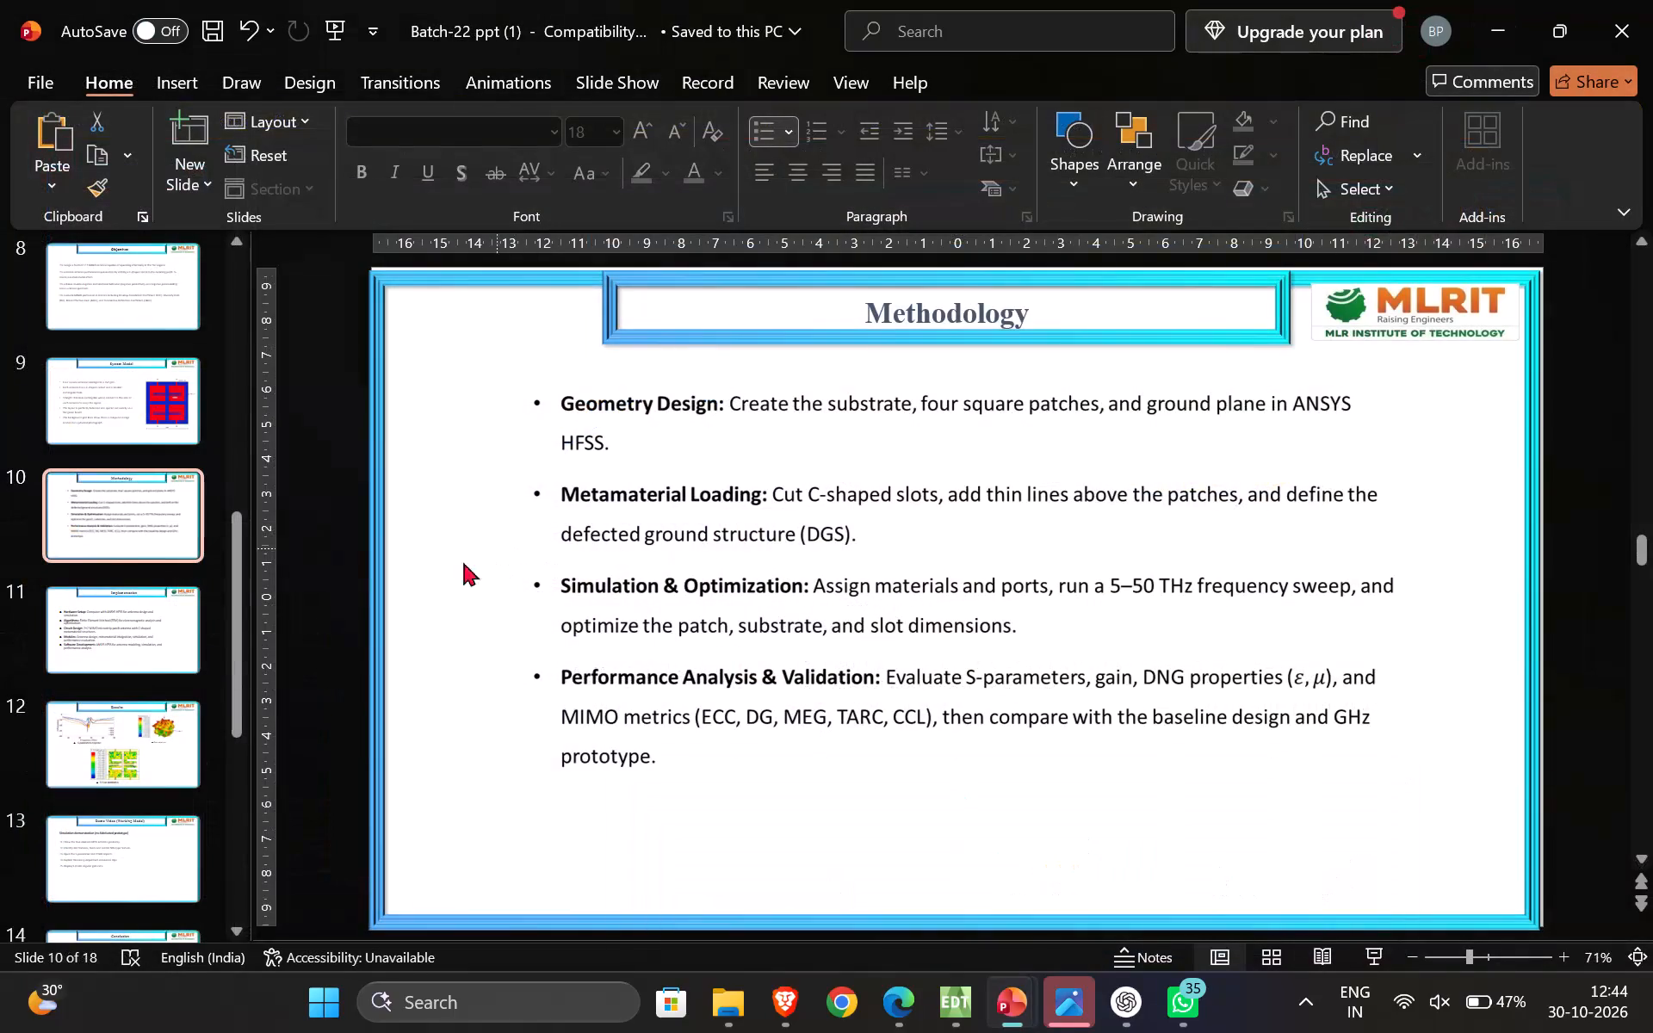
pyautogui.click(107, 719)
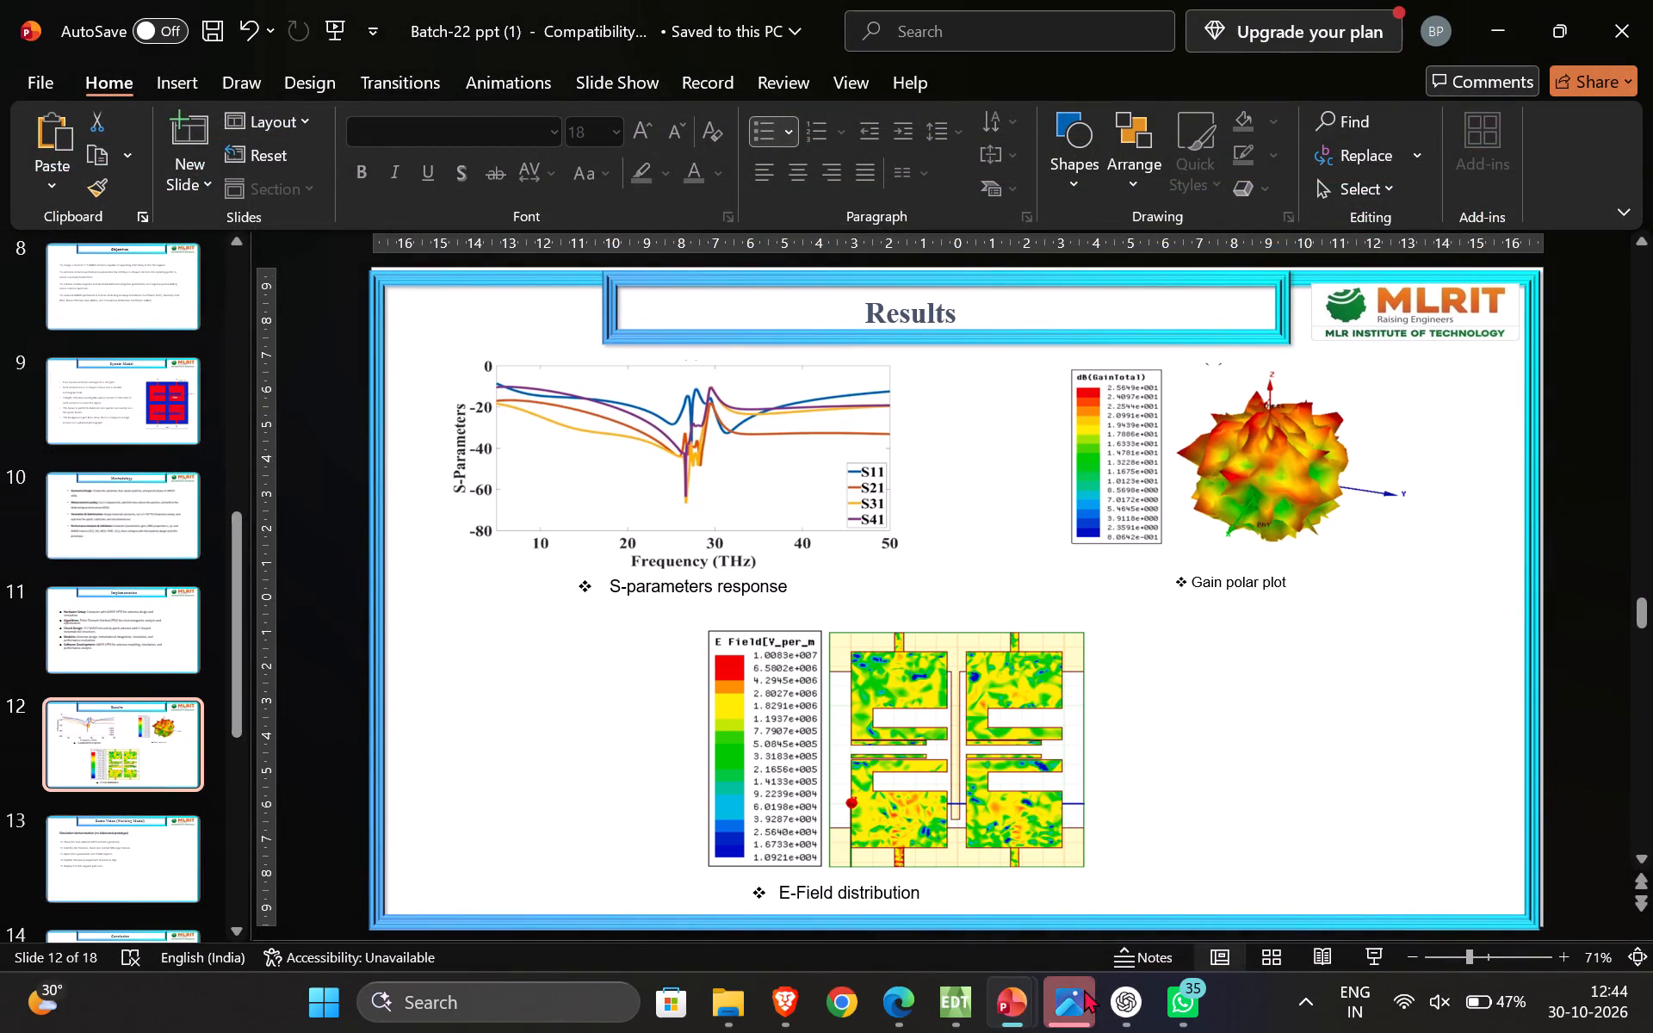
pyautogui.click(994, 912)
pyautogui.scroll(-5, 766, 666)
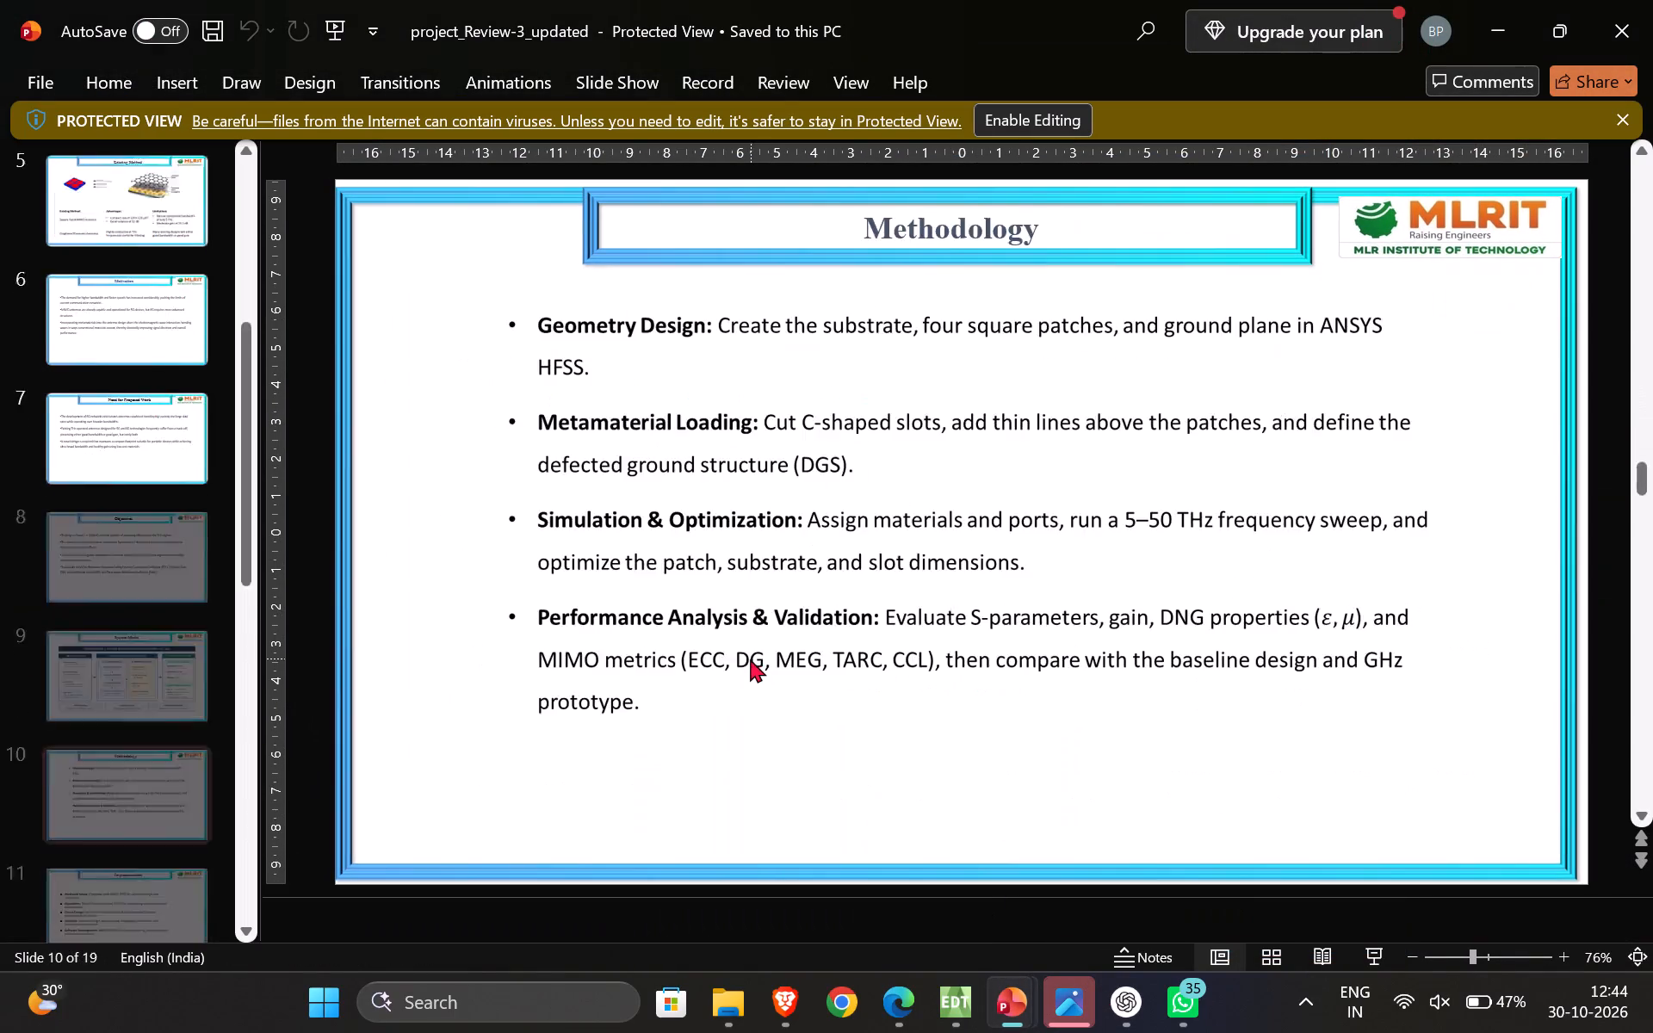
pyautogui.scroll(-2, 750, 659)
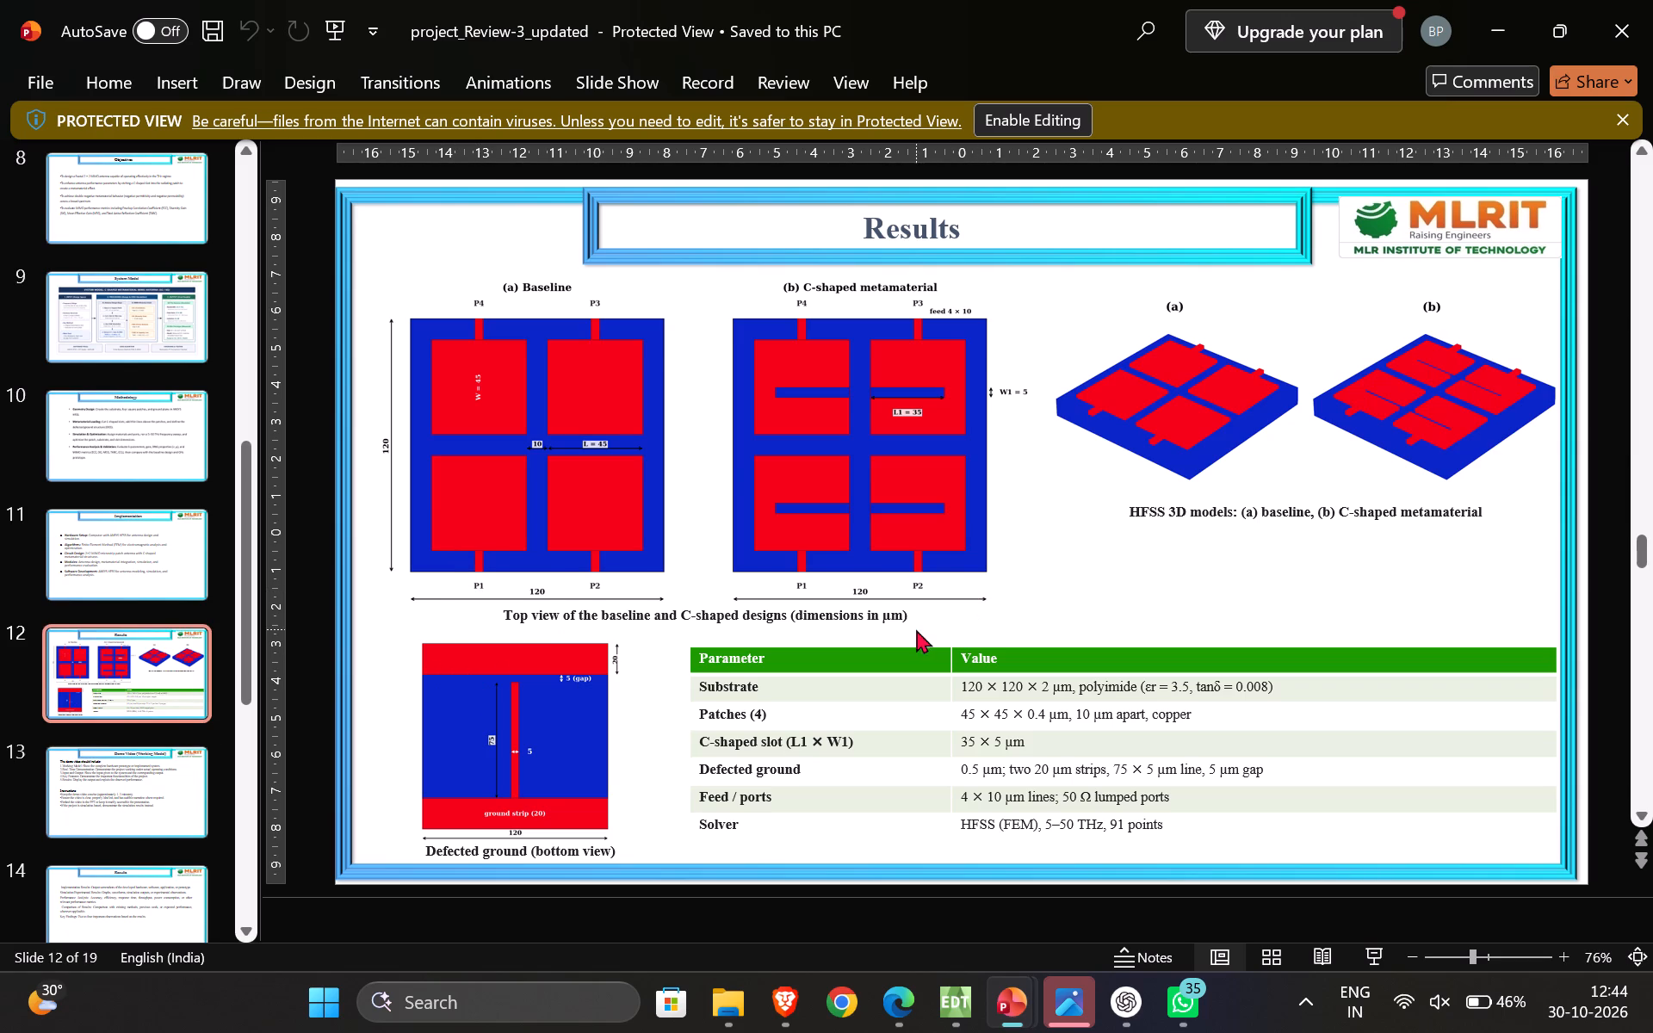
pyautogui.scroll(-1, 915, 631)
pyautogui.scroll(1, 594, 618)
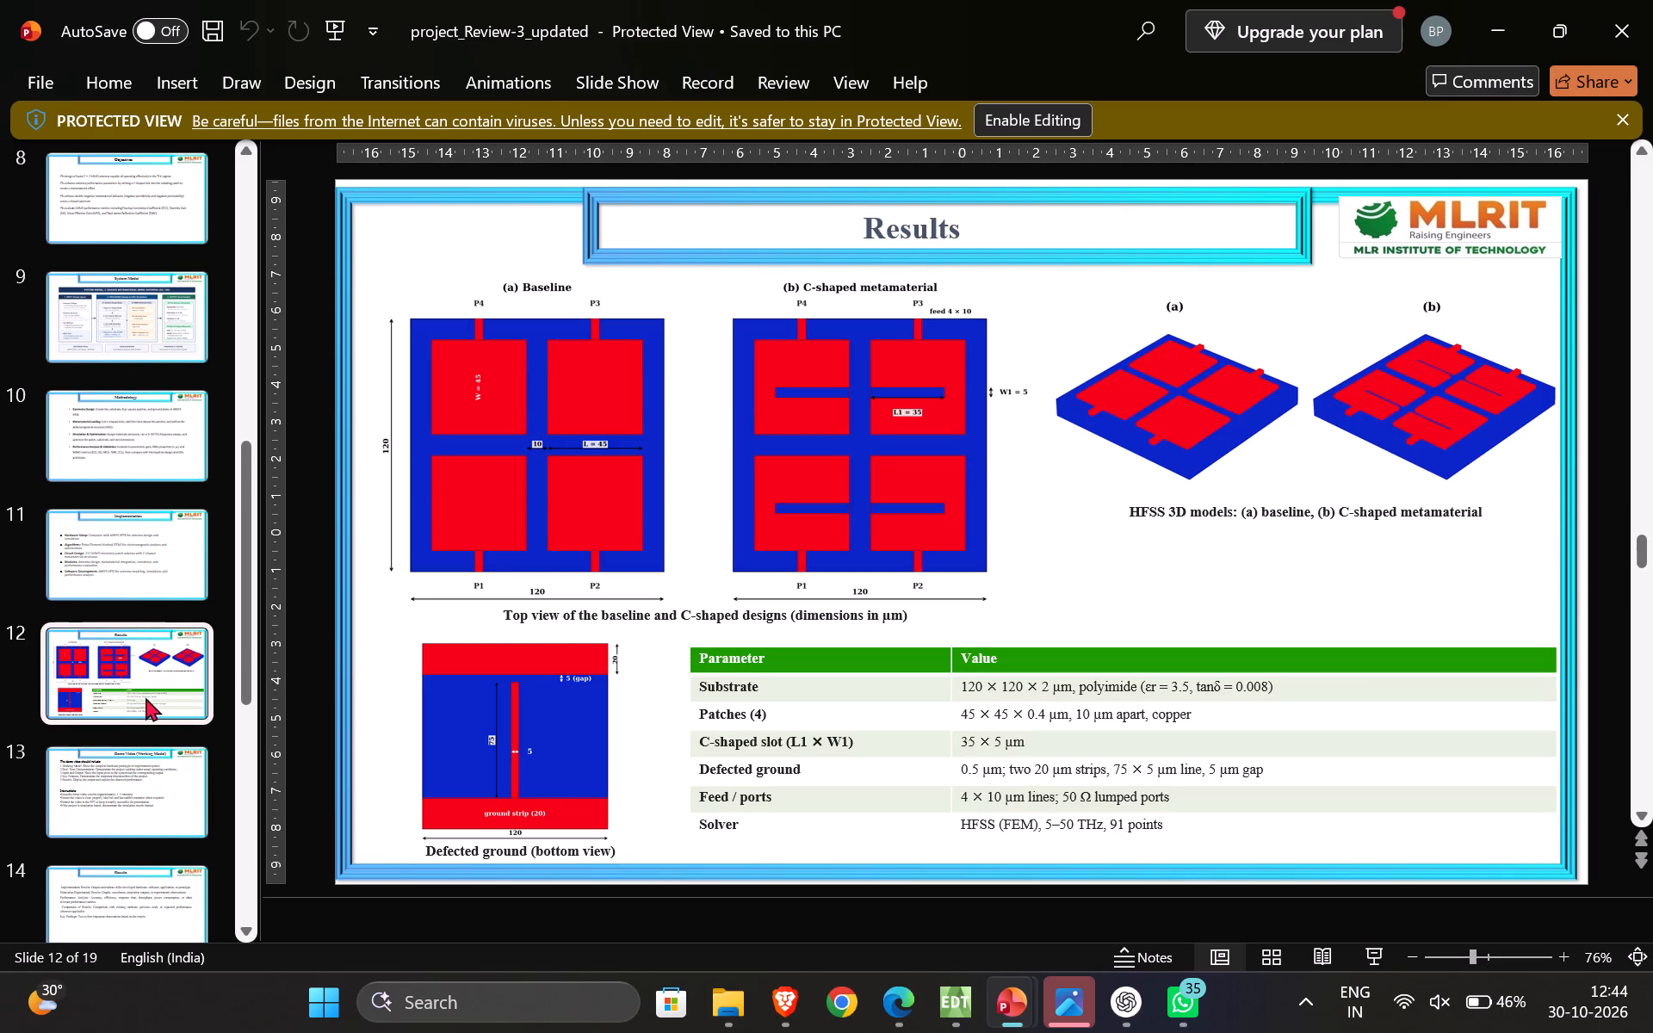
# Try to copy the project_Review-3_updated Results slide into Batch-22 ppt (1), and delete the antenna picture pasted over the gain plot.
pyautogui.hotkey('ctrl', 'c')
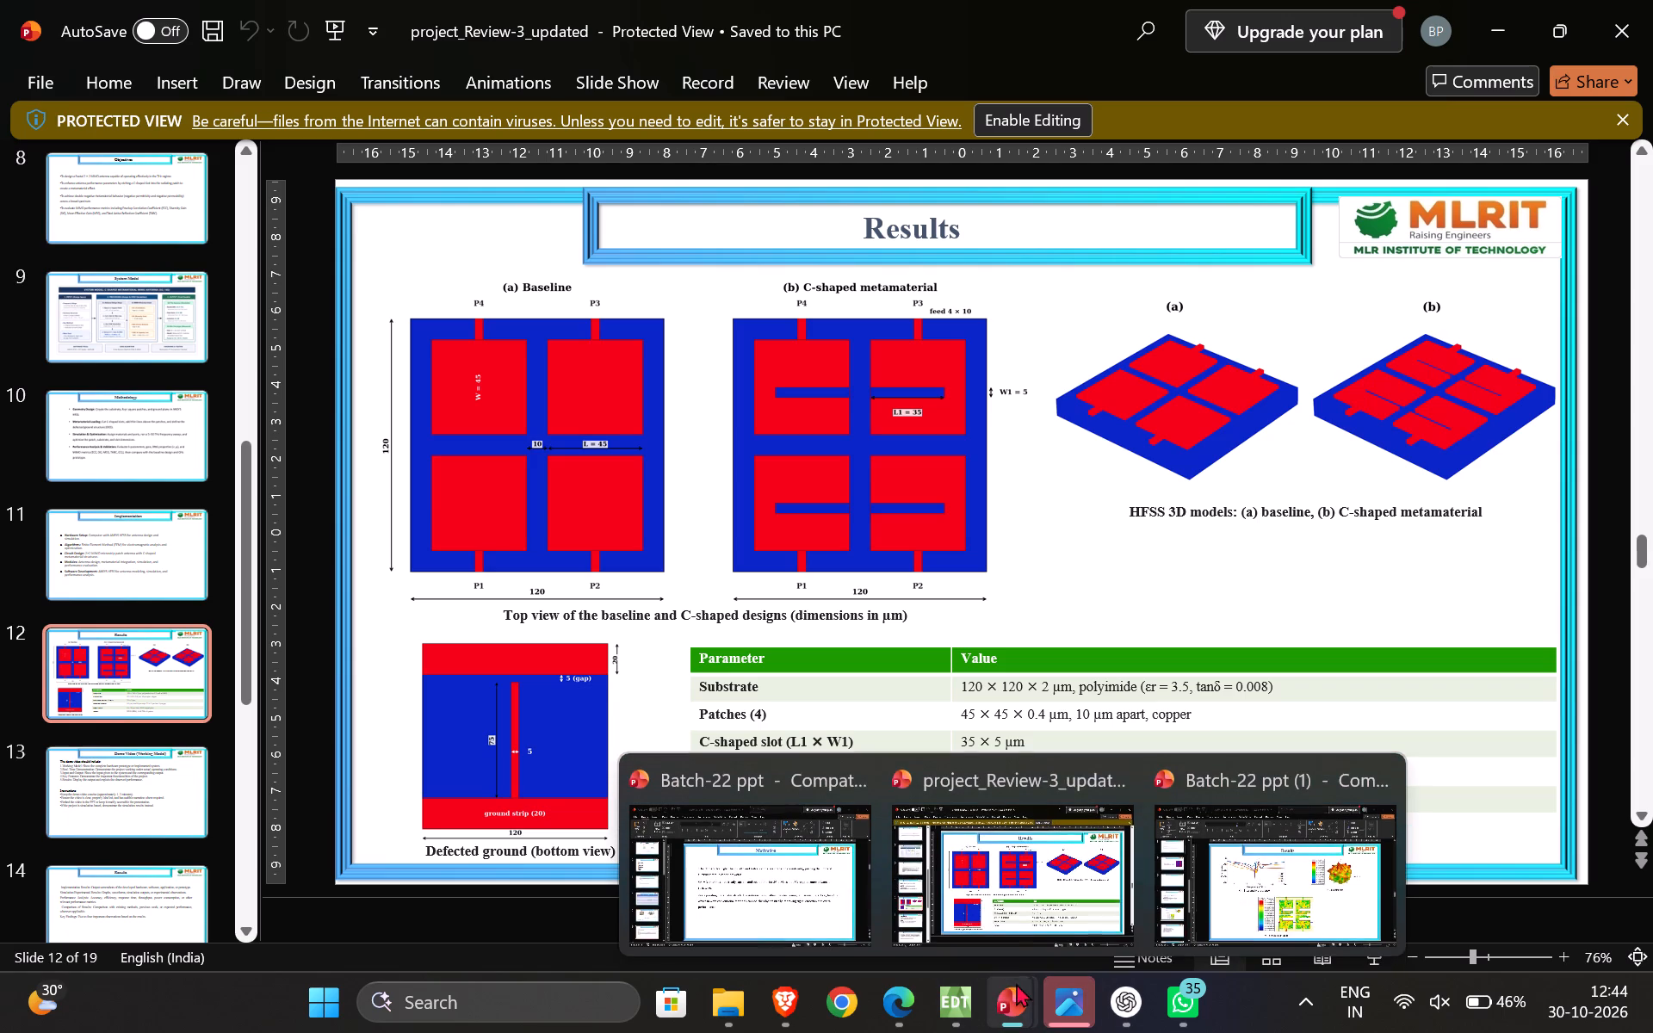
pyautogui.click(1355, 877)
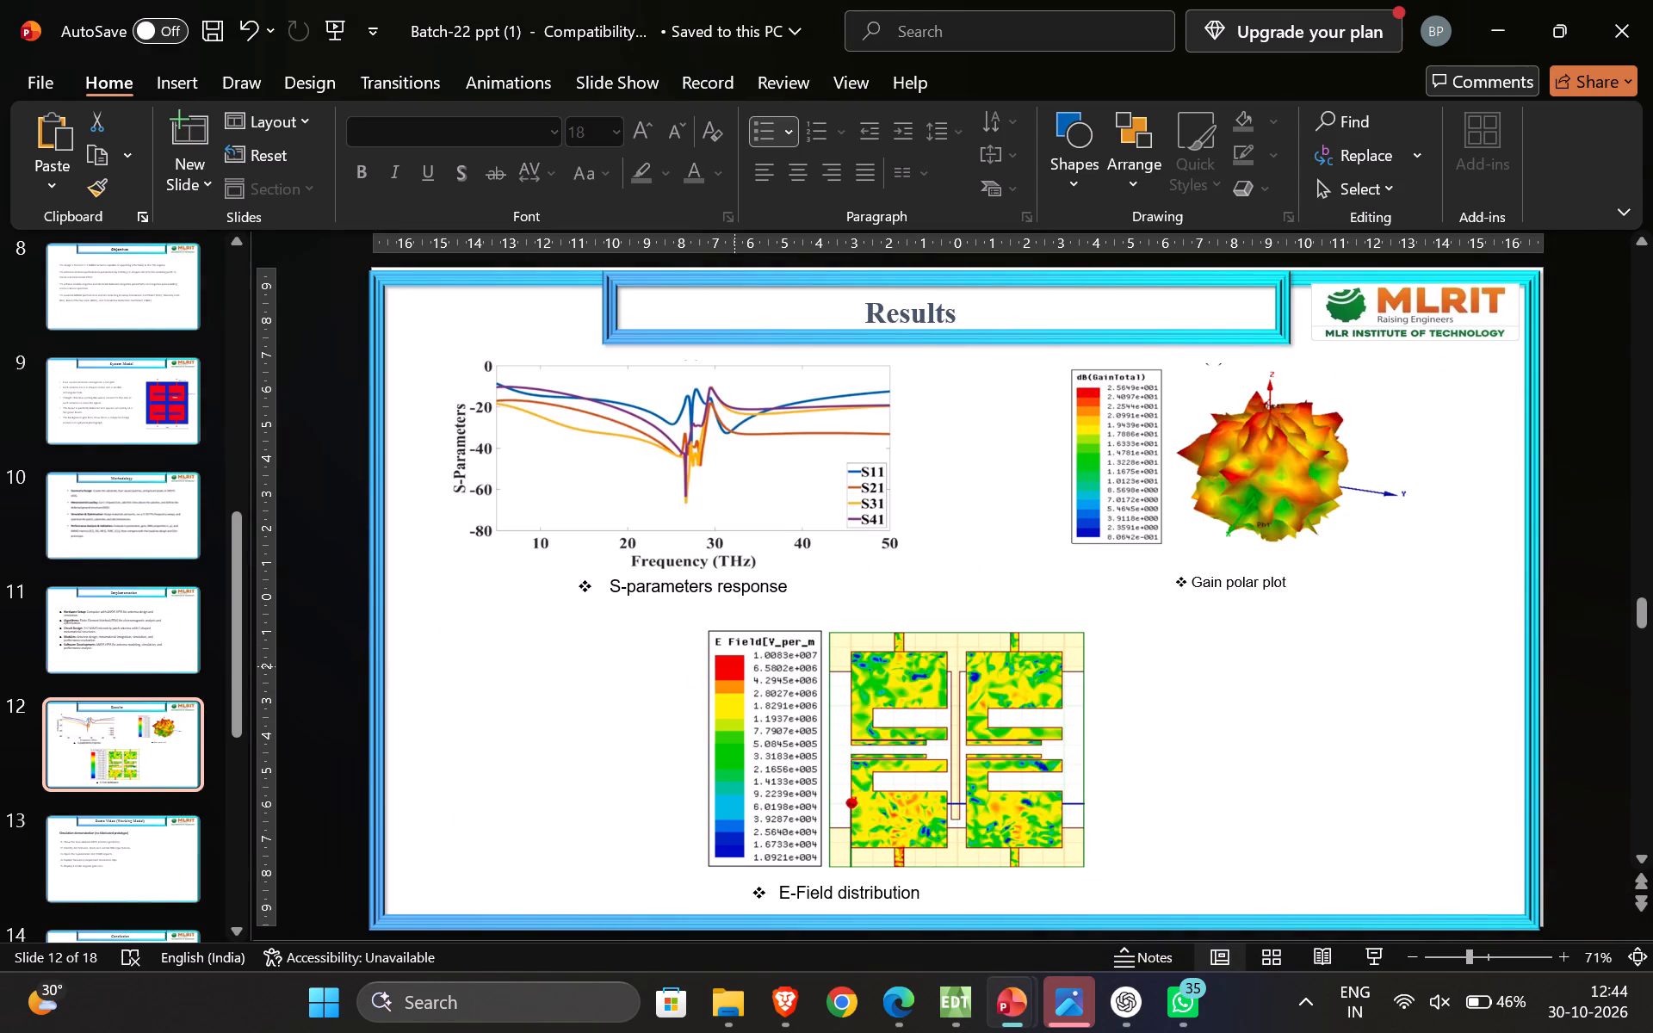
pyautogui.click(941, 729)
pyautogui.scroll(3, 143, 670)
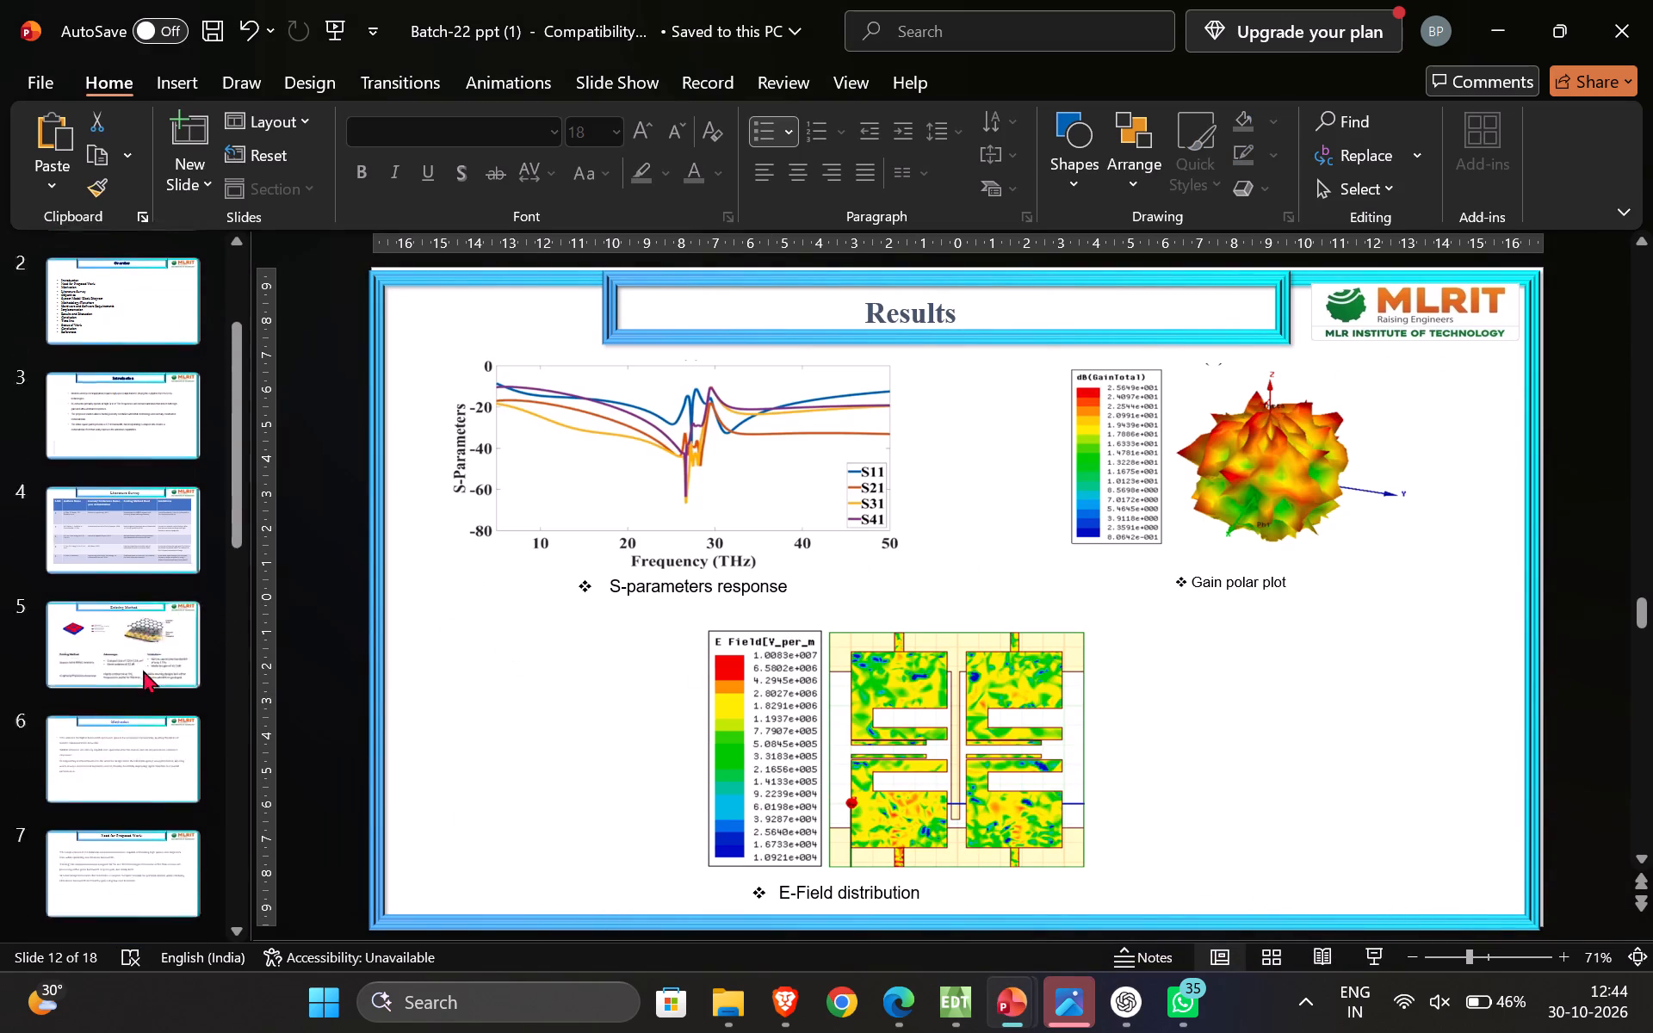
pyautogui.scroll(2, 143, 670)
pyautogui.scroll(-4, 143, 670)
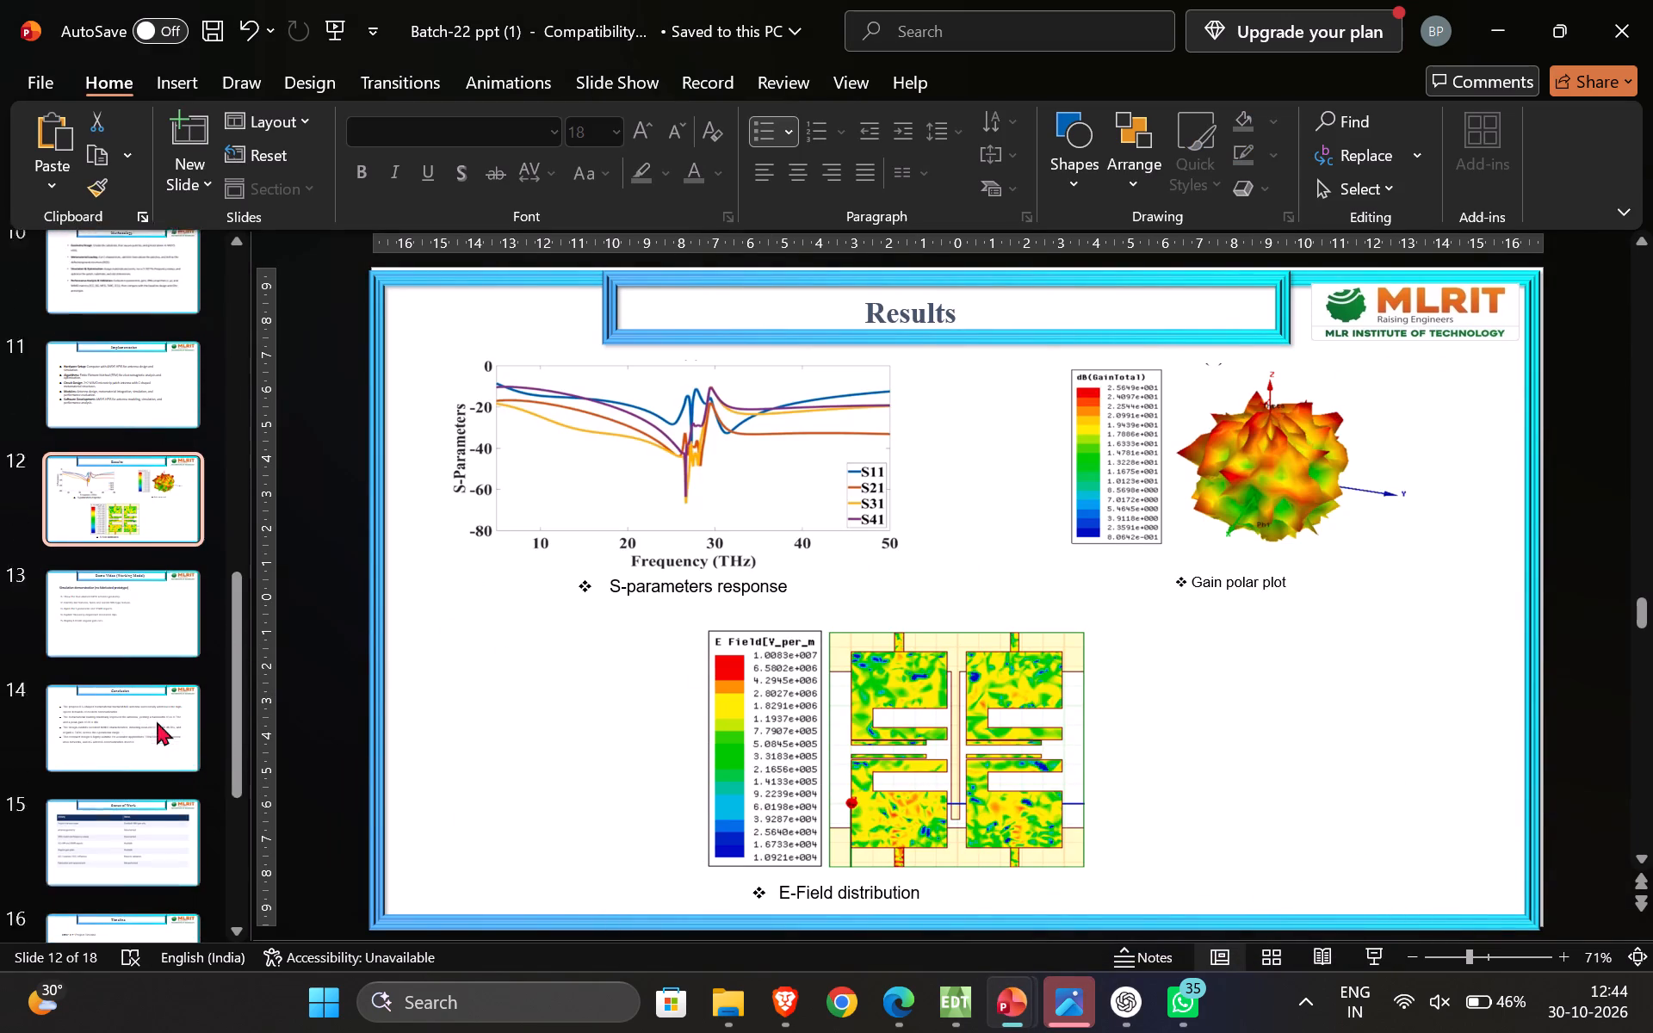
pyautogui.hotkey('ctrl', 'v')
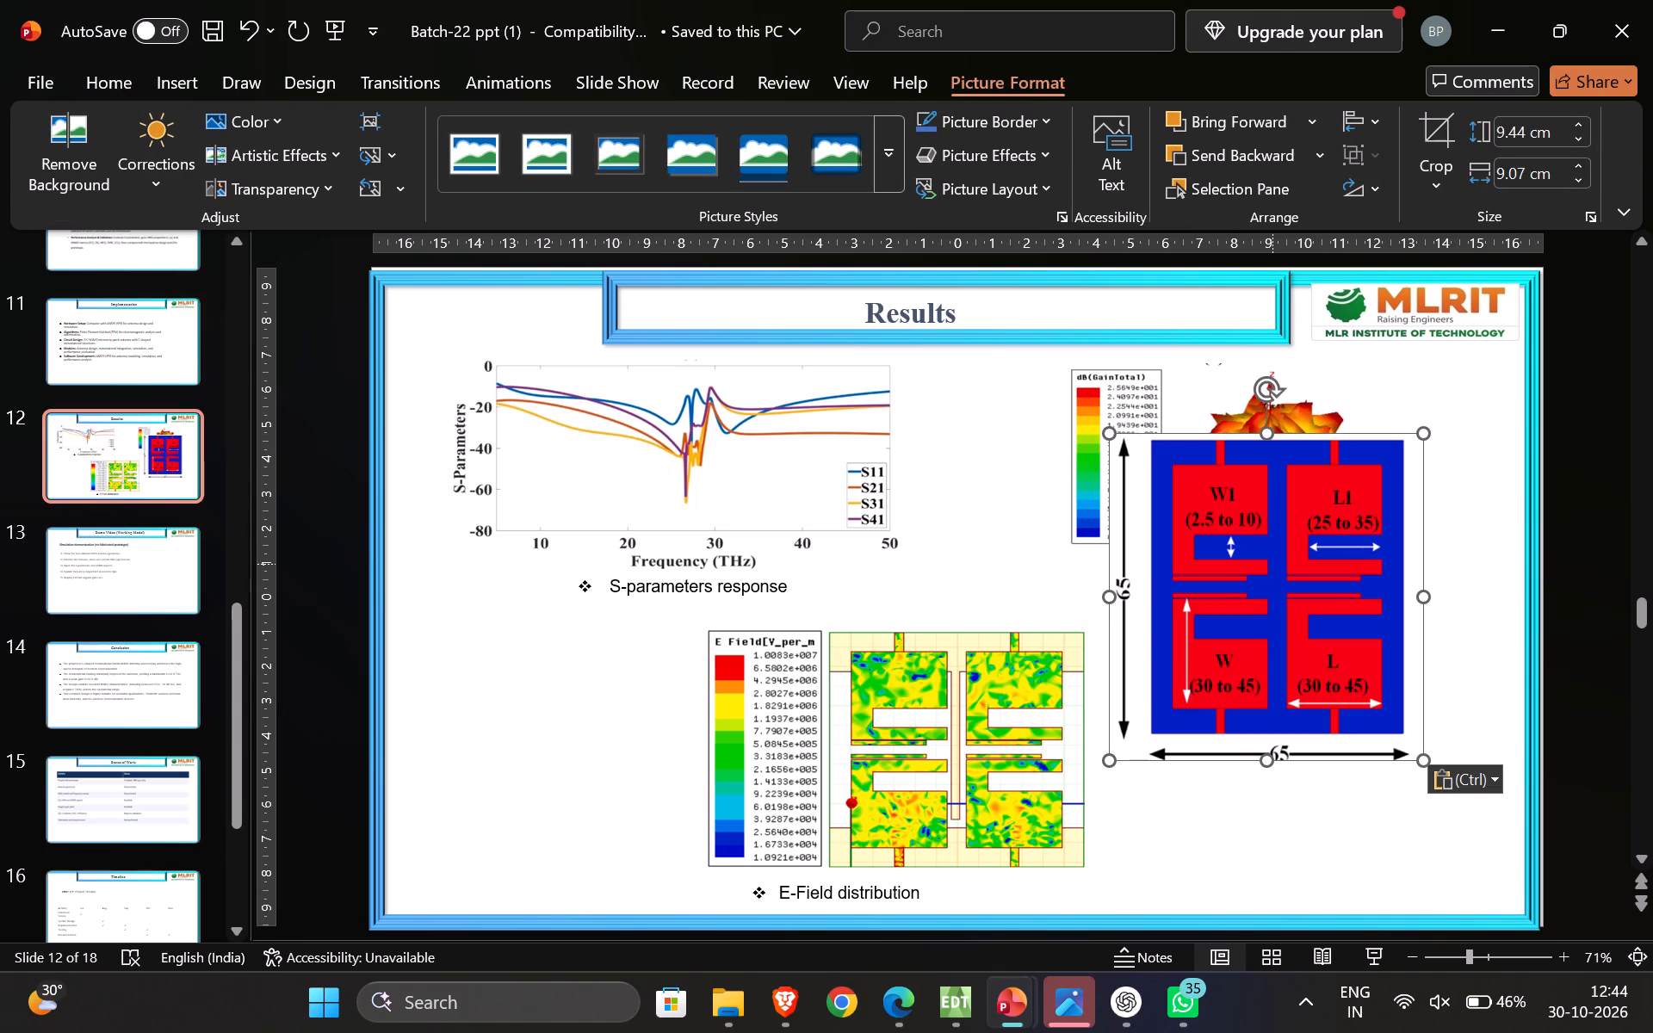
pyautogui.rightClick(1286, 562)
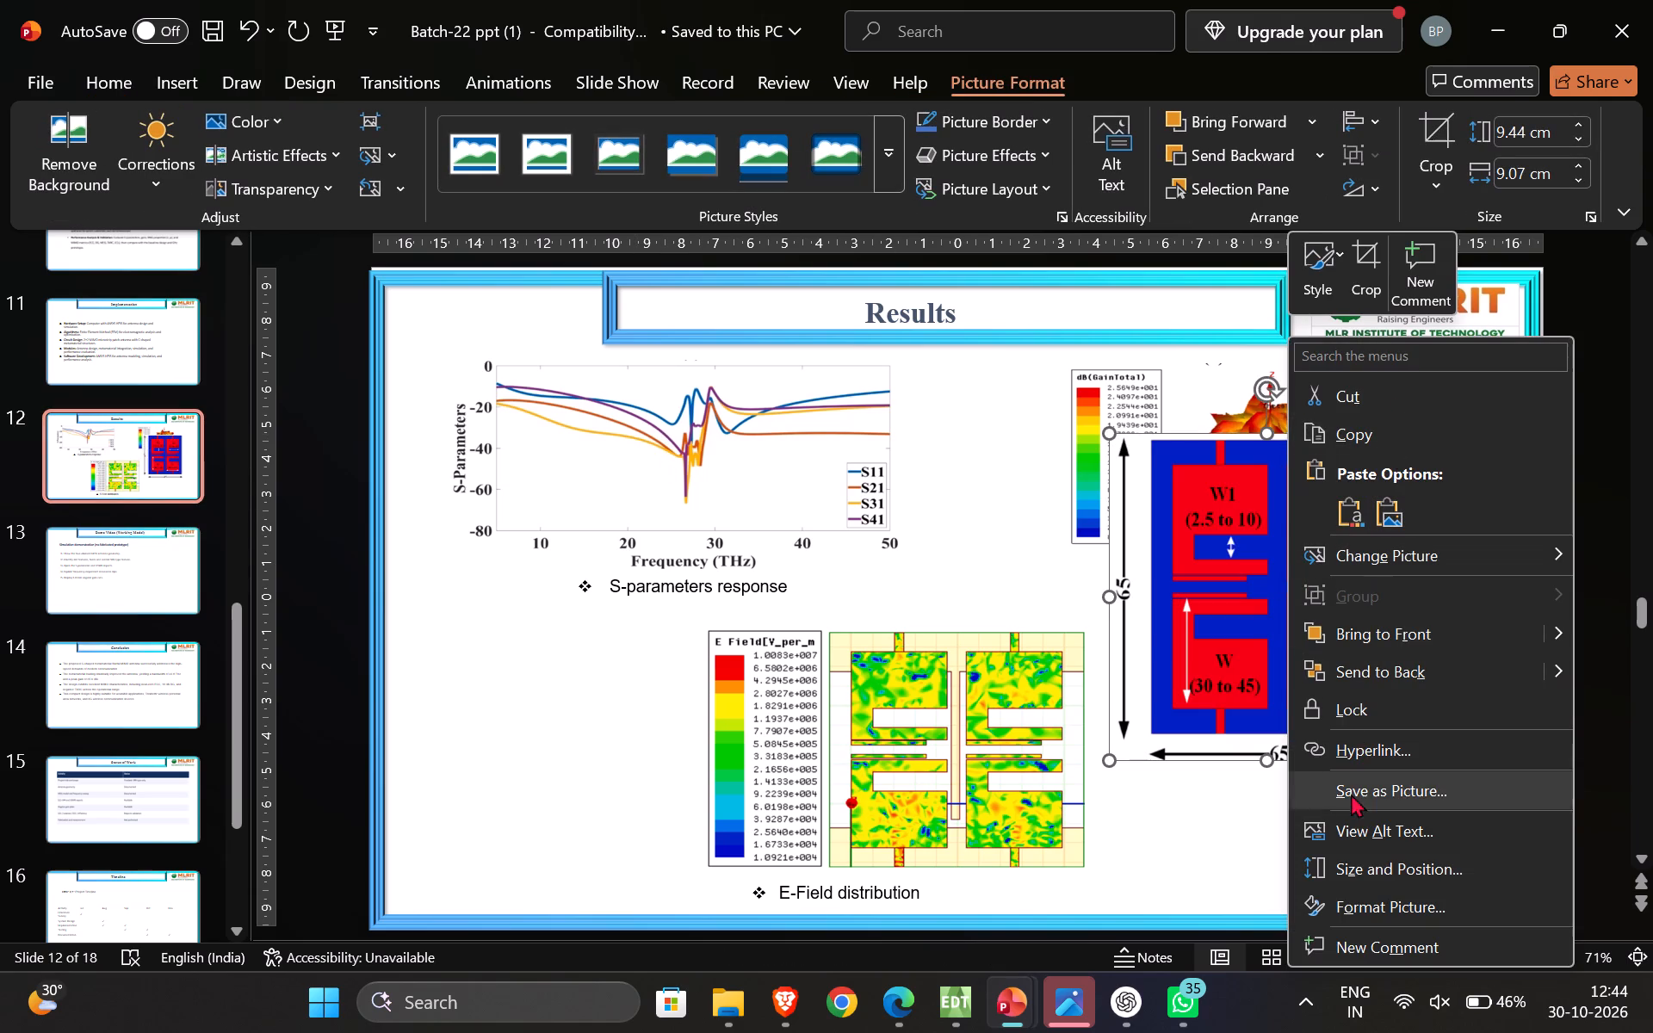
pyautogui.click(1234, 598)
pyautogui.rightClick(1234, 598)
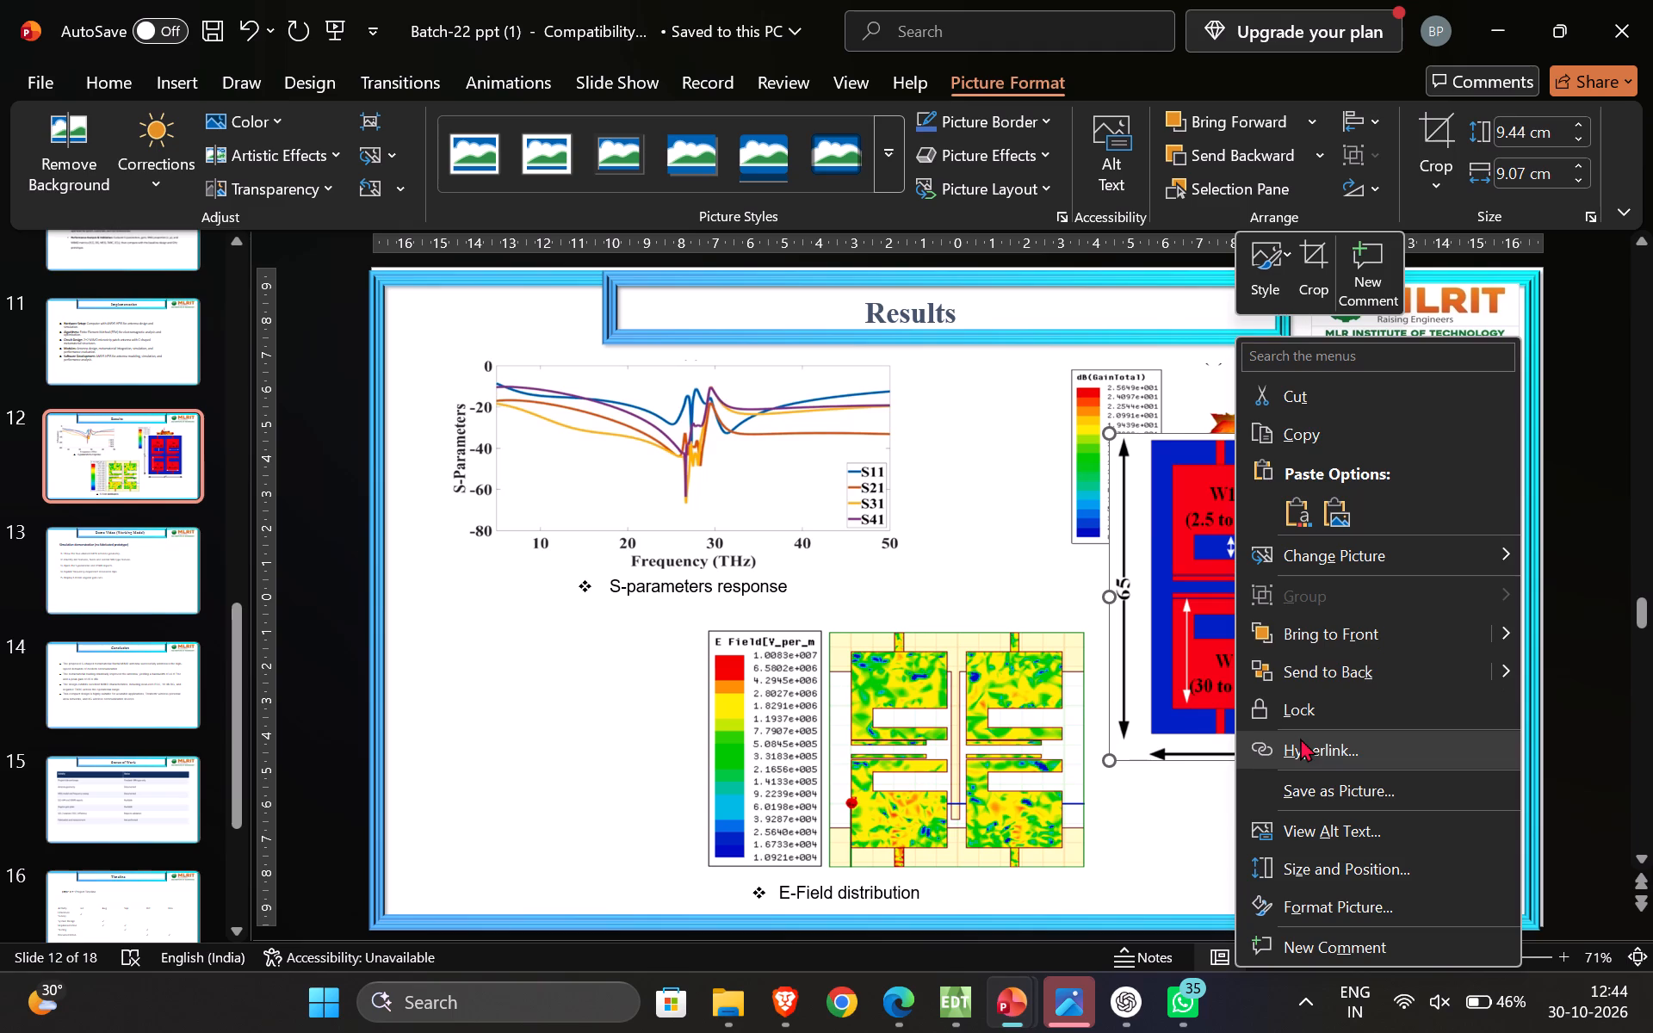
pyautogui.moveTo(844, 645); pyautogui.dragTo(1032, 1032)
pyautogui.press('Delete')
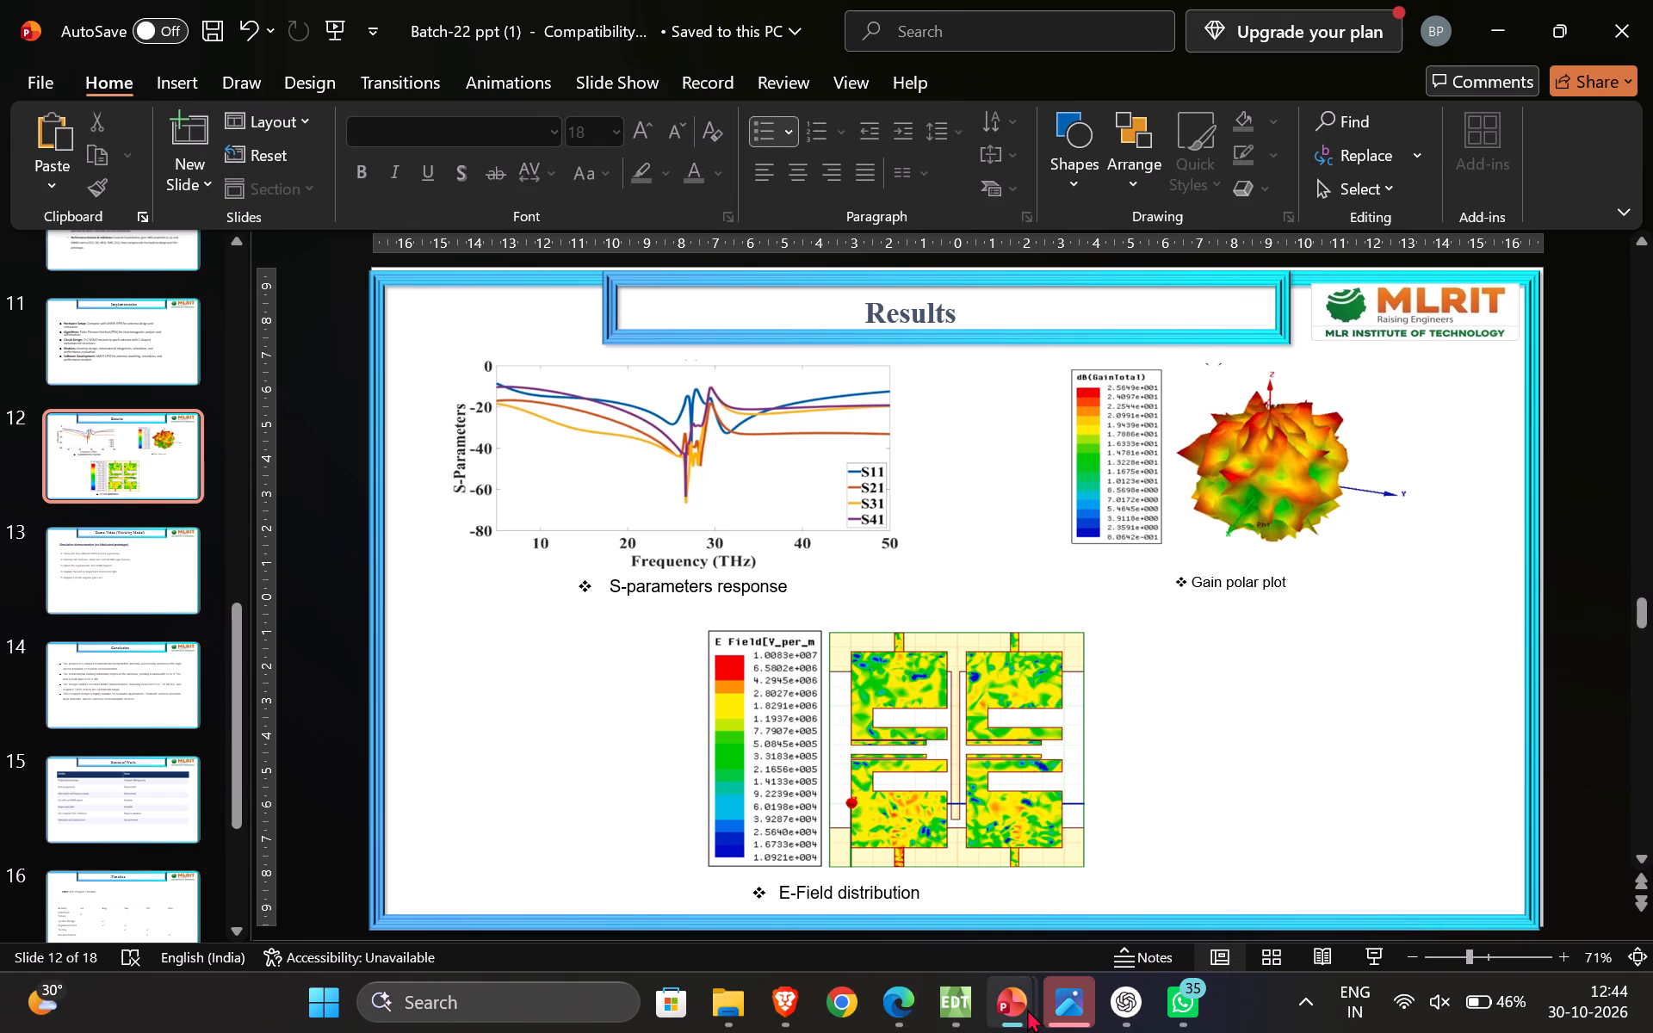
# Copy the Results slide with the baseline and C-shaped antenna designs from project_Review-3_updated.
pyautogui.click(1035, 877)
pyautogui.click(185, 658)
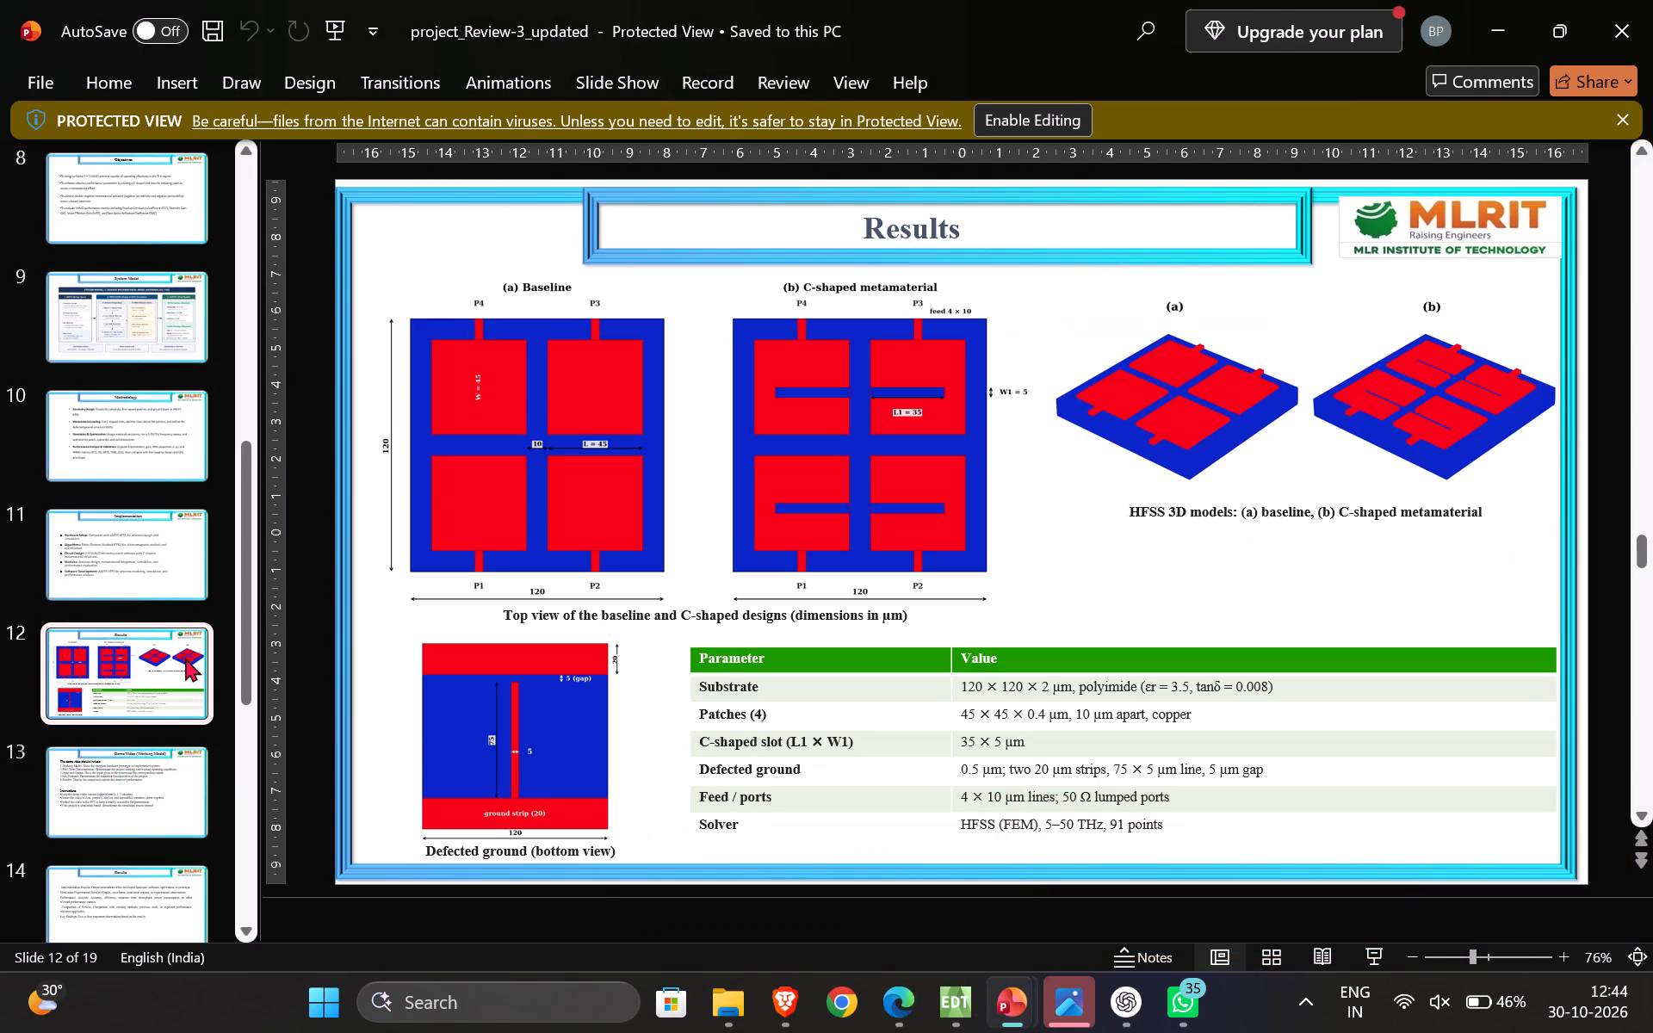
pyautogui.rightClick(185, 658)
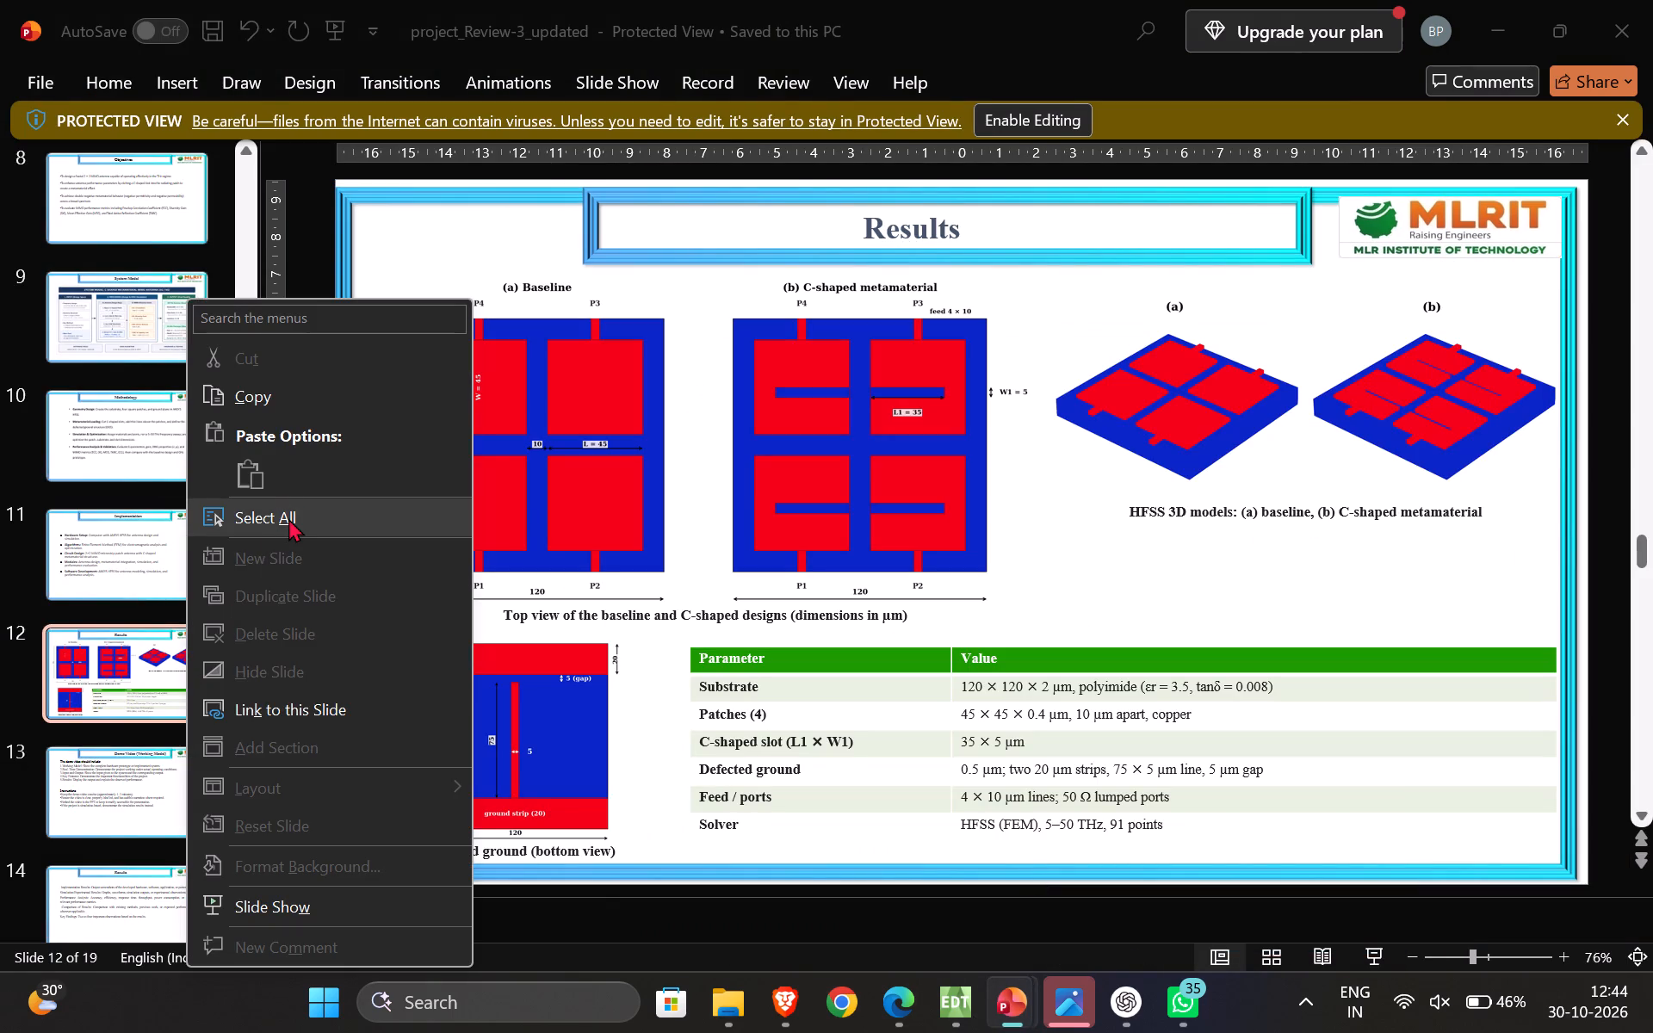
pyautogui.click(313, 391)
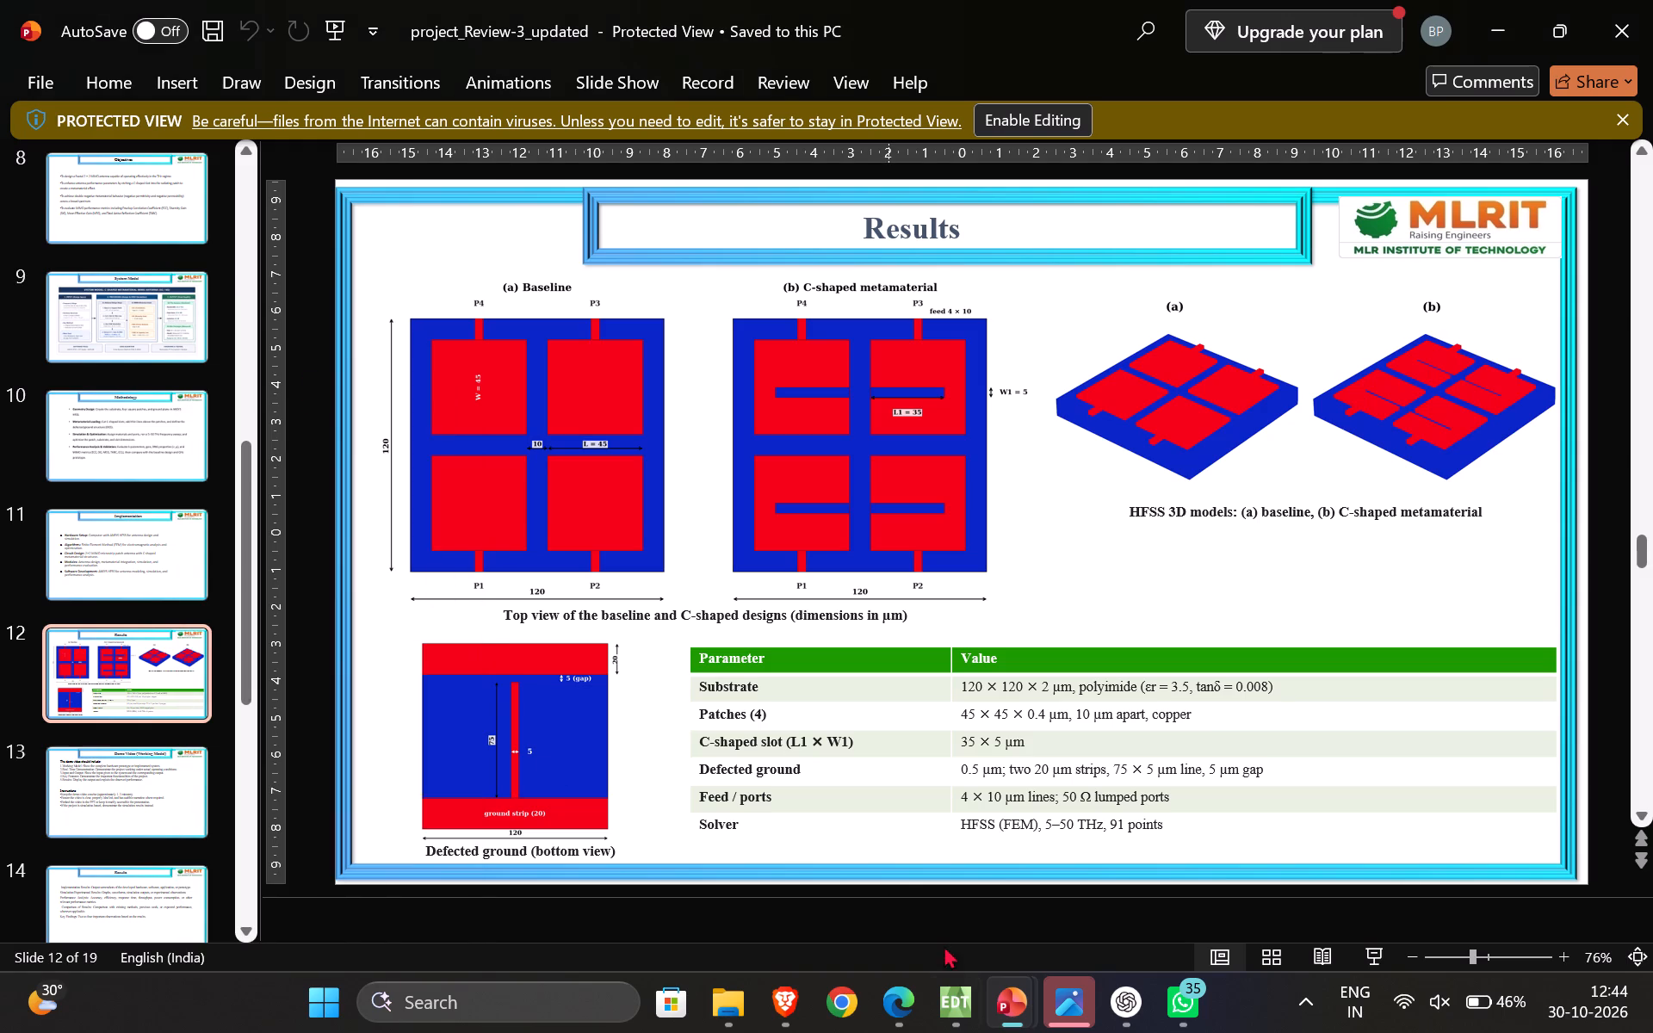
# Switch to Batch-22 ppt (1) and paste the copied Results slide with the antenna designs after slide 12.
pyautogui.click(1281, 877)
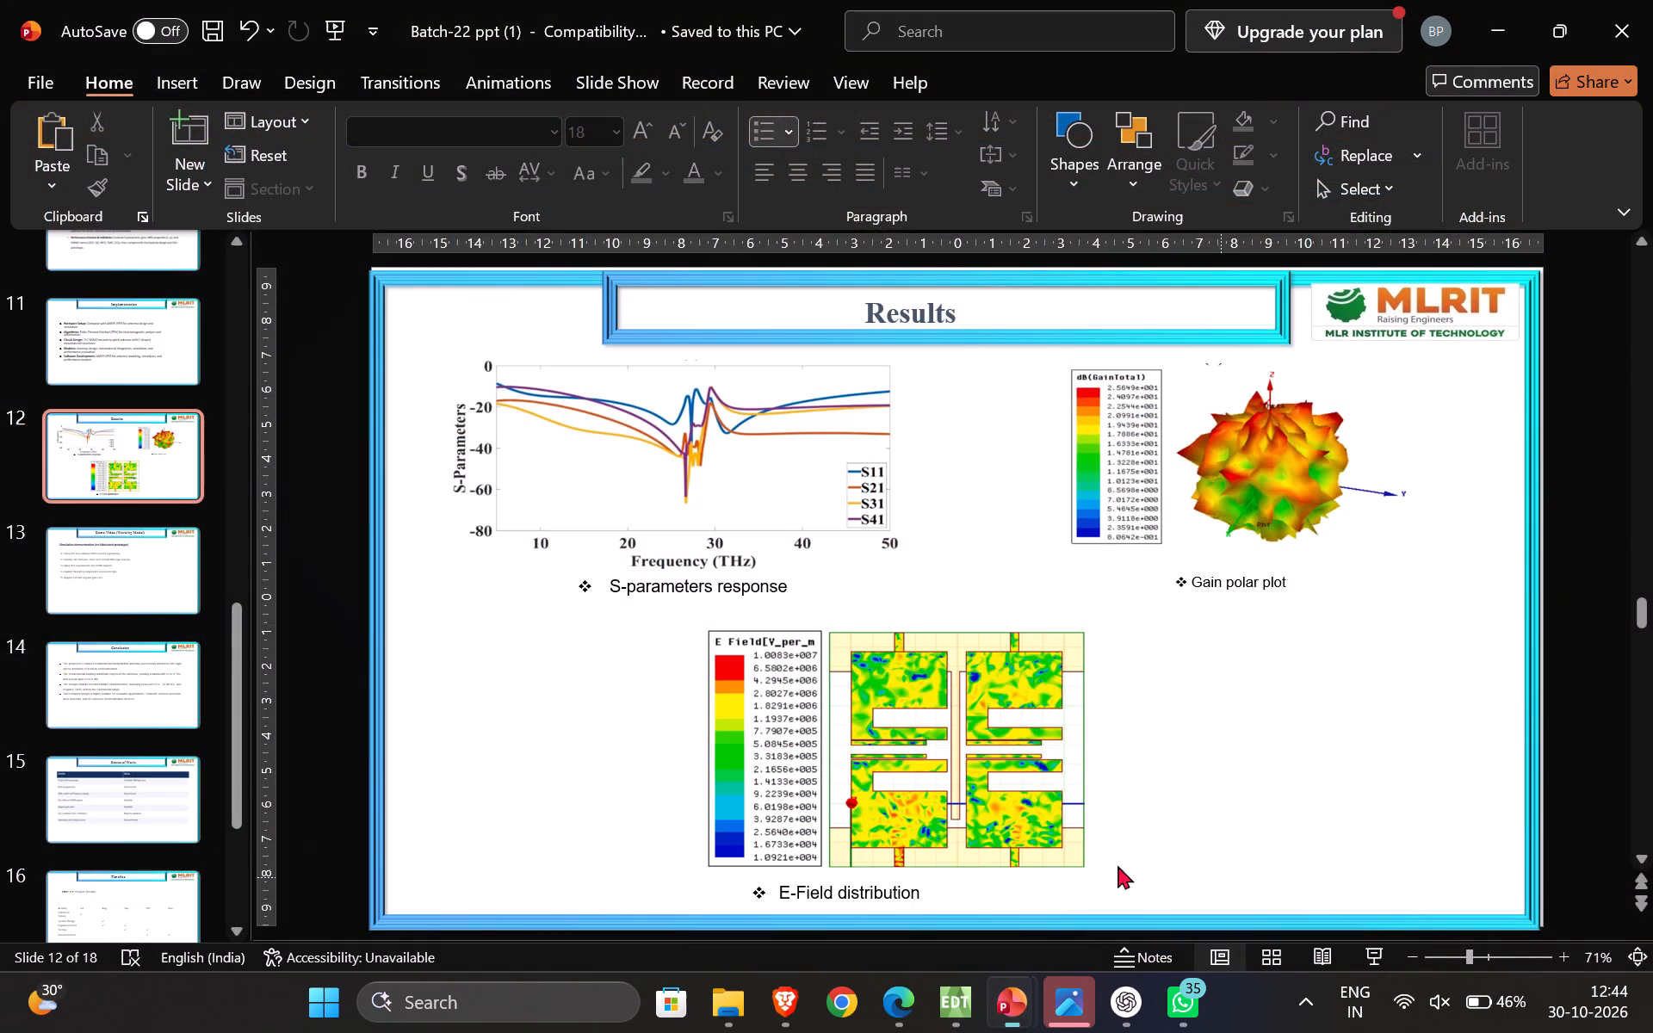
pyautogui.hotkey('ctrl', 'v')
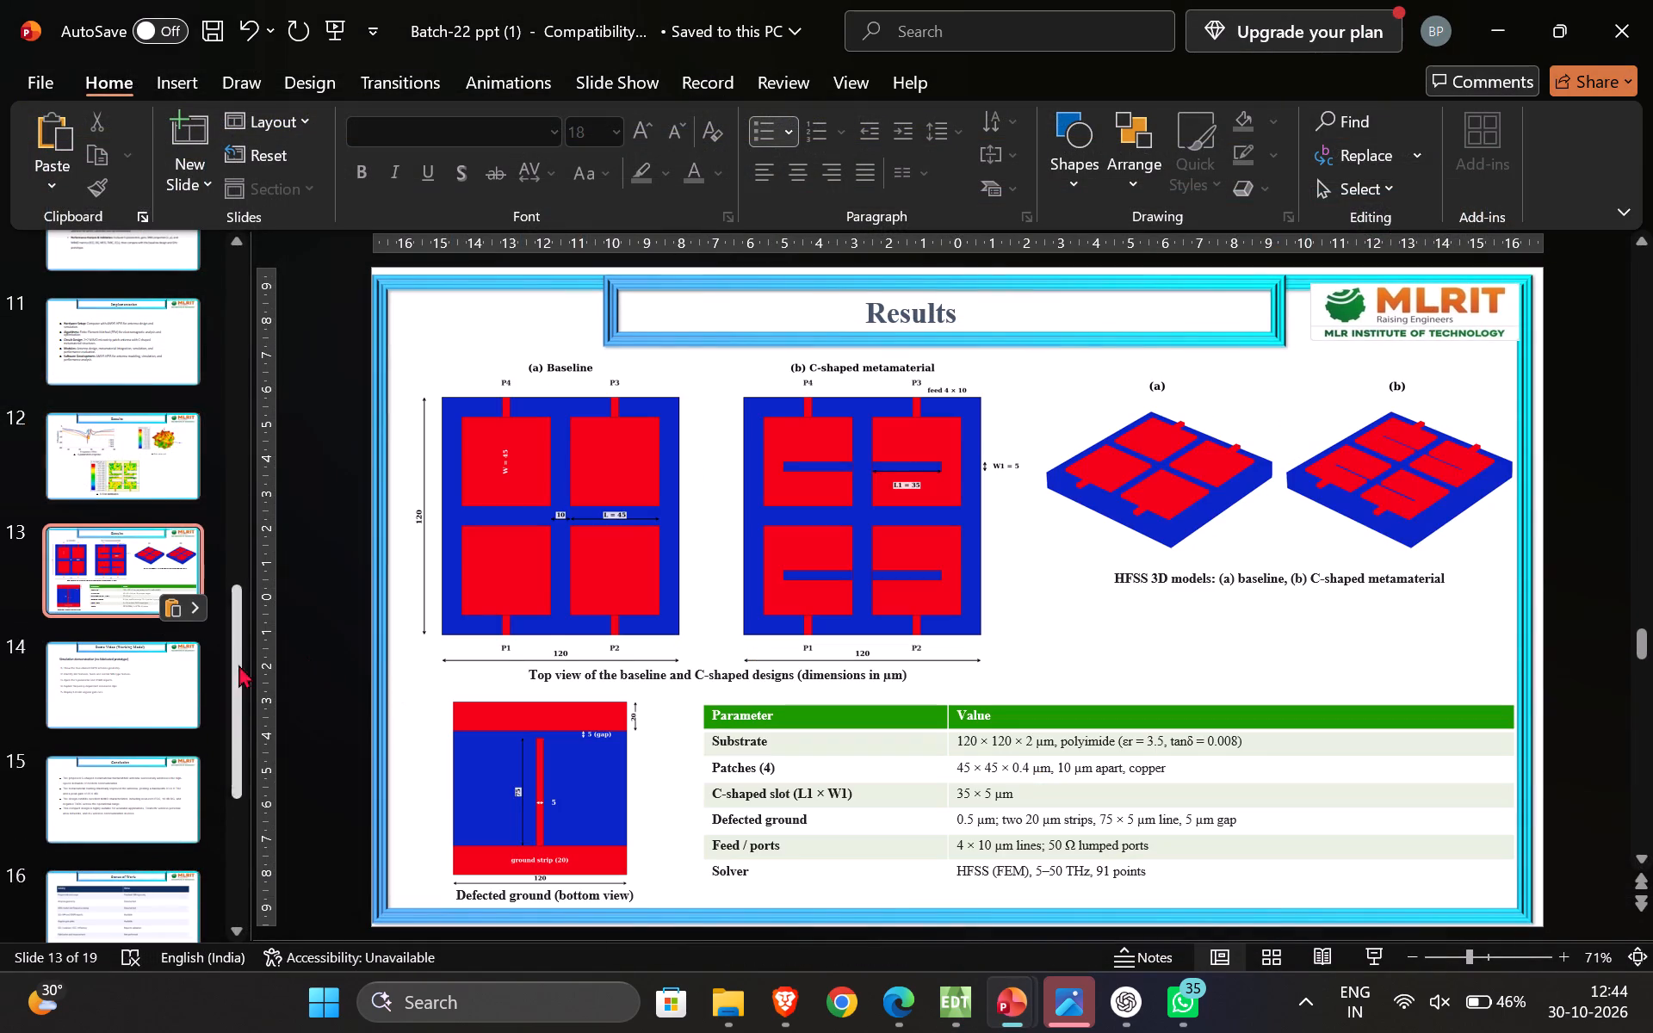
# Replace the E-Field distribution picture on slide 12 with the saved normalized E-field image of the C-shaped antenna from file.
pyautogui.click(102, 482)
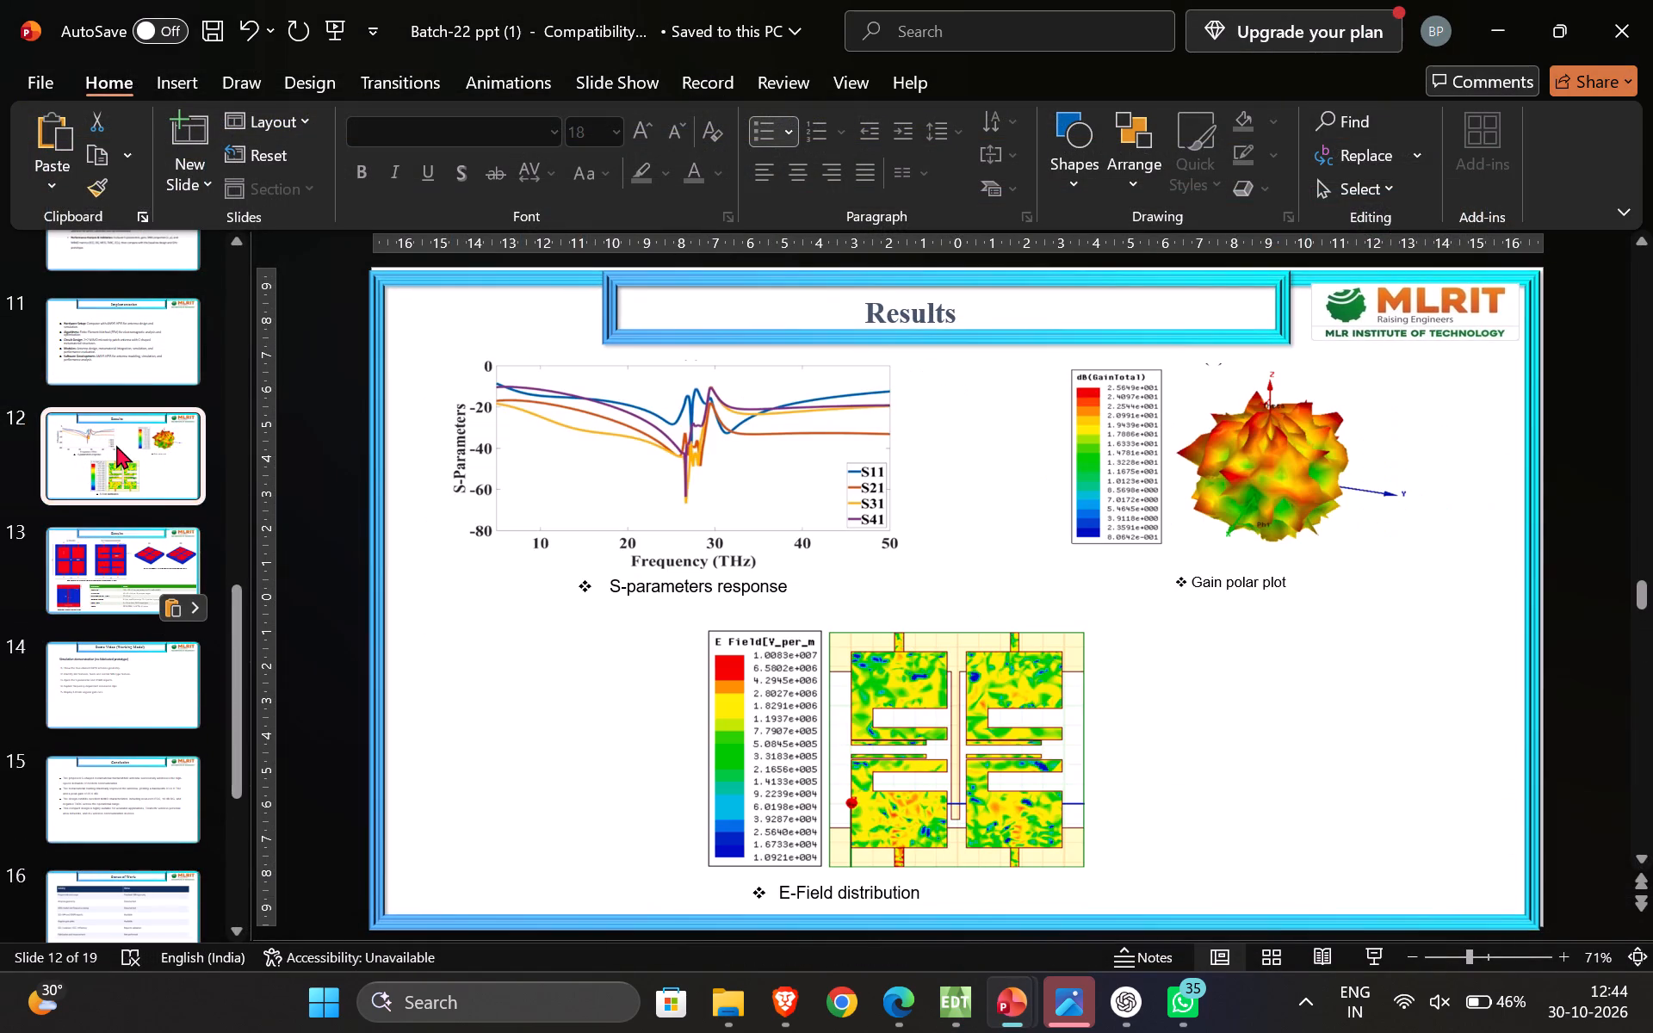
pyautogui.click(880, 764)
pyautogui.rightClick(880, 764)
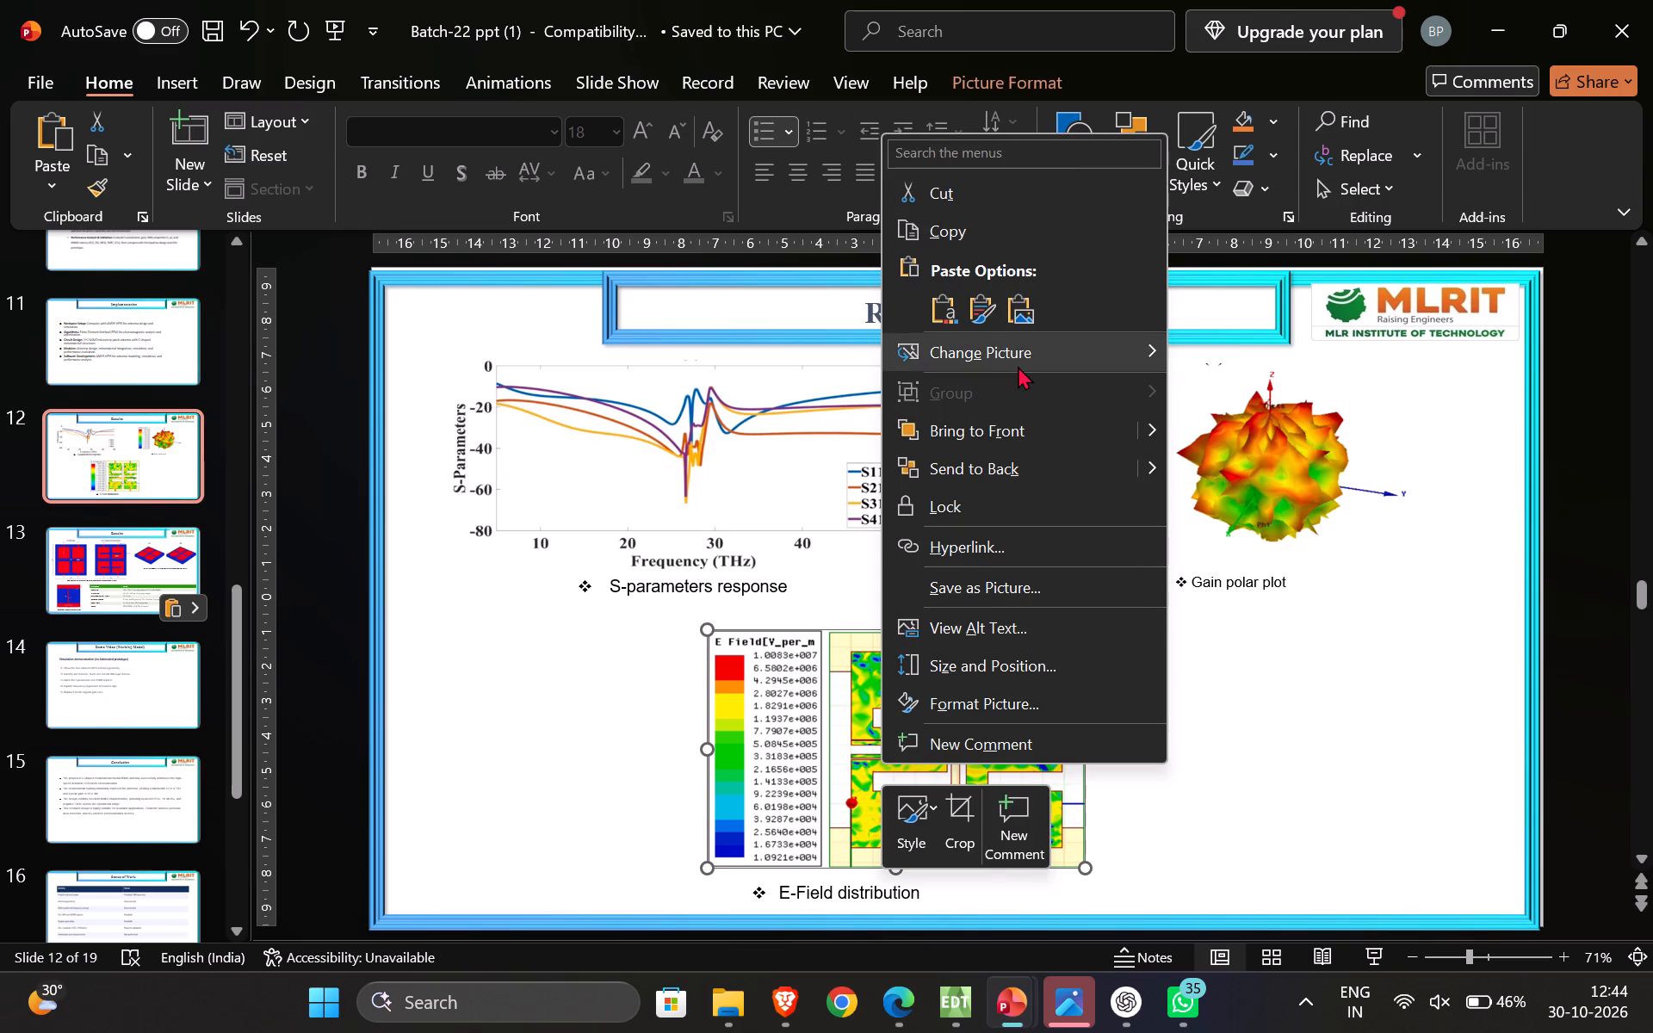
pyautogui.click(1018, 356)
pyautogui.click(1243, 351)
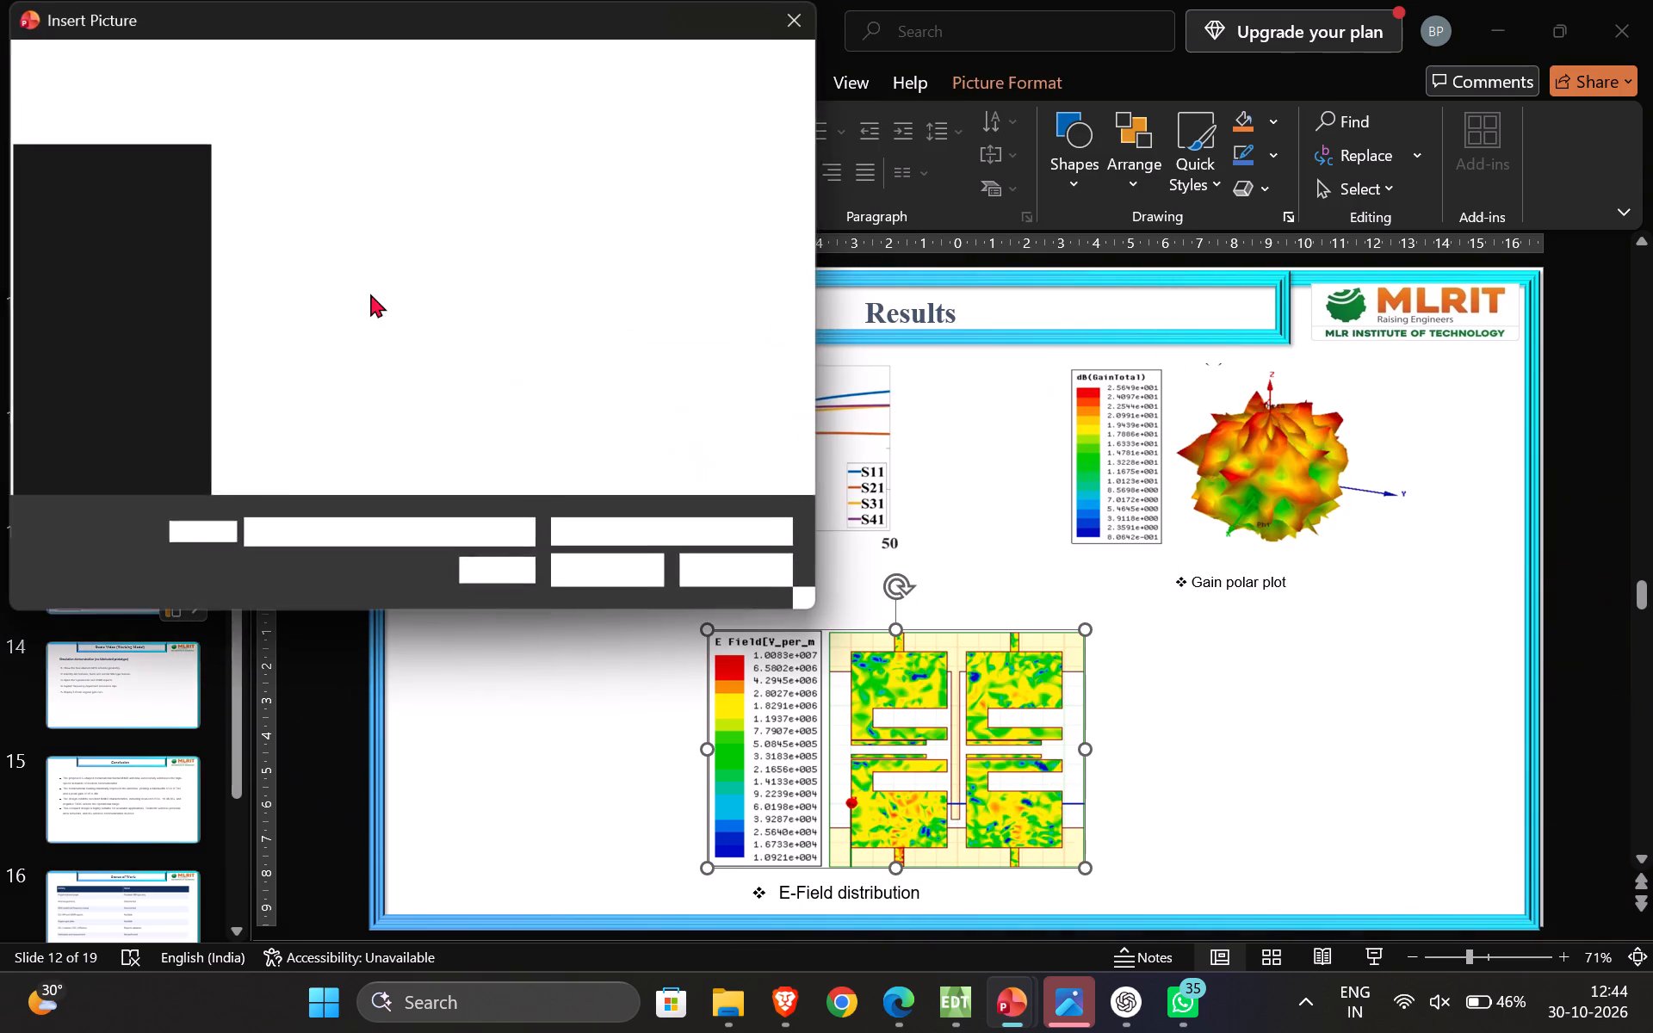
pyautogui.scroll(-9, 529, 410)
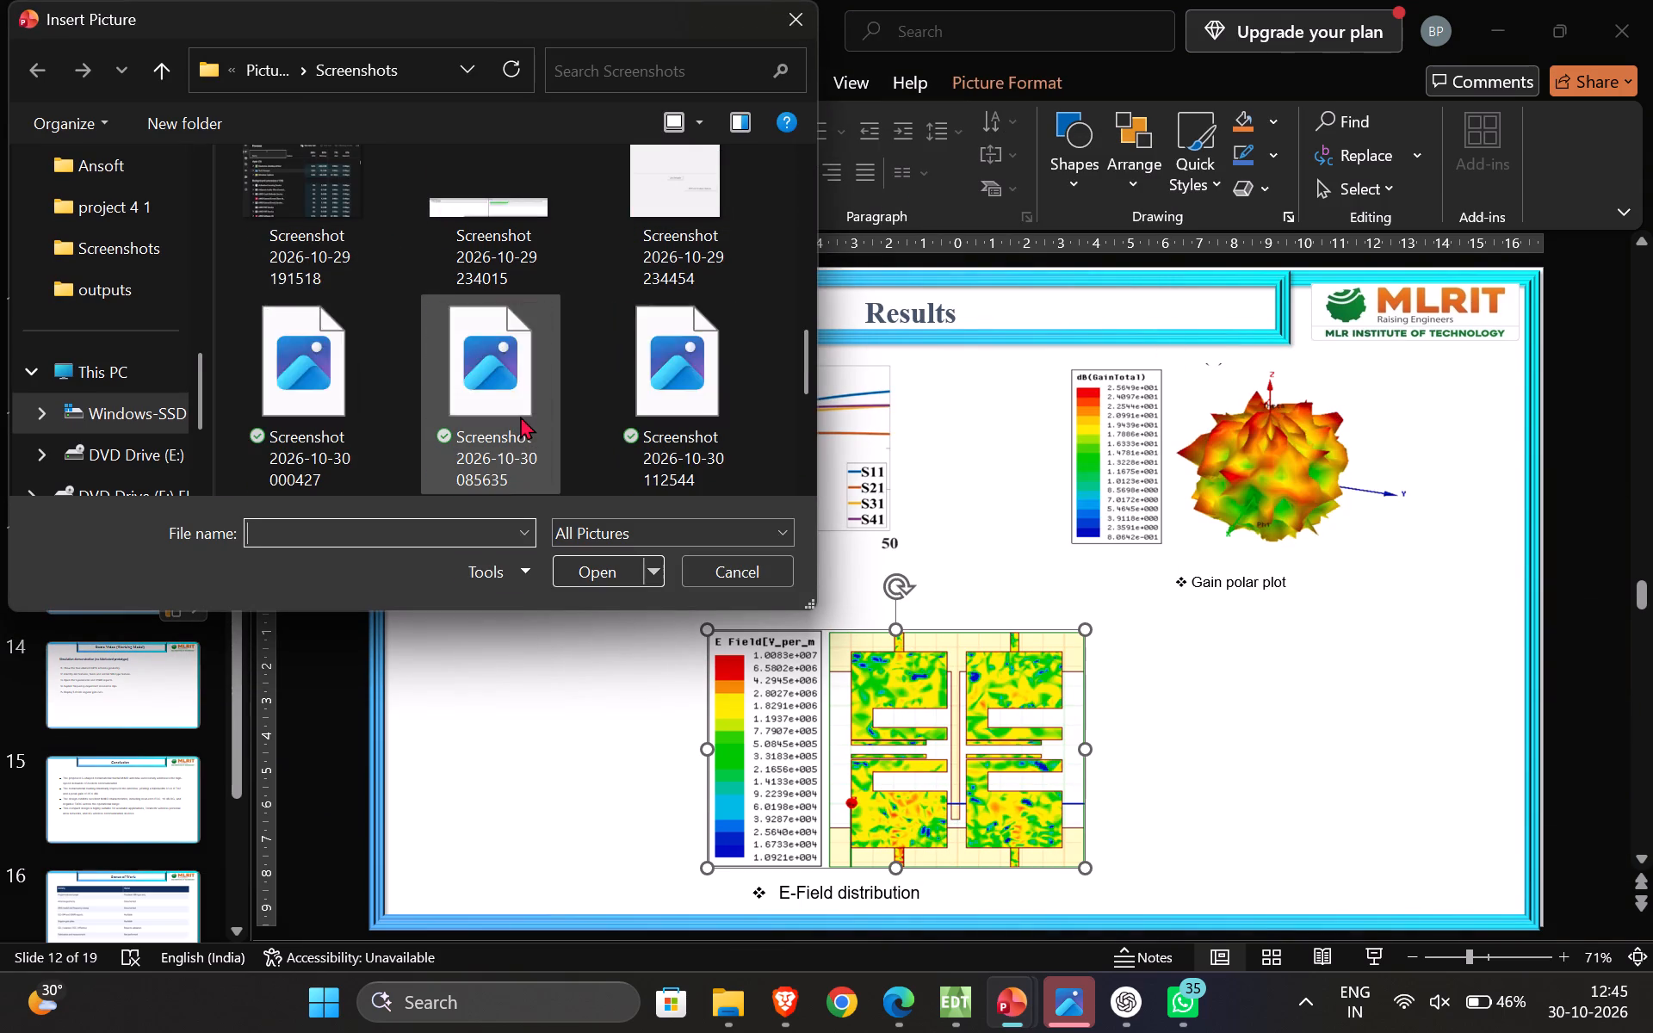
pyautogui.scroll(-4, 697, 384)
pyautogui.scroll(3, 662, 387)
pyautogui.scroll(-2, 653, 394)
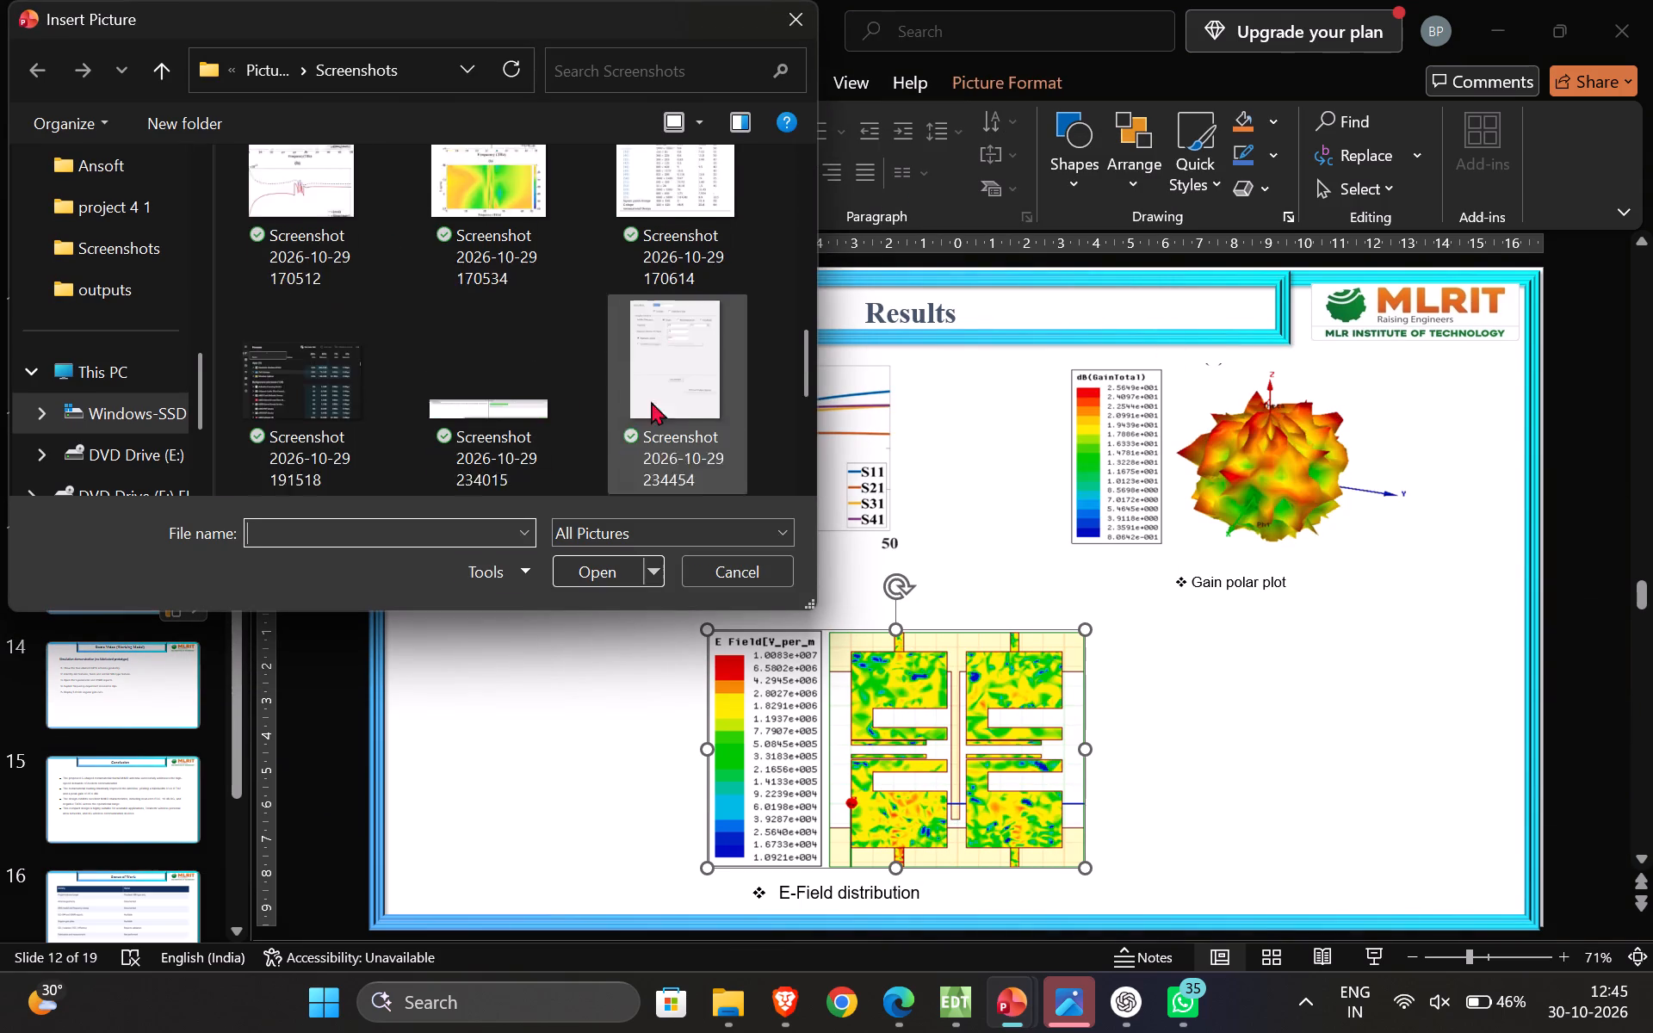
pyautogui.scroll(-7, 651, 401)
pyautogui.scroll(5, 599, 401)
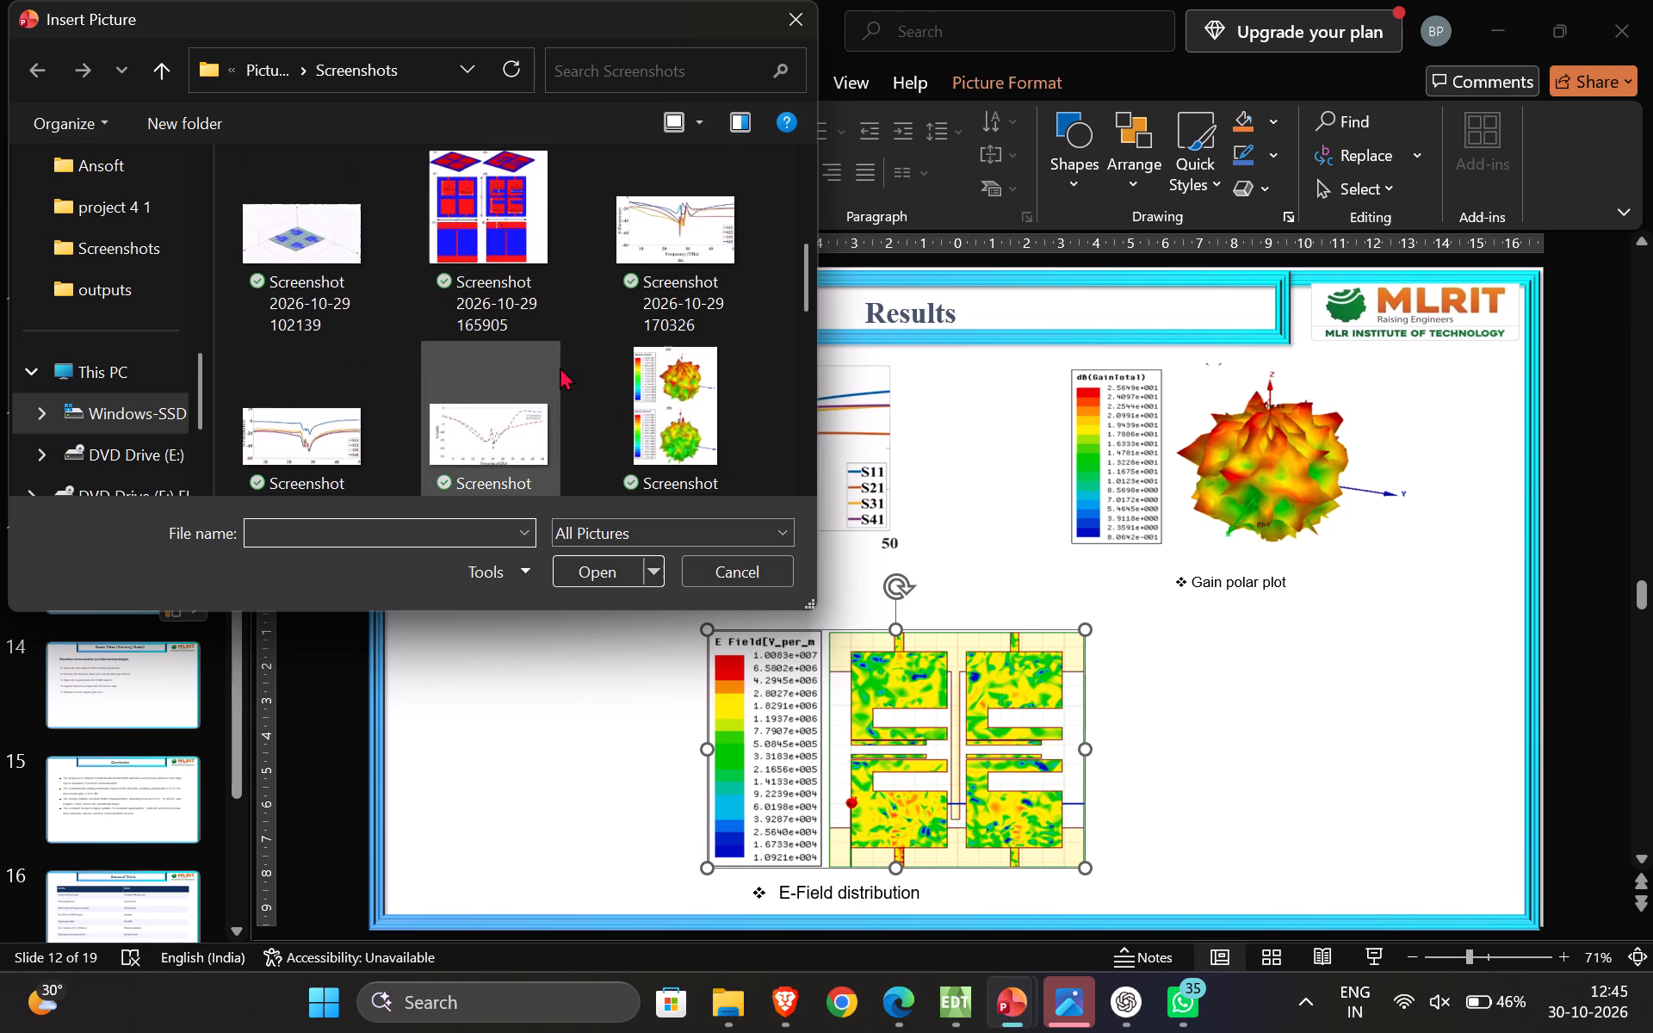
pyautogui.scroll(2, 560, 367)
pyautogui.scroll(3, 93, 254)
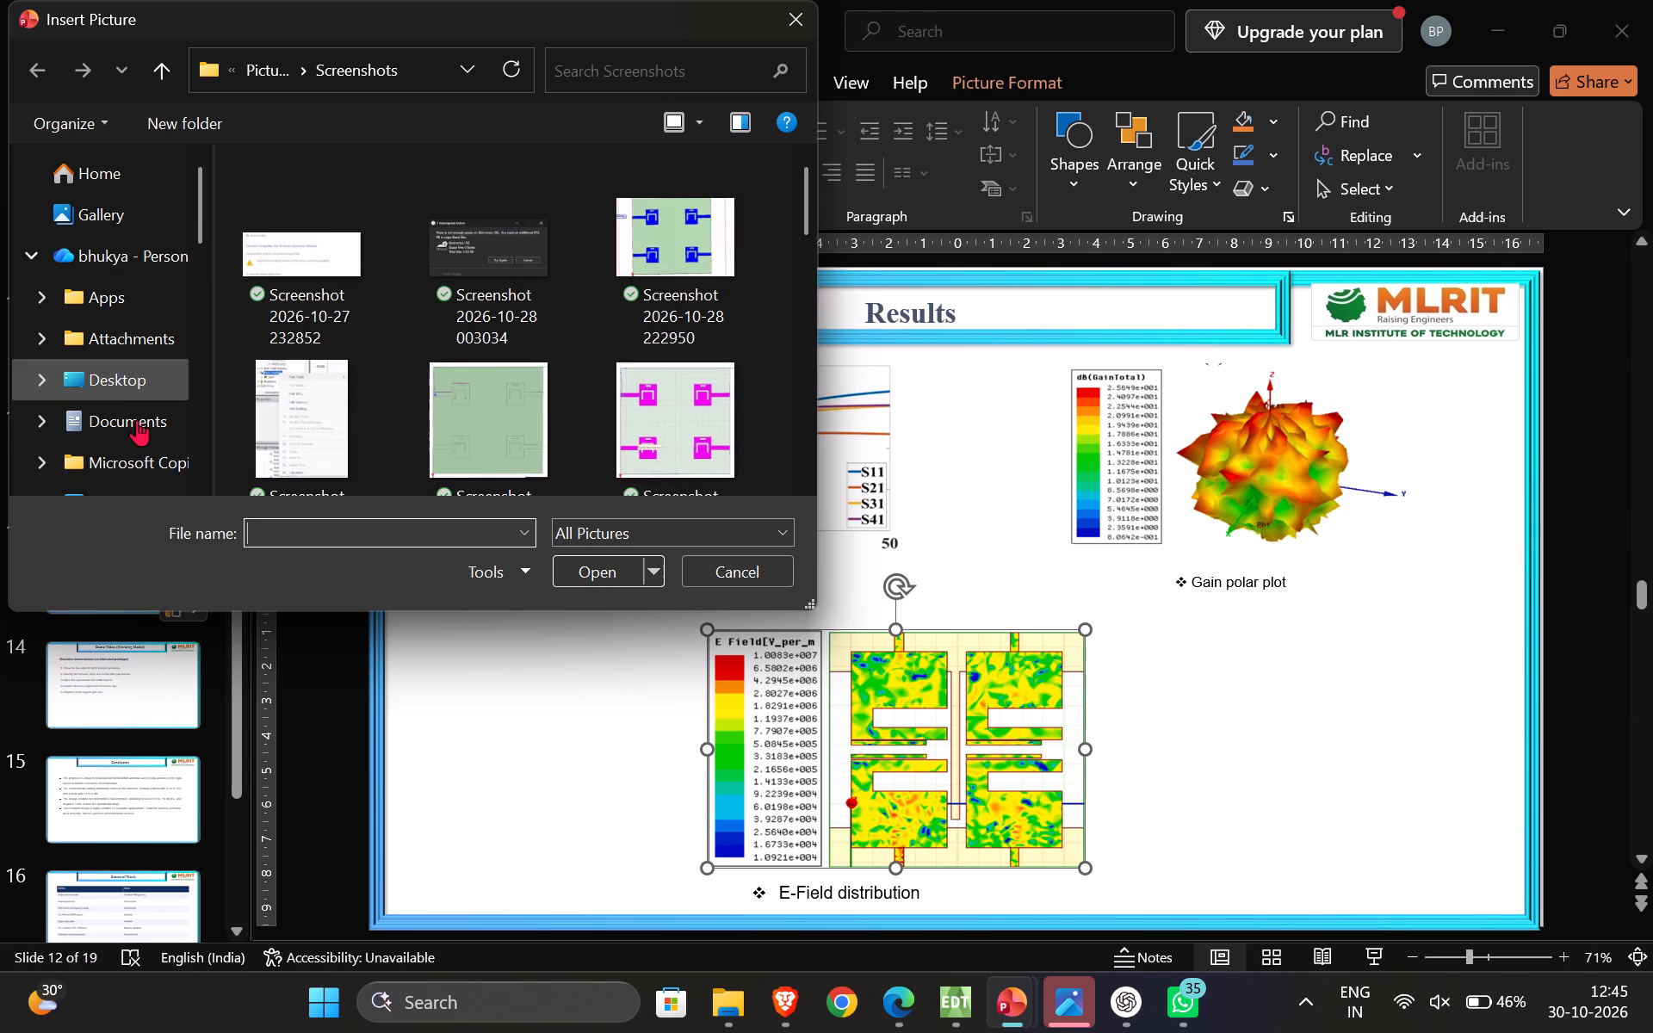
pyautogui.scroll(-1, 133, 419)
pyautogui.doubleClick(124, 259)
pyautogui.scroll(-2, 607, 371)
pyautogui.click(749, 409)
pyautogui.click(613, 564)
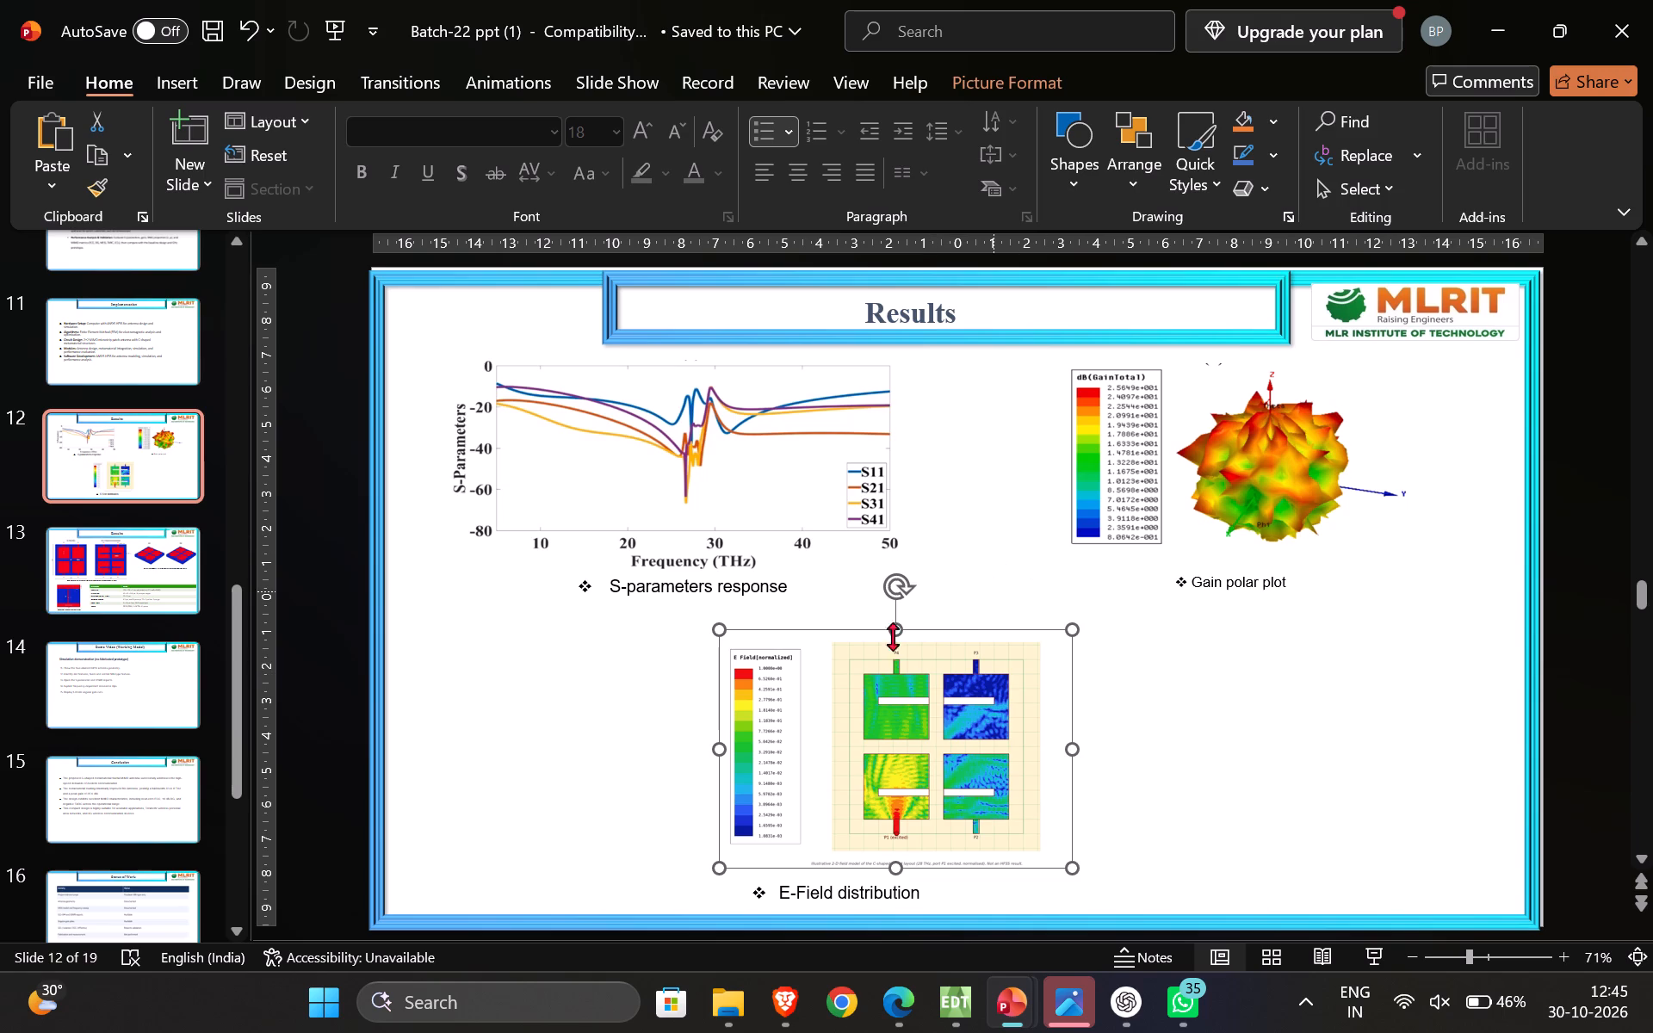
# Move the new E-field picture slightly left and down so it sits more centrally above the E-Field distribution caption.
pyautogui.click(651, 689)
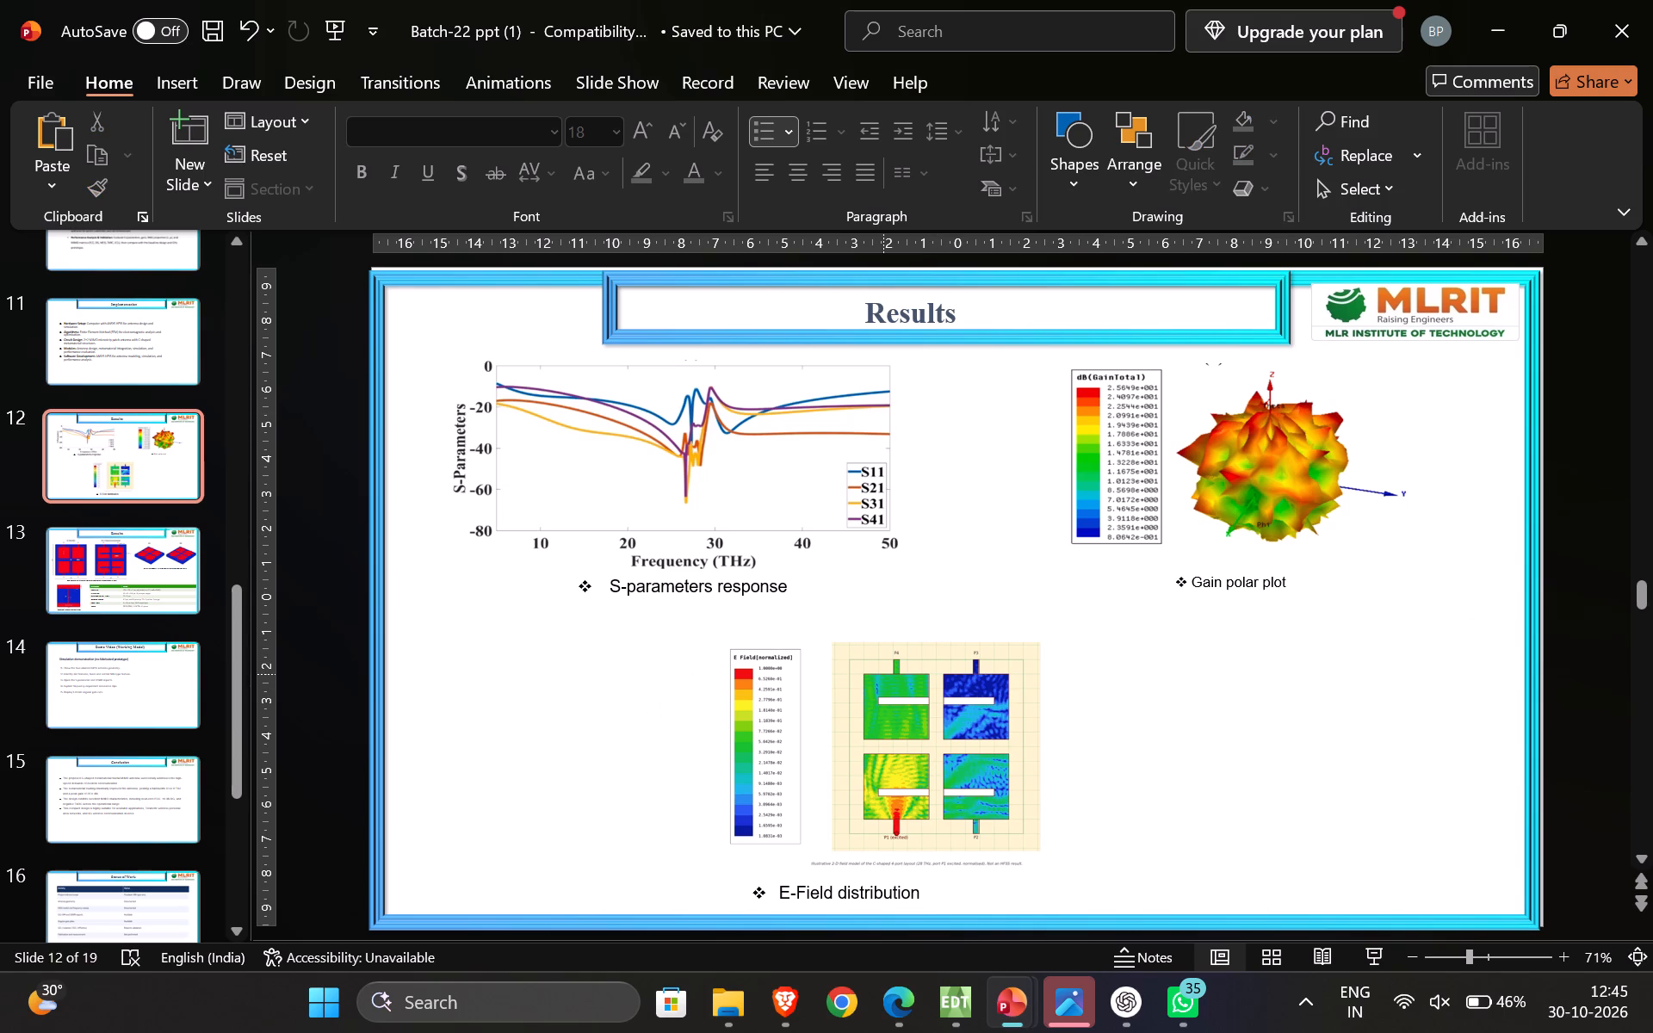
pyautogui.click(875, 678)
pyautogui.click(646, 693)
pyautogui.click(880, 738)
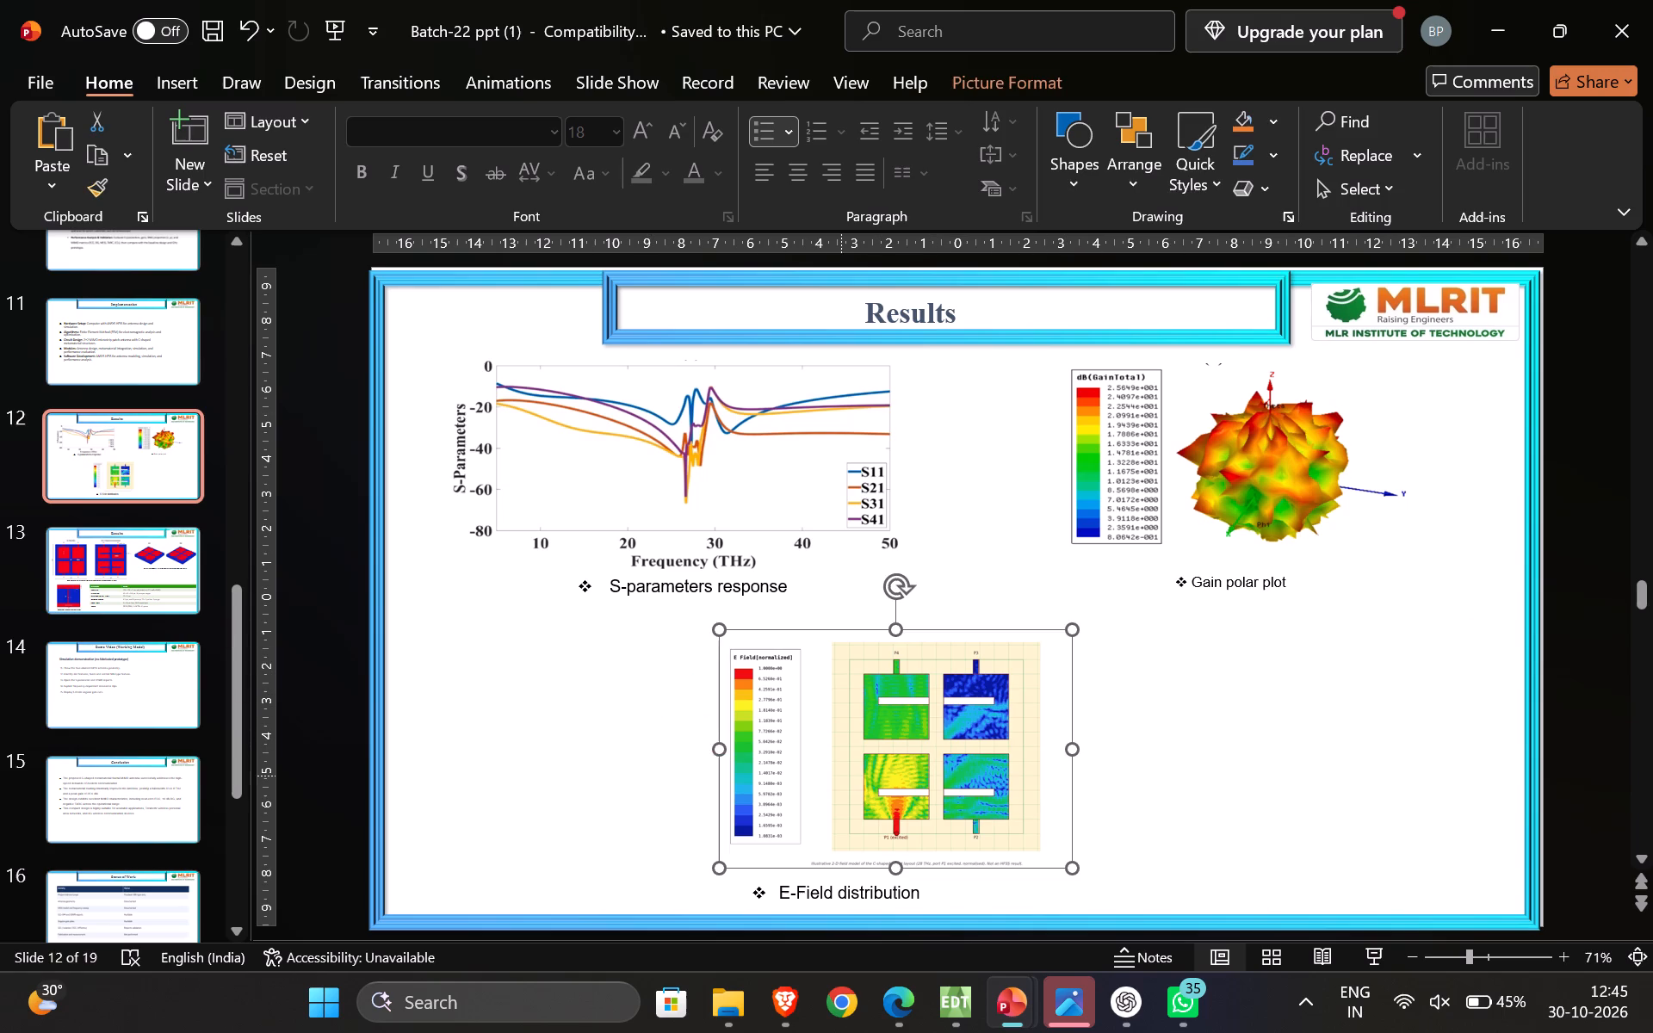
pyautogui.moveTo(841, 773); pyautogui.dragTo(805, 782)
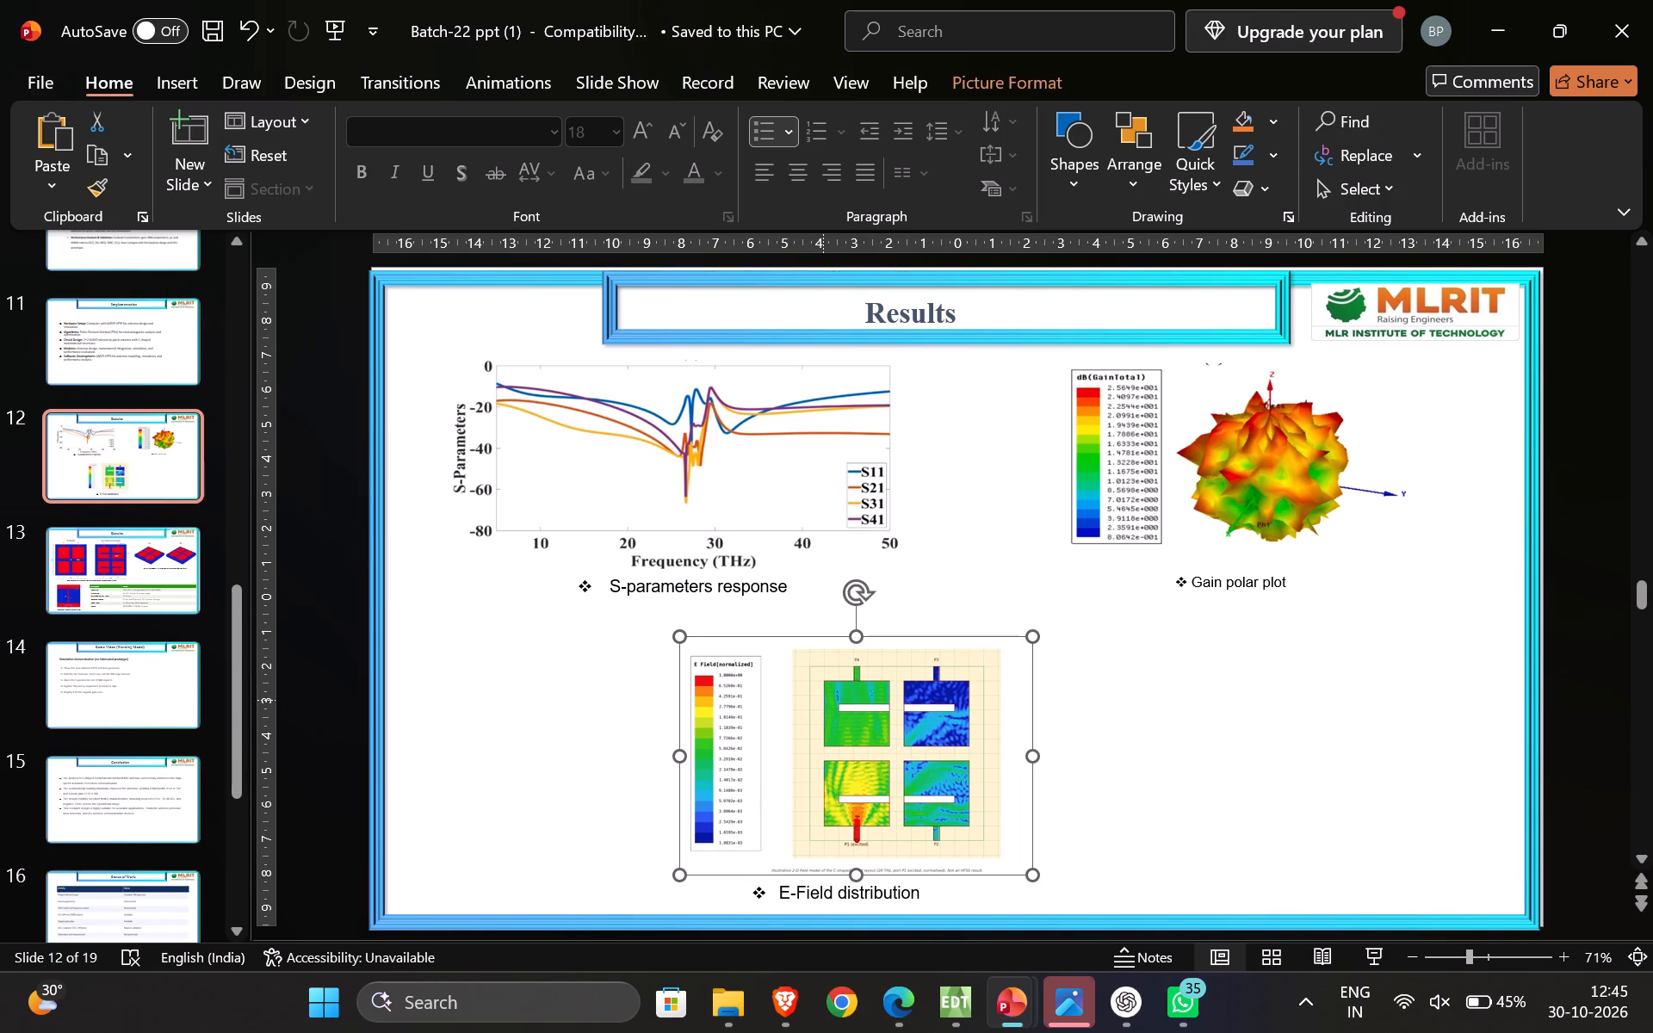
# Open the editing options for the new E-field picture.
pyautogui.click(879, 736)
pyautogui.rightClick(879, 736)
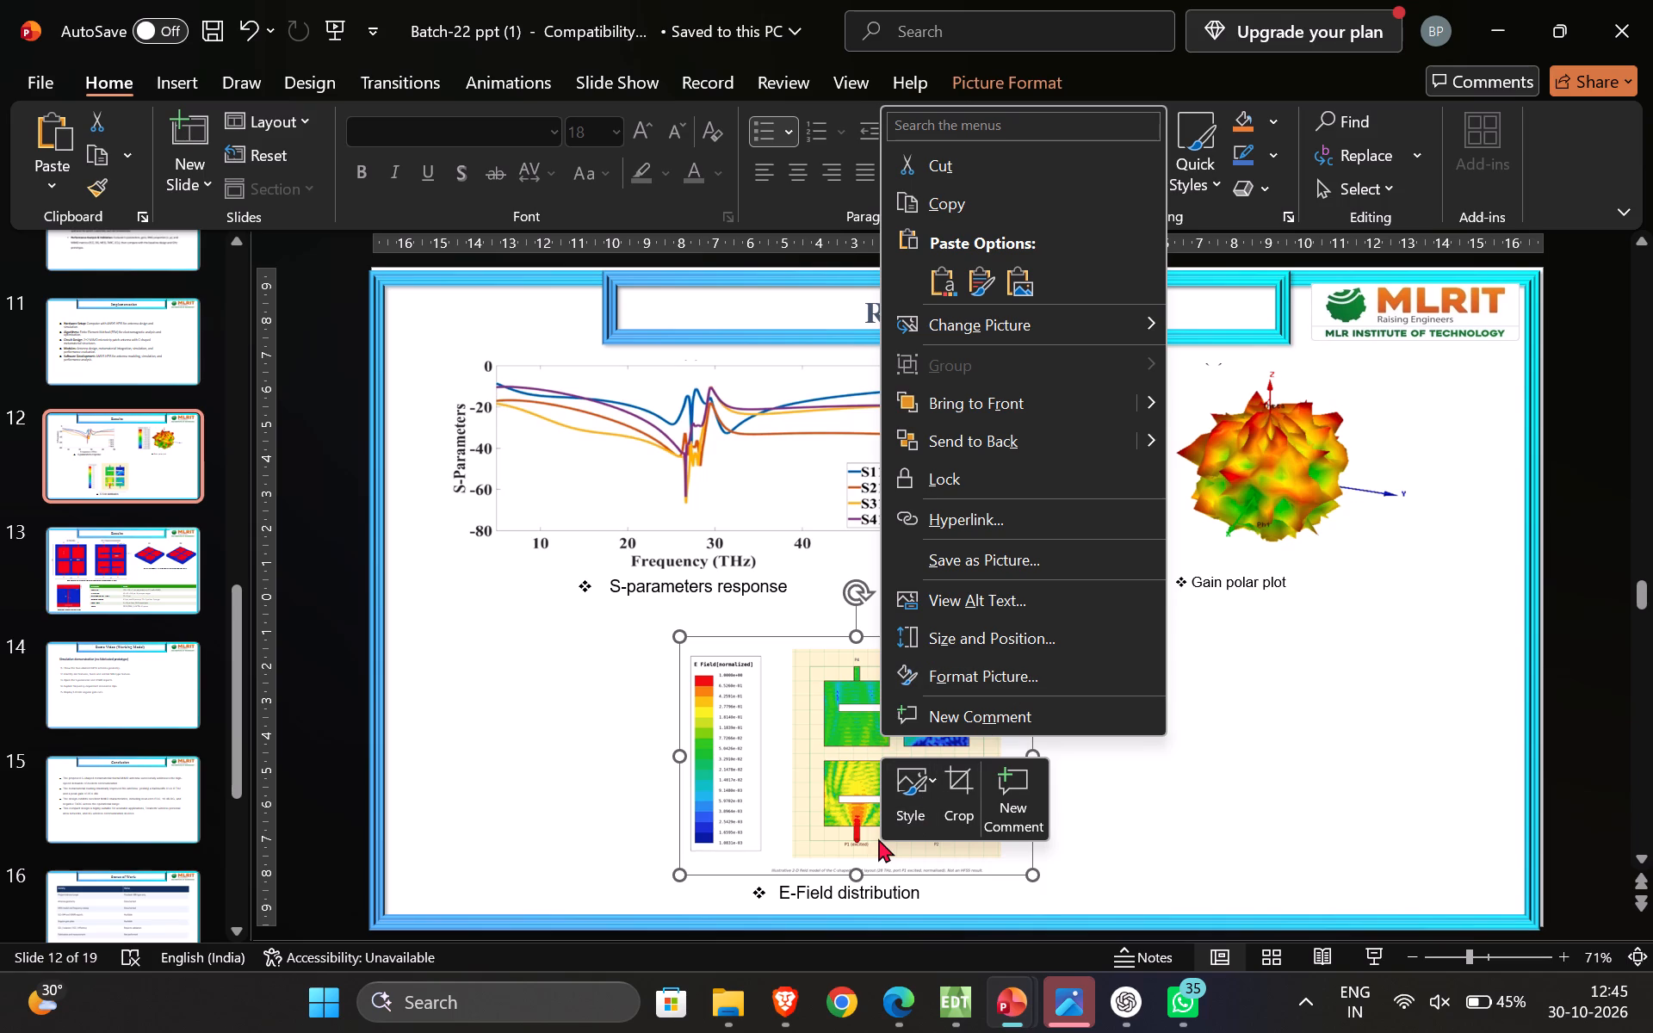
# Review the Batch-22 ppt (1) slides, including both Results slides, Implementation, Motivation, Objectives and Status of Work.
pyautogui.click(1394, 565)
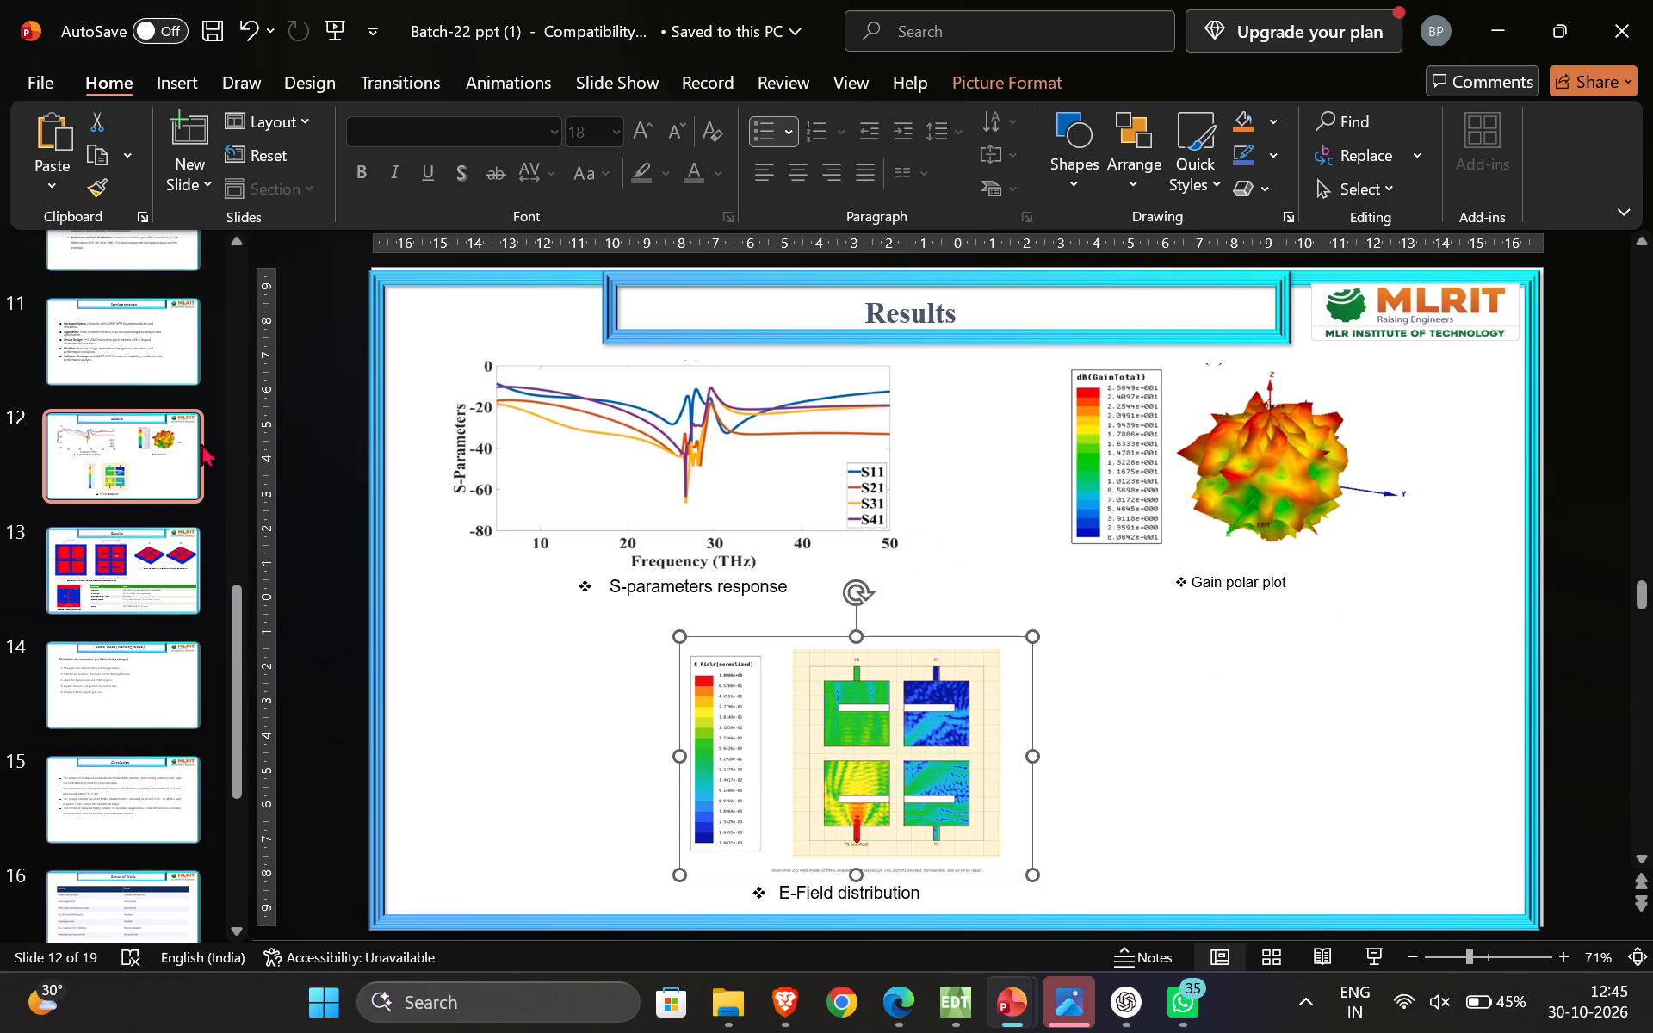
pyautogui.click(124, 567)
pyautogui.click(89, 460)
pyautogui.click(116, 569)
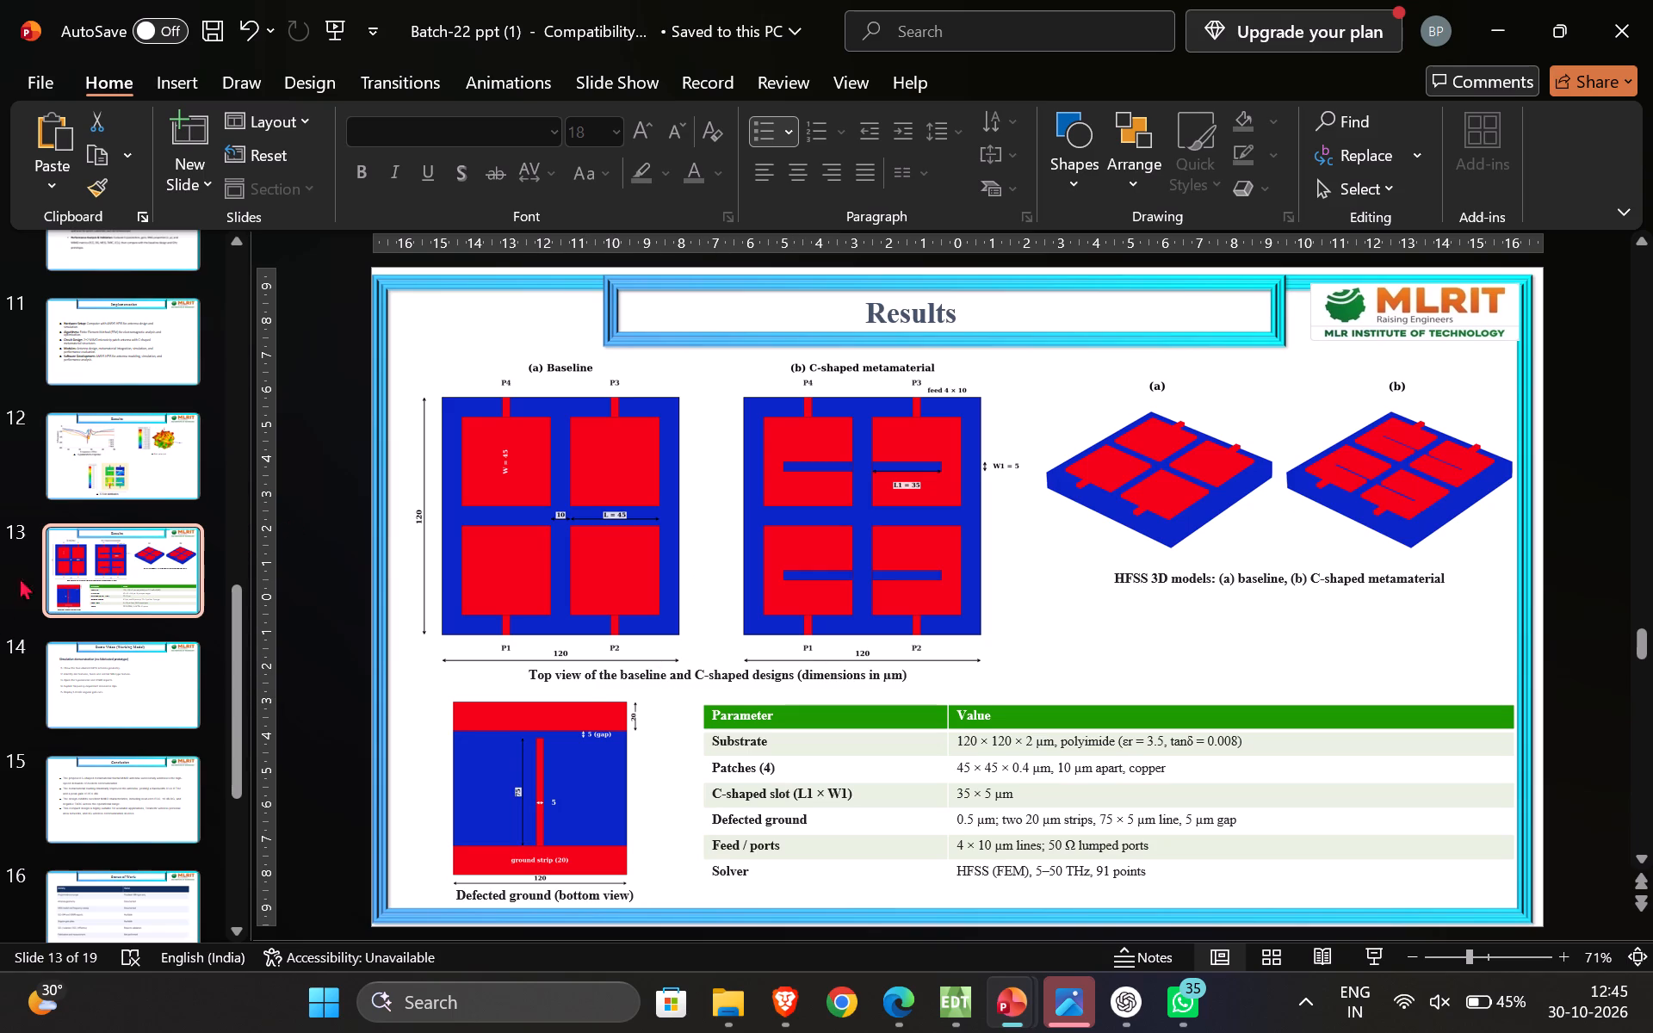
pyautogui.click(122, 449)
pyautogui.click(141, 352)
pyautogui.scroll(1, 139, 341)
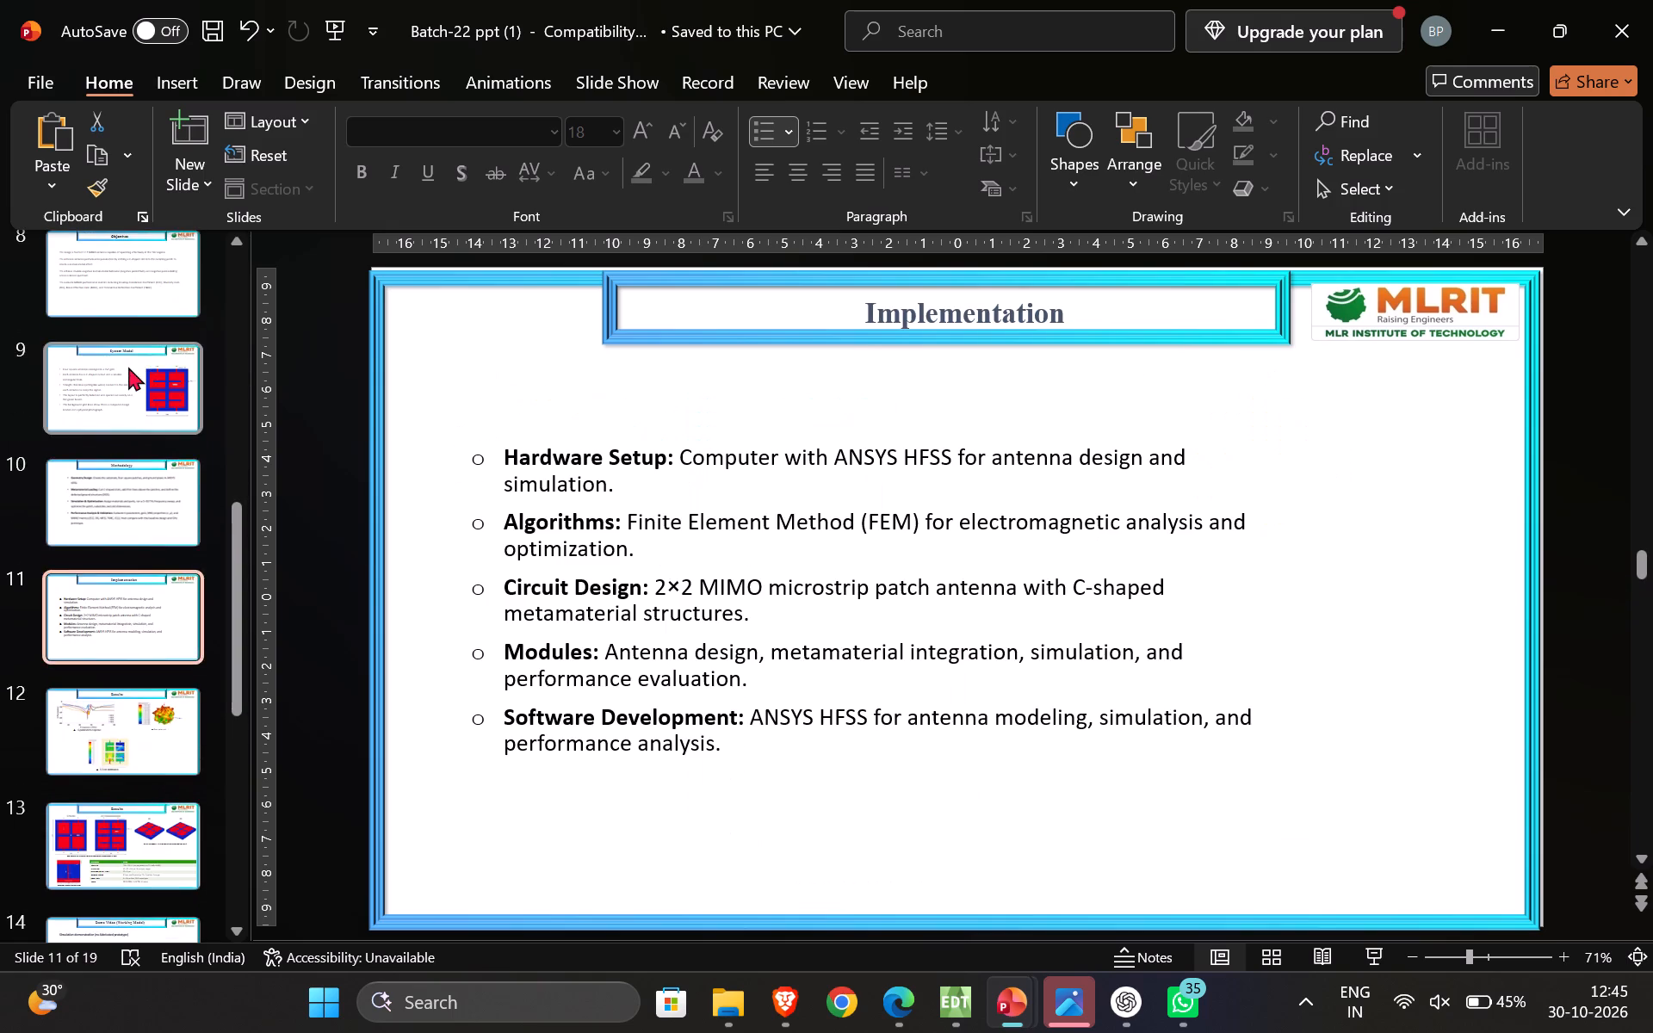
pyautogui.click(128, 367)
pyautogui.scroll(2, 128, 370)
pyautogui.click(147, 613)
pyautogui.click(156, 755)
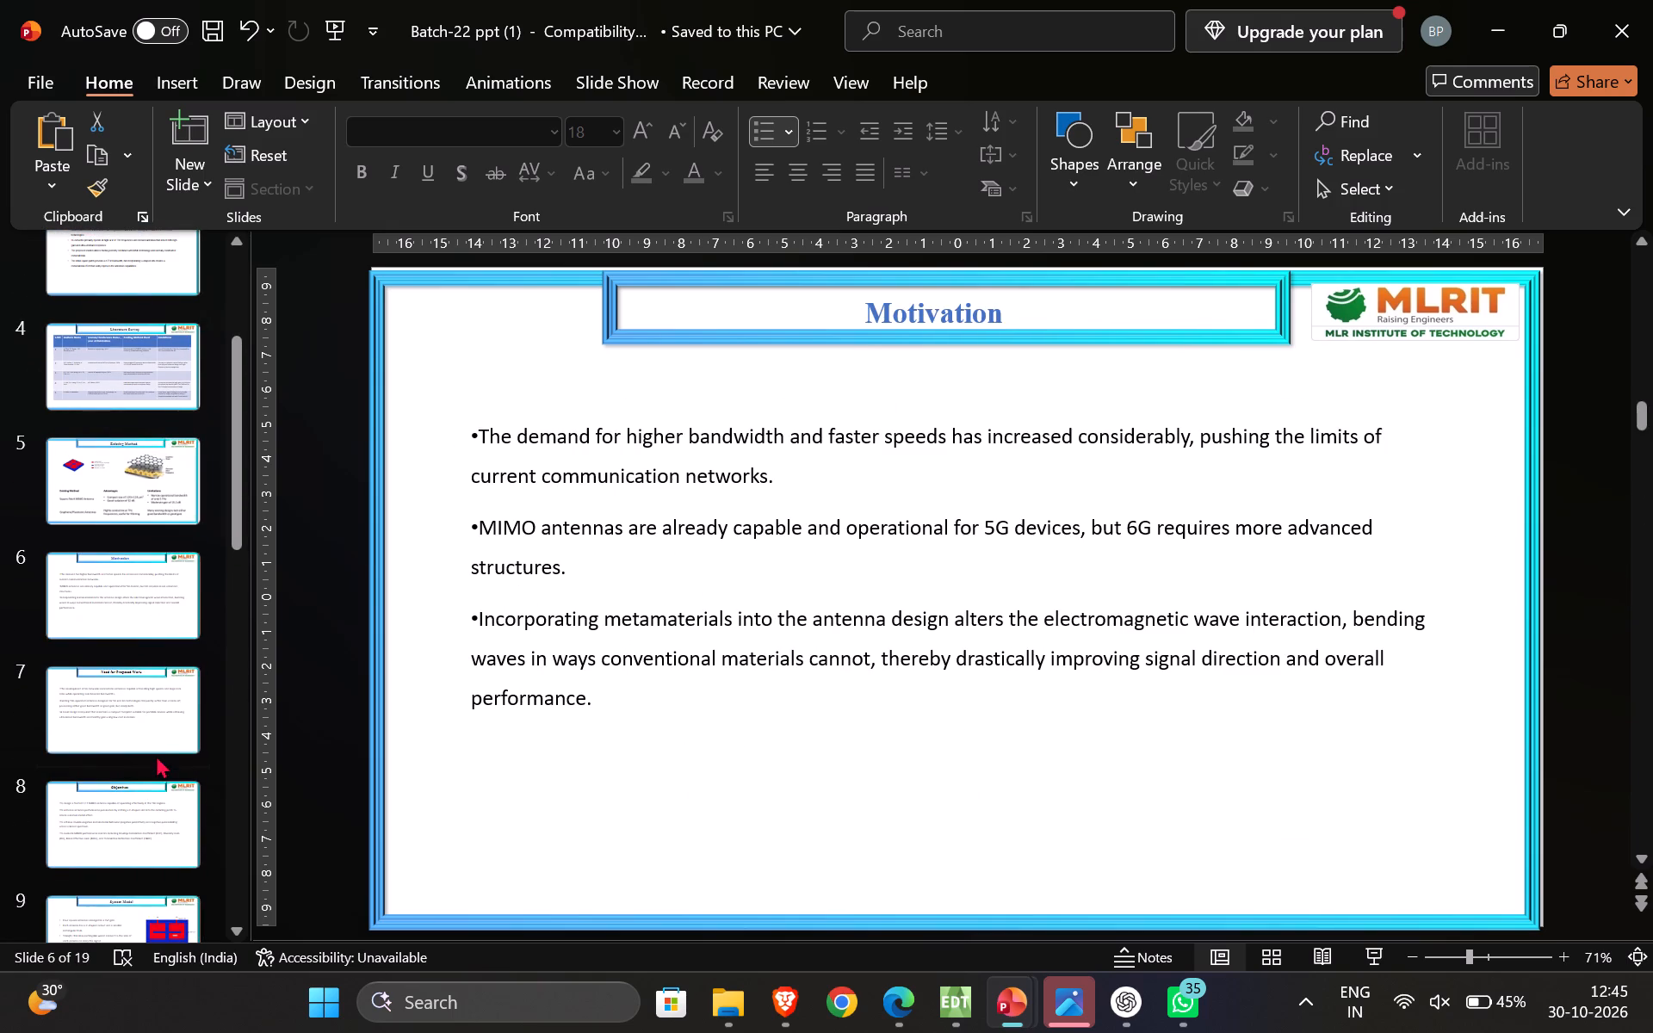
pyautogui.click(159, 805)
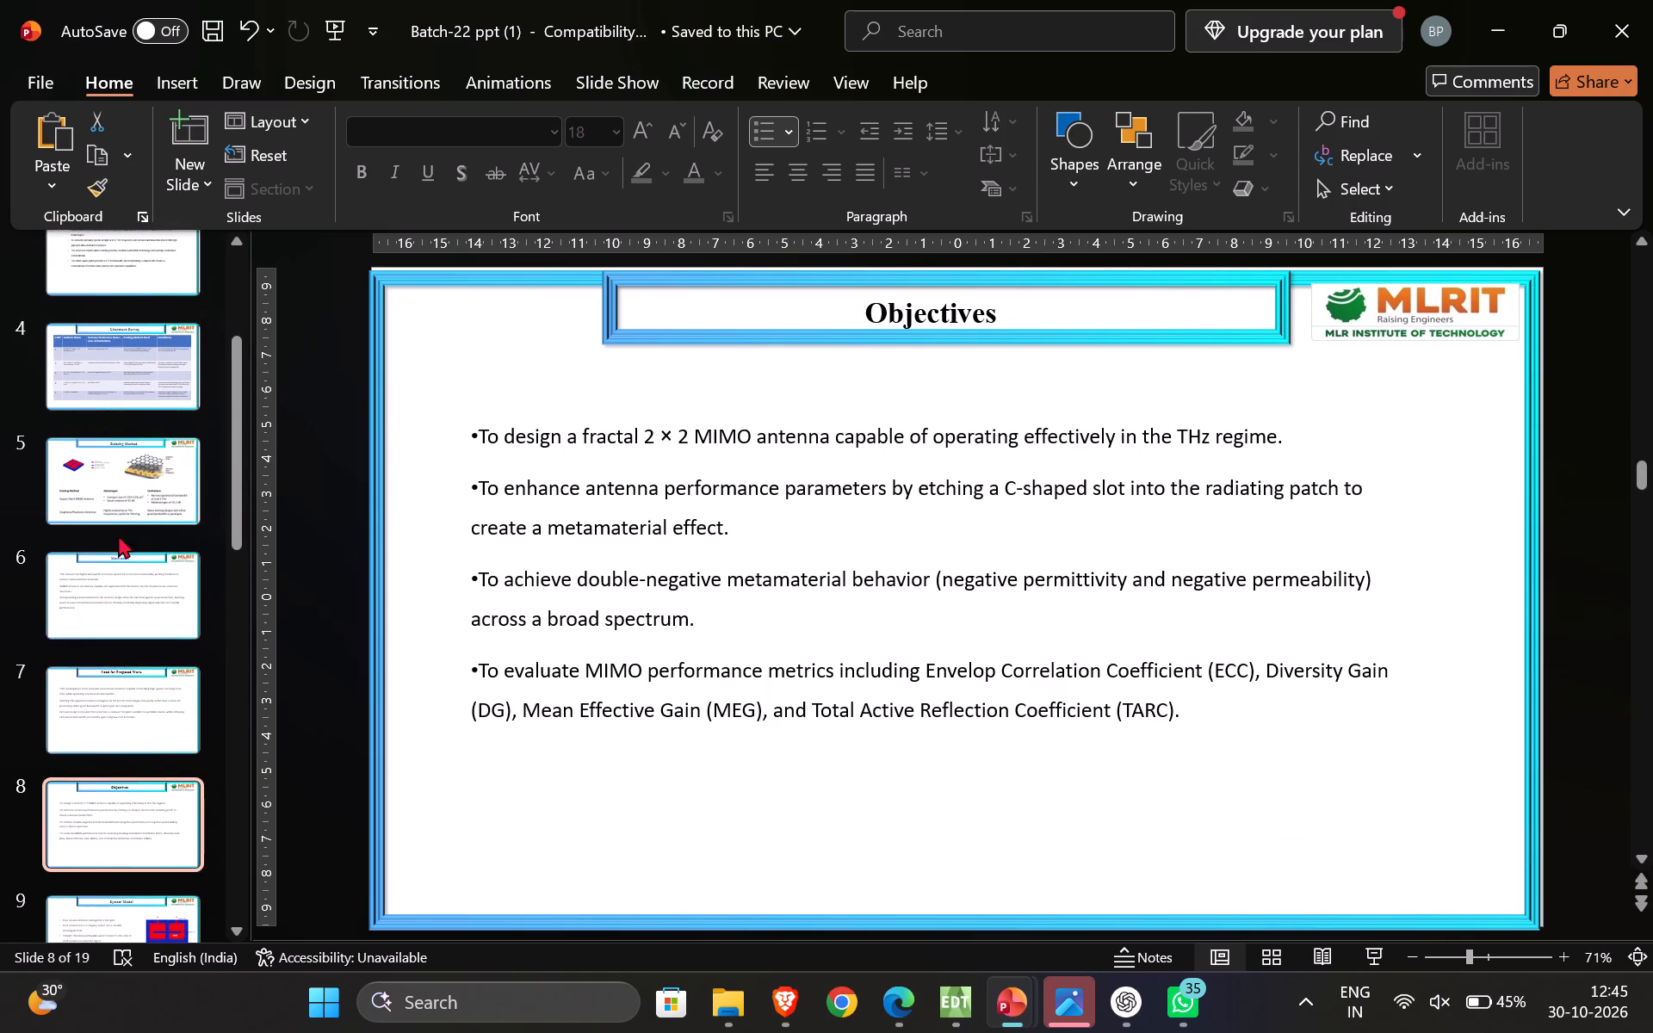
pyautogui.scroll(4, 118, 535)
pyautogui.scroll(-9, 90, 547)
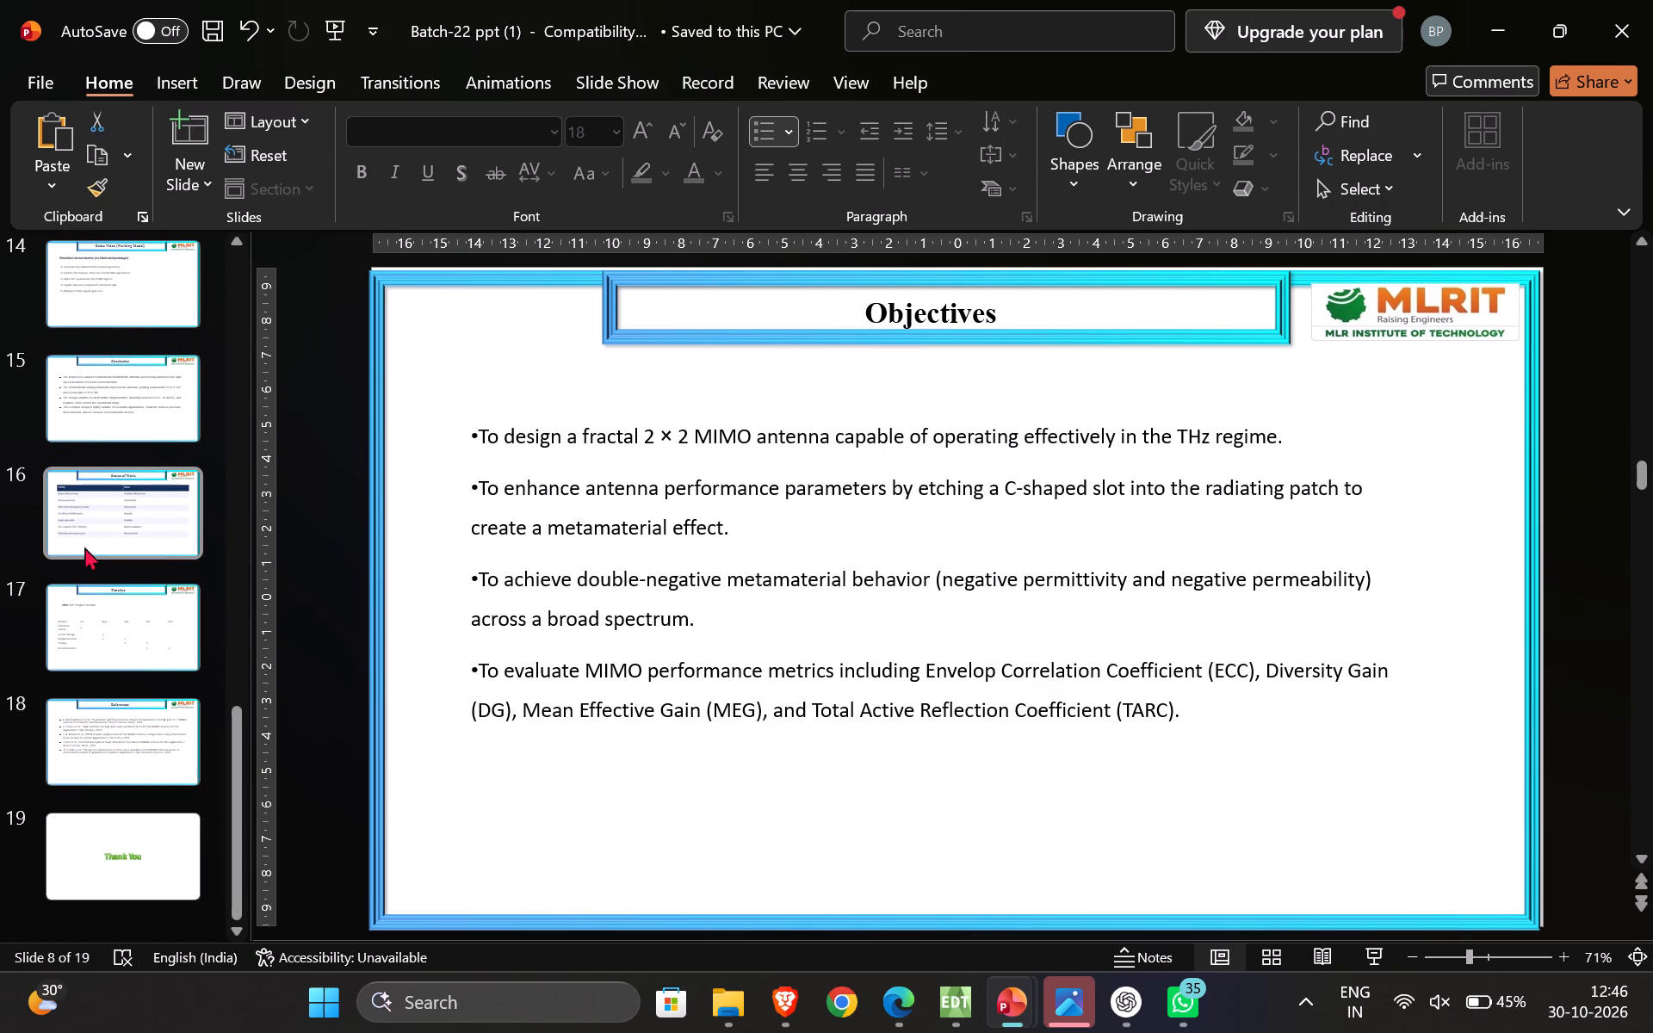
pyautogui.click(108, 574)
pyautogui.click(147, 591)
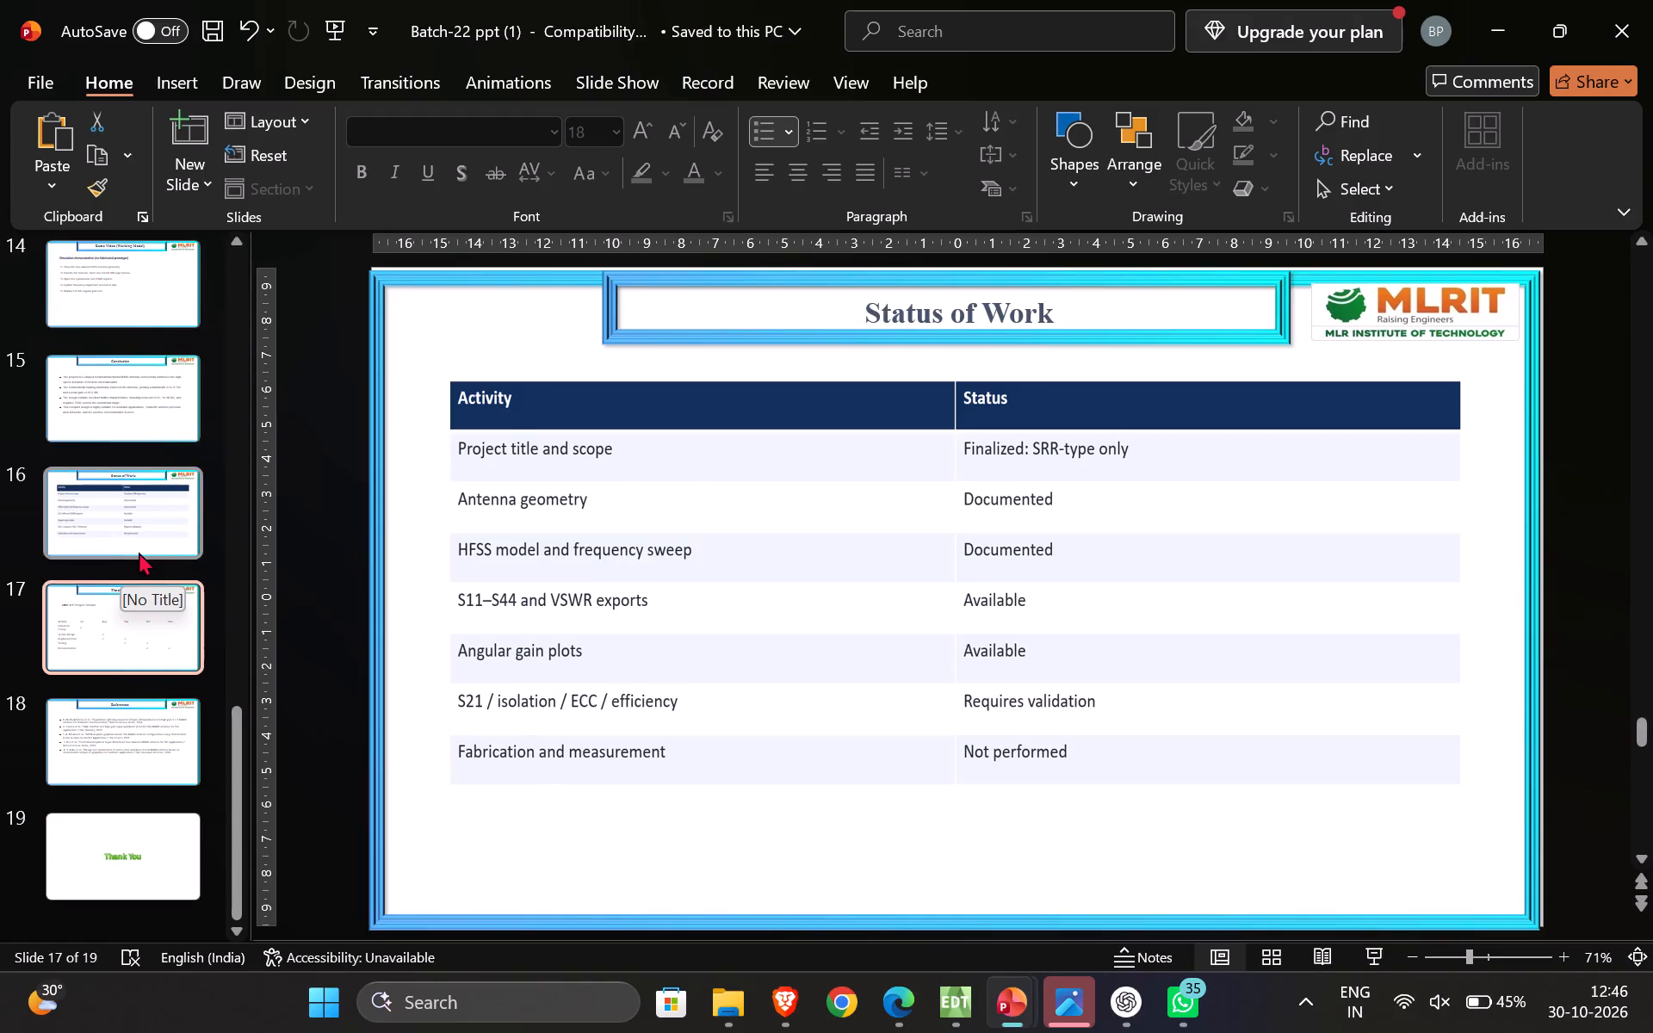
pyautogui.click(137, 539)
pyautogui.scroll(4, 90, 445)
# Start saving a copy of the presentation in the Downloads folder on this PC and open its file name for editing.
pyautogui.click(50, 79)
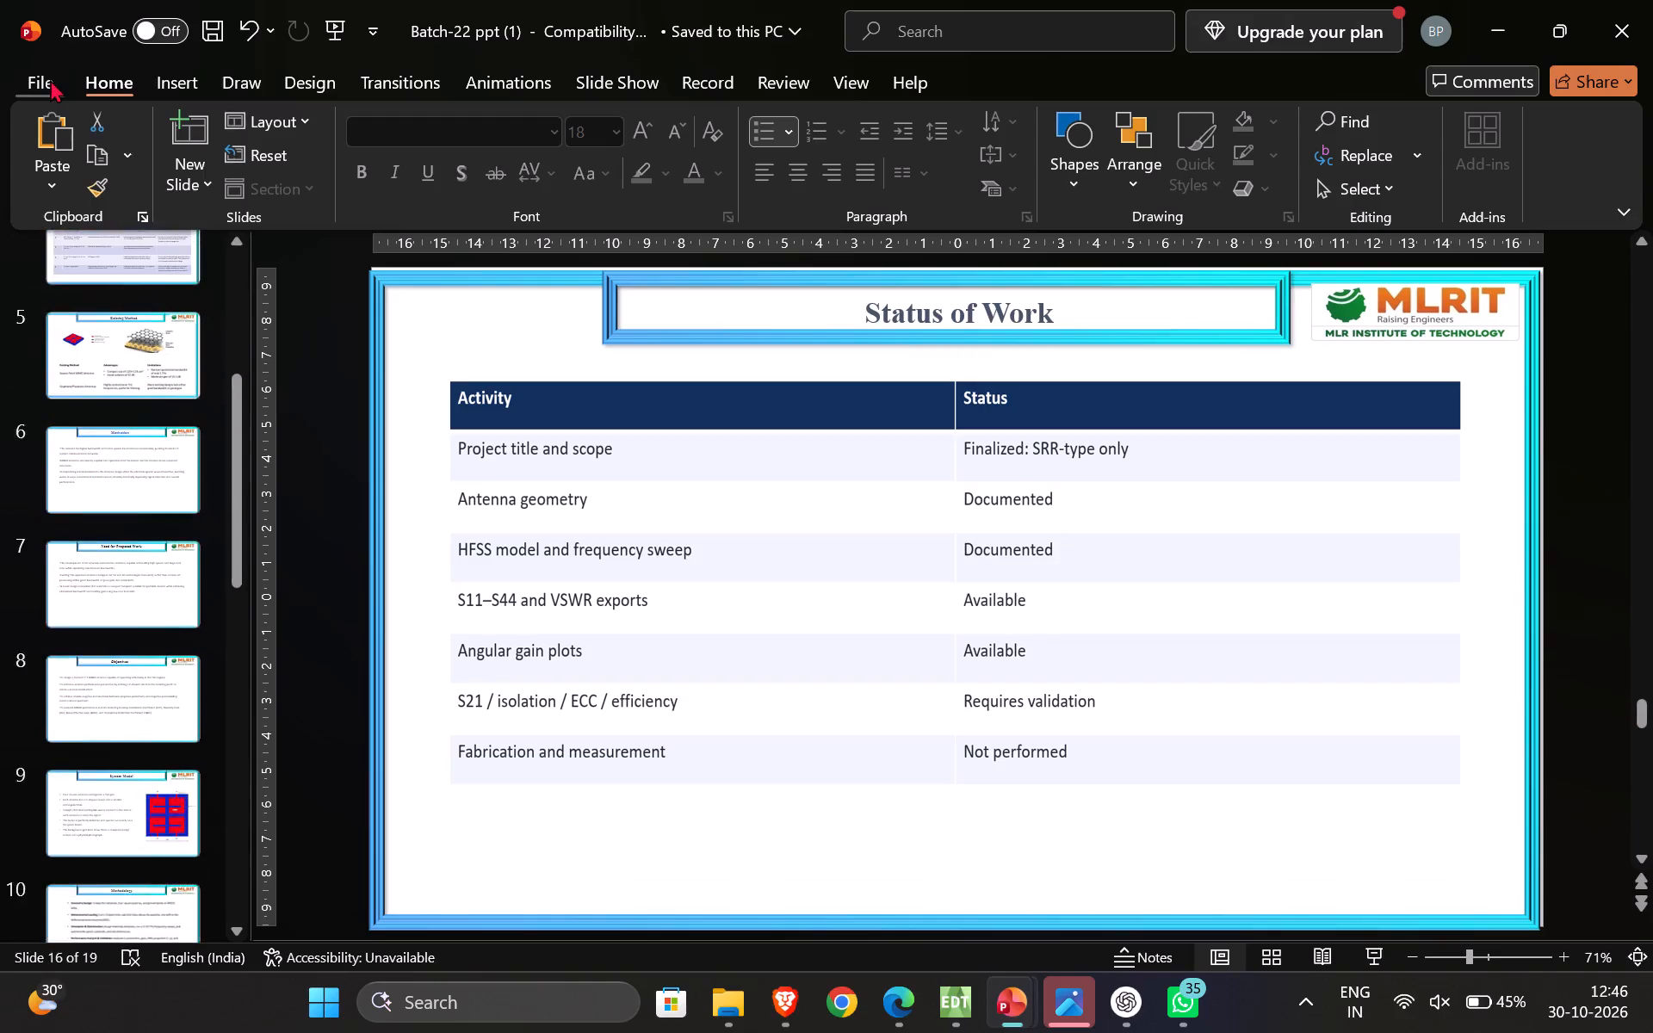
pyautogui.click(83, 498)
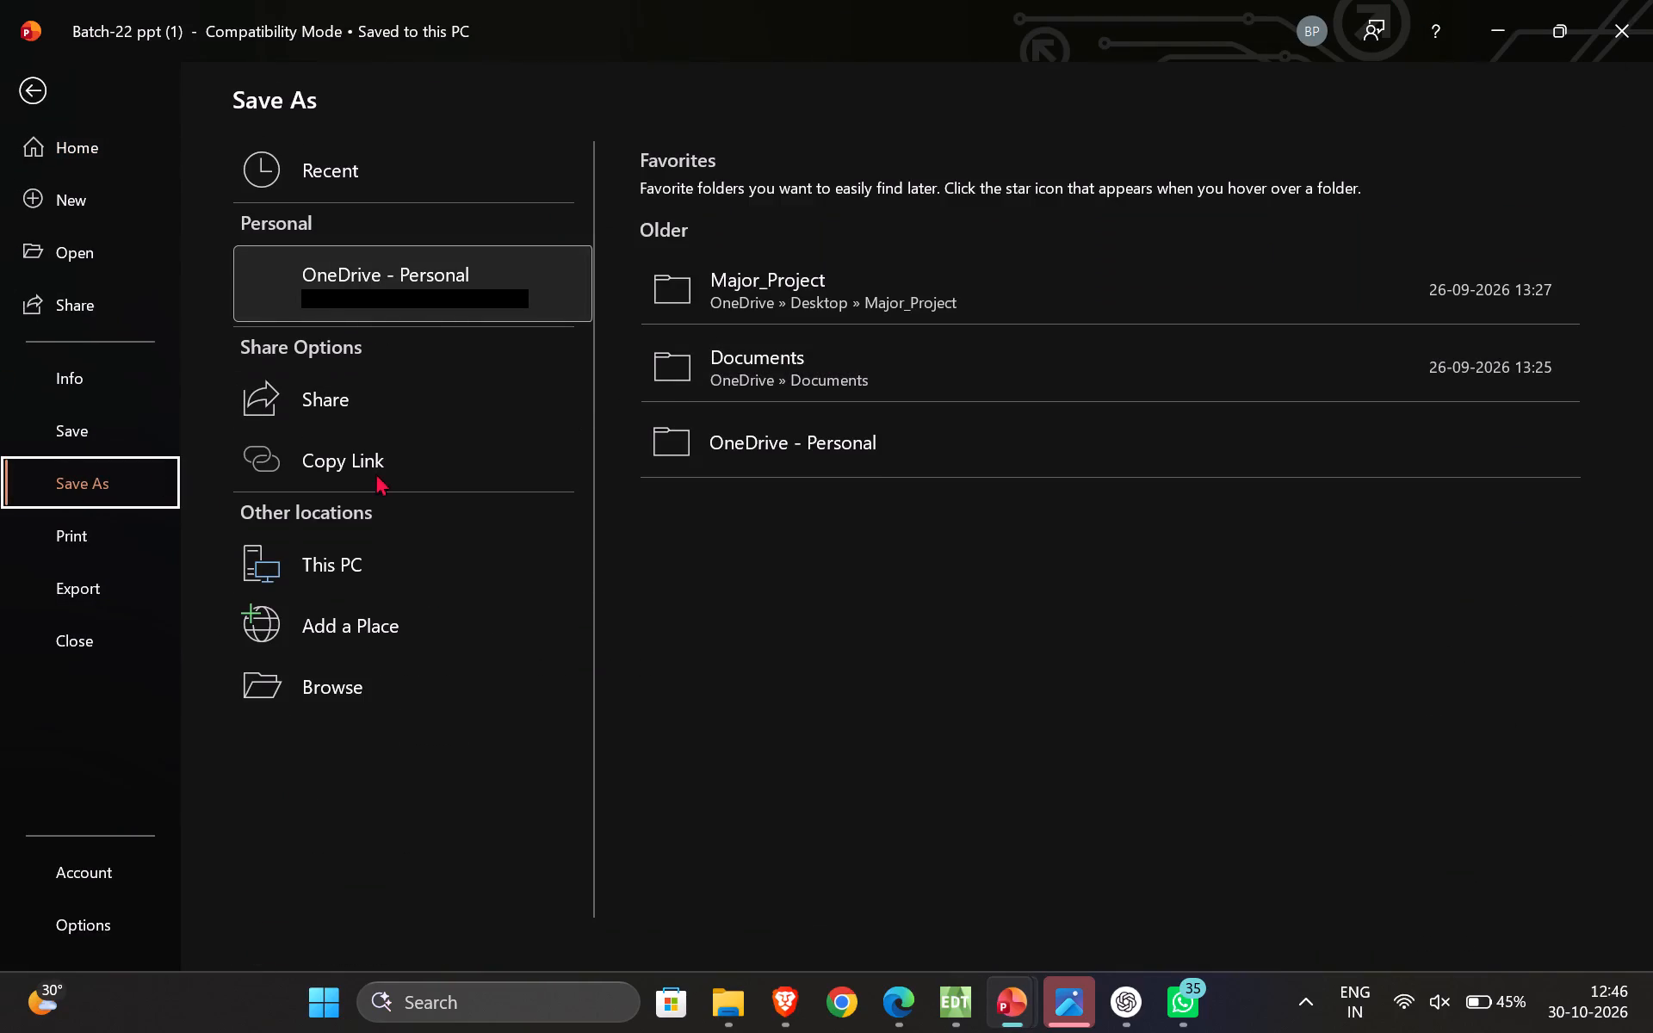
pyautogui.click(337, 571)
pyautogui.doubleClick(757, 298)
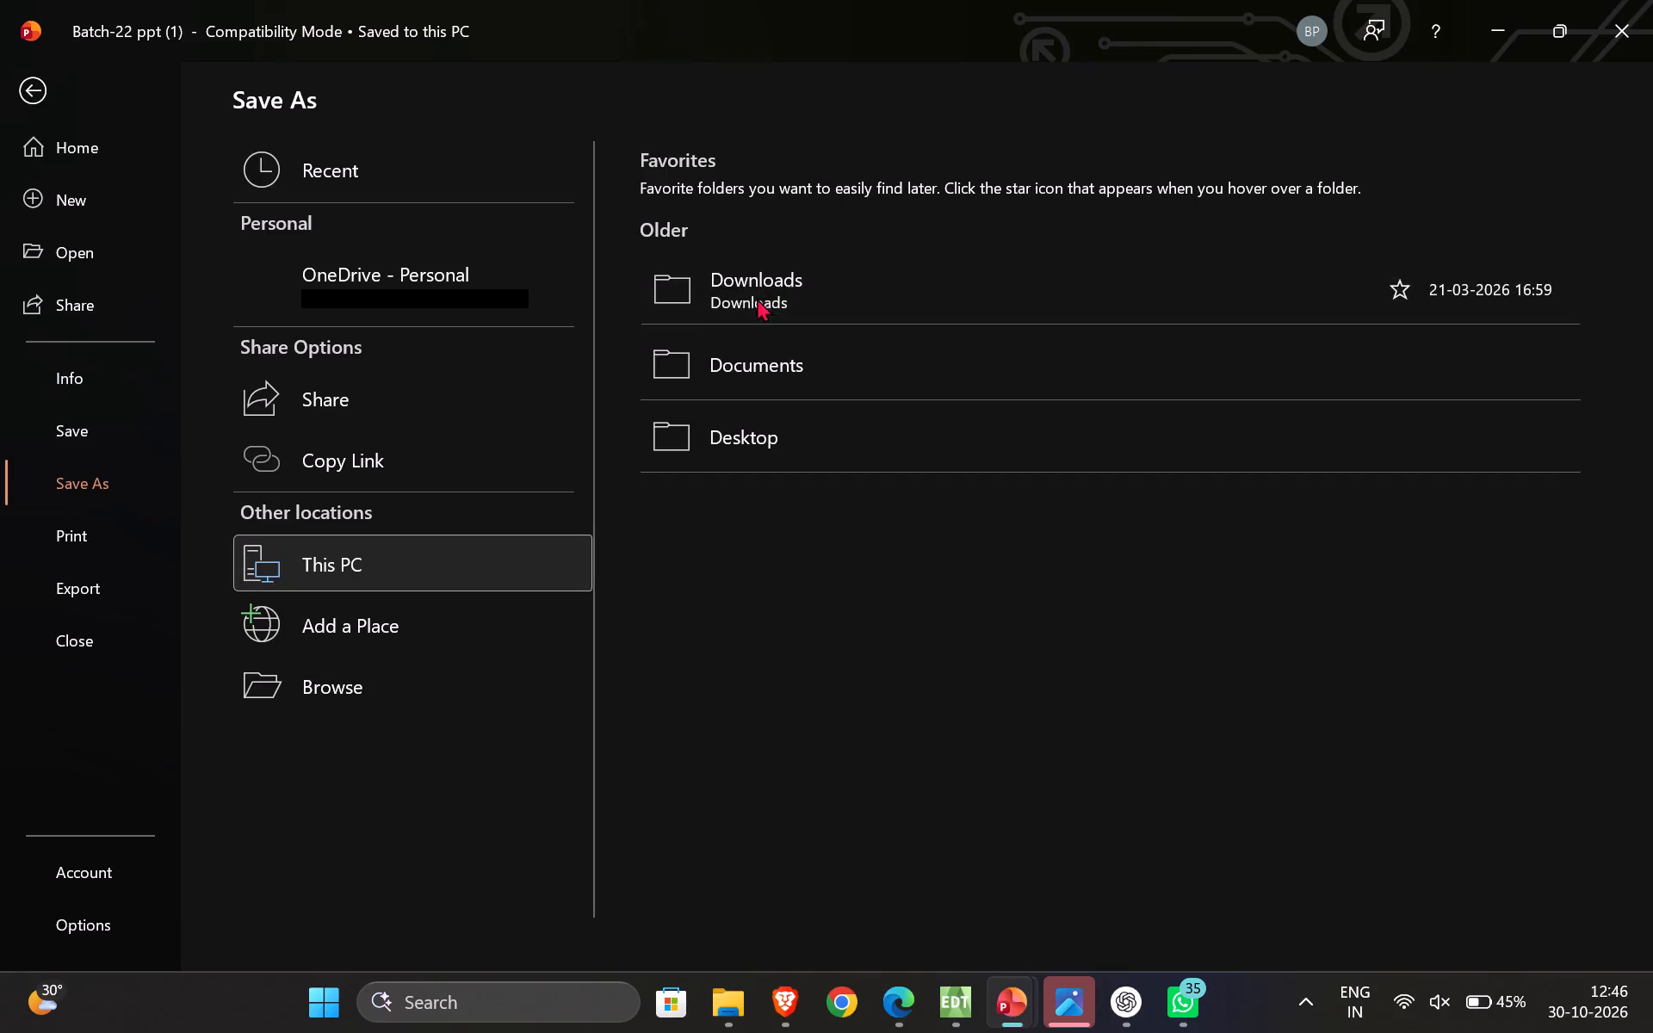
pyautogui.scroll(-4, 457, 325)
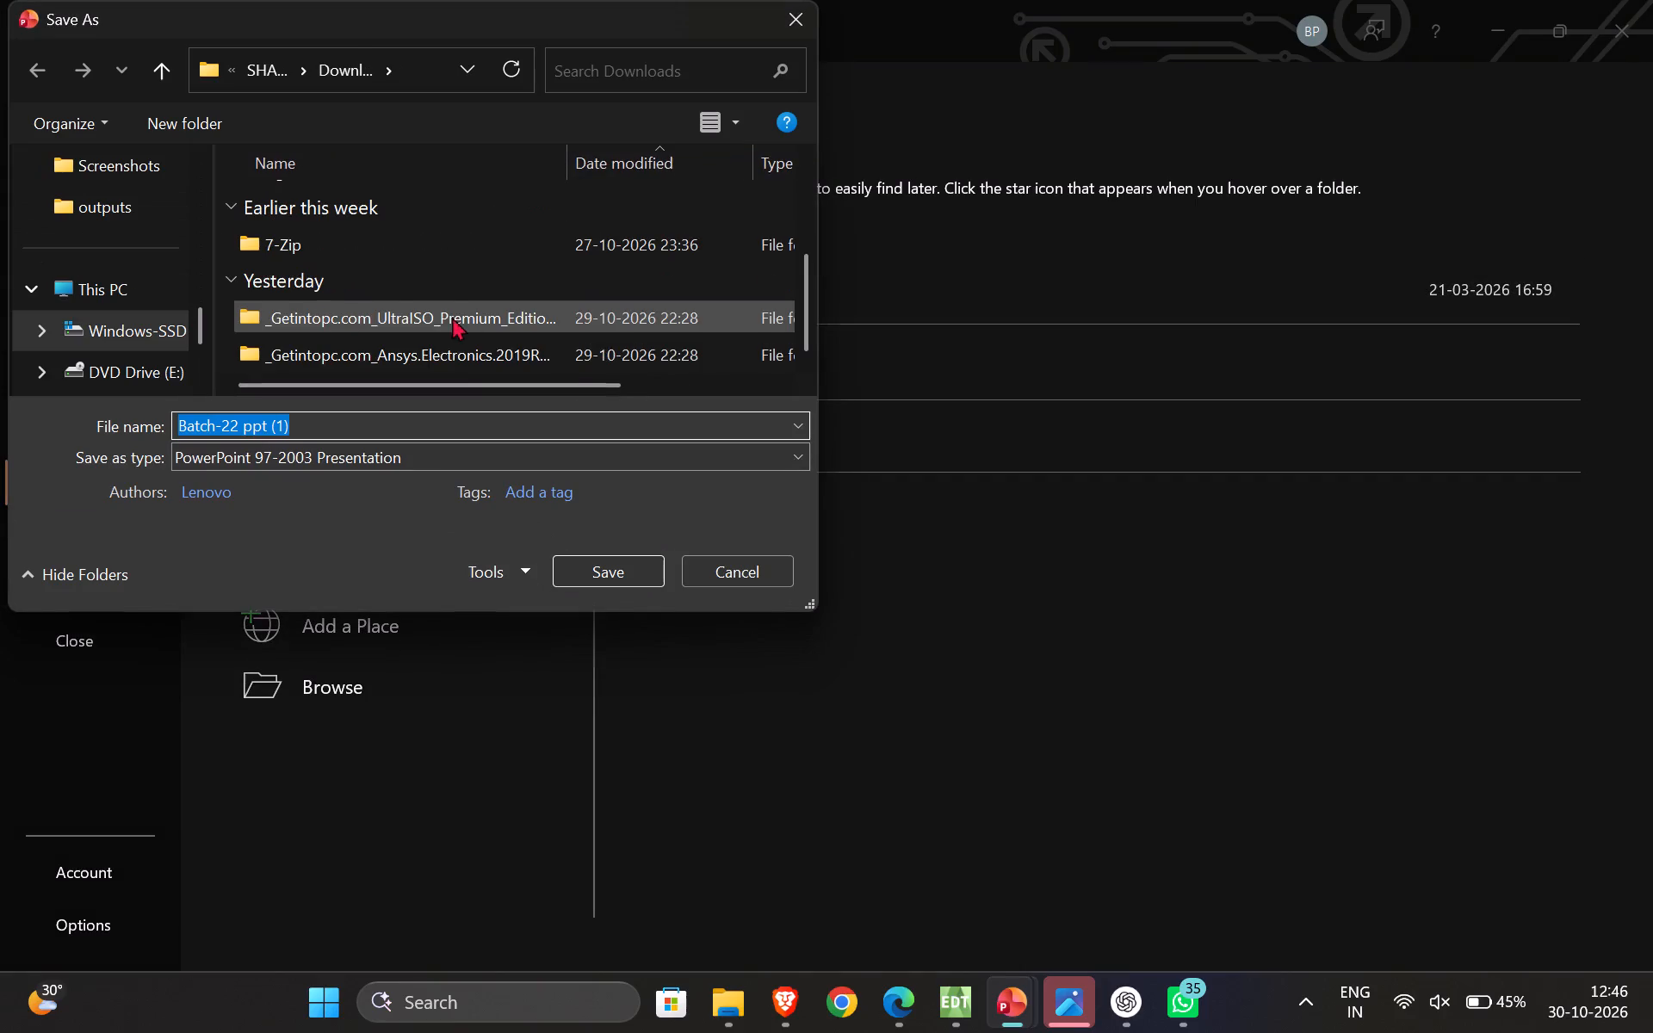
pyautogui.scroll(-2, 452, 317)
pyautogui.click(394, 433)
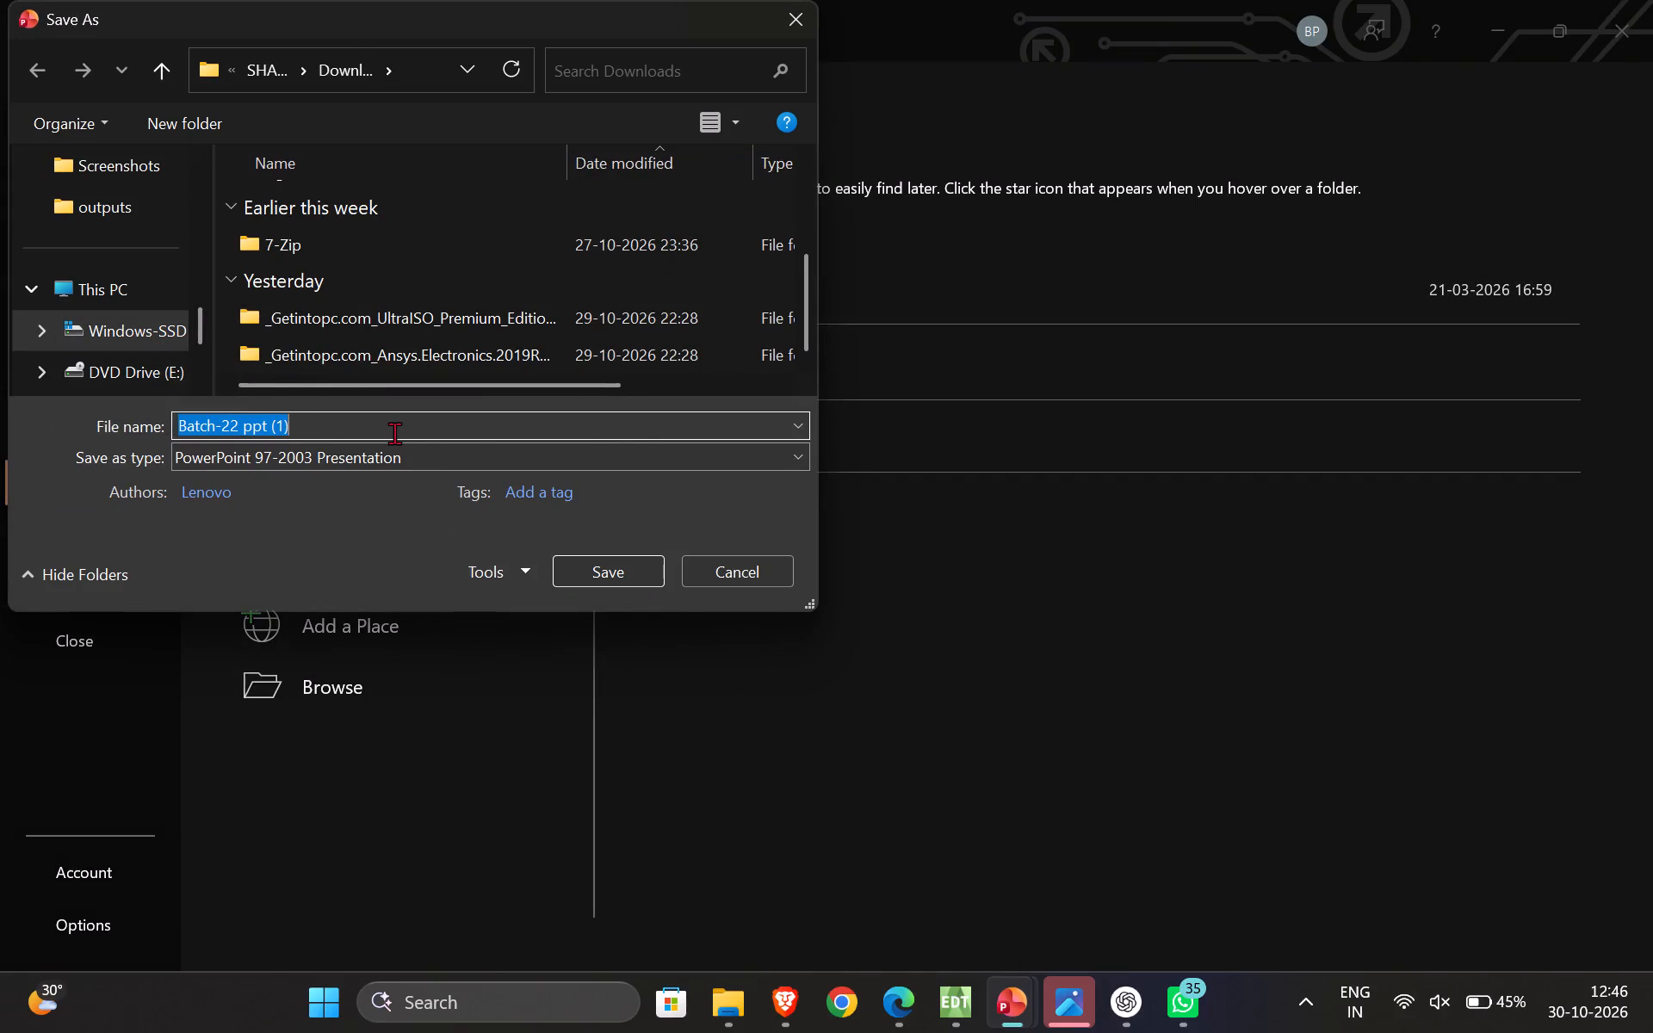
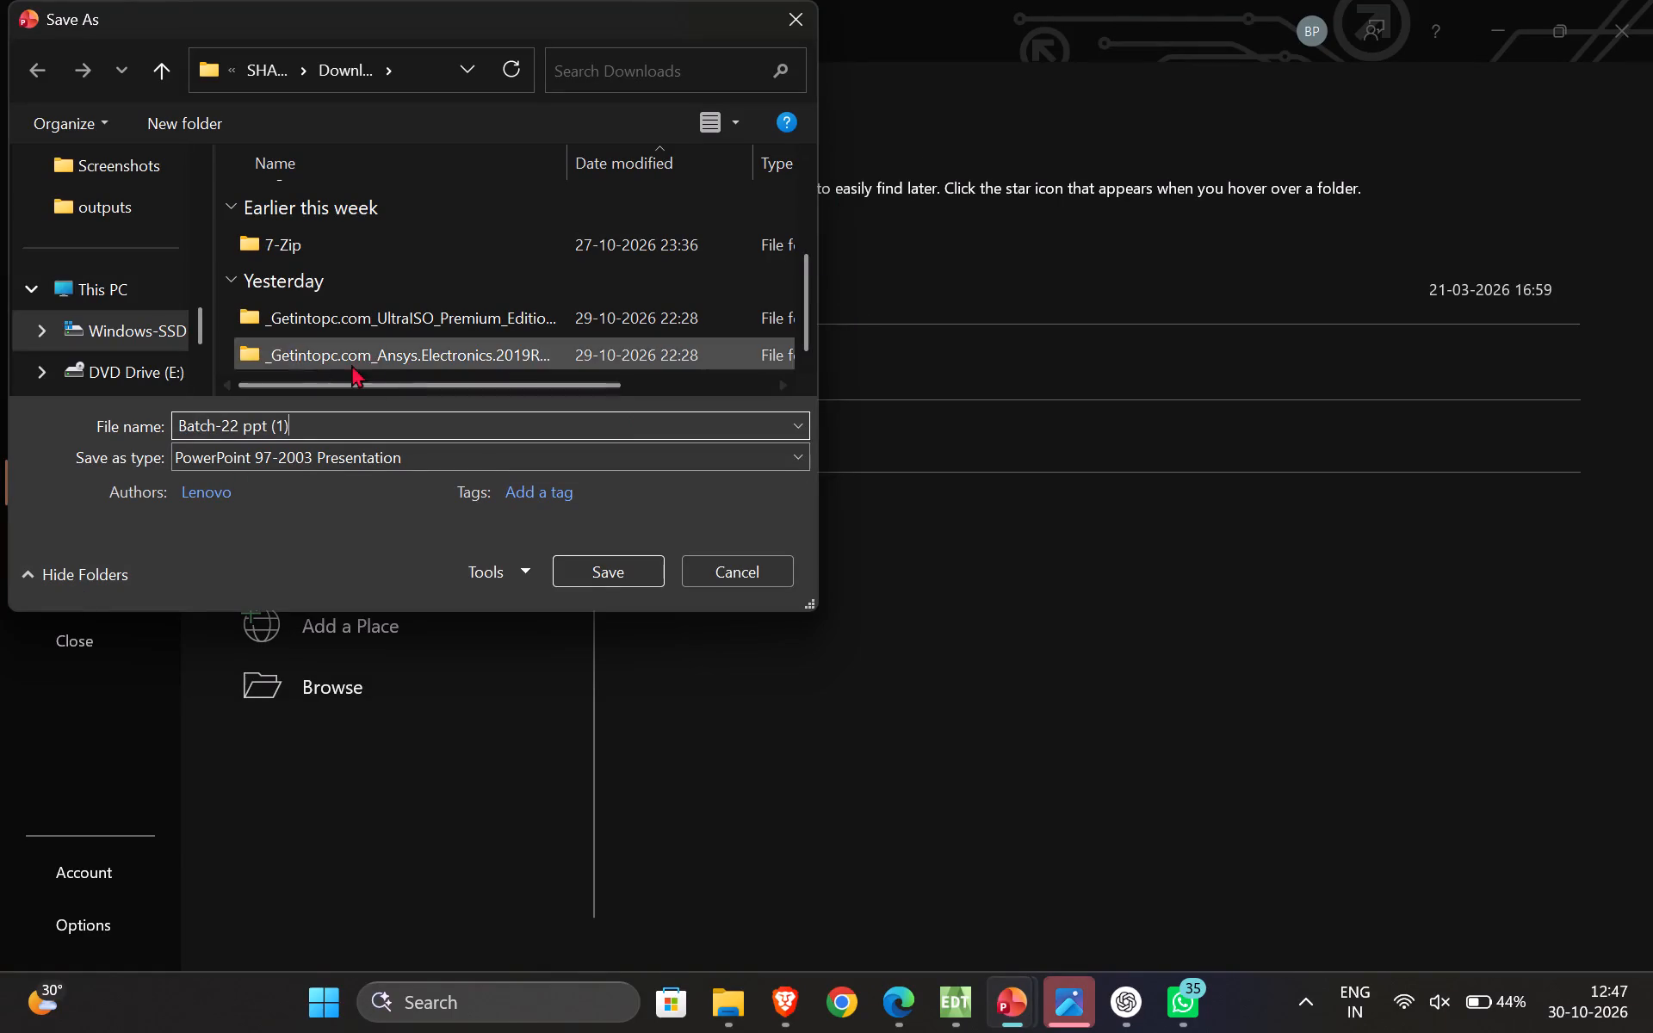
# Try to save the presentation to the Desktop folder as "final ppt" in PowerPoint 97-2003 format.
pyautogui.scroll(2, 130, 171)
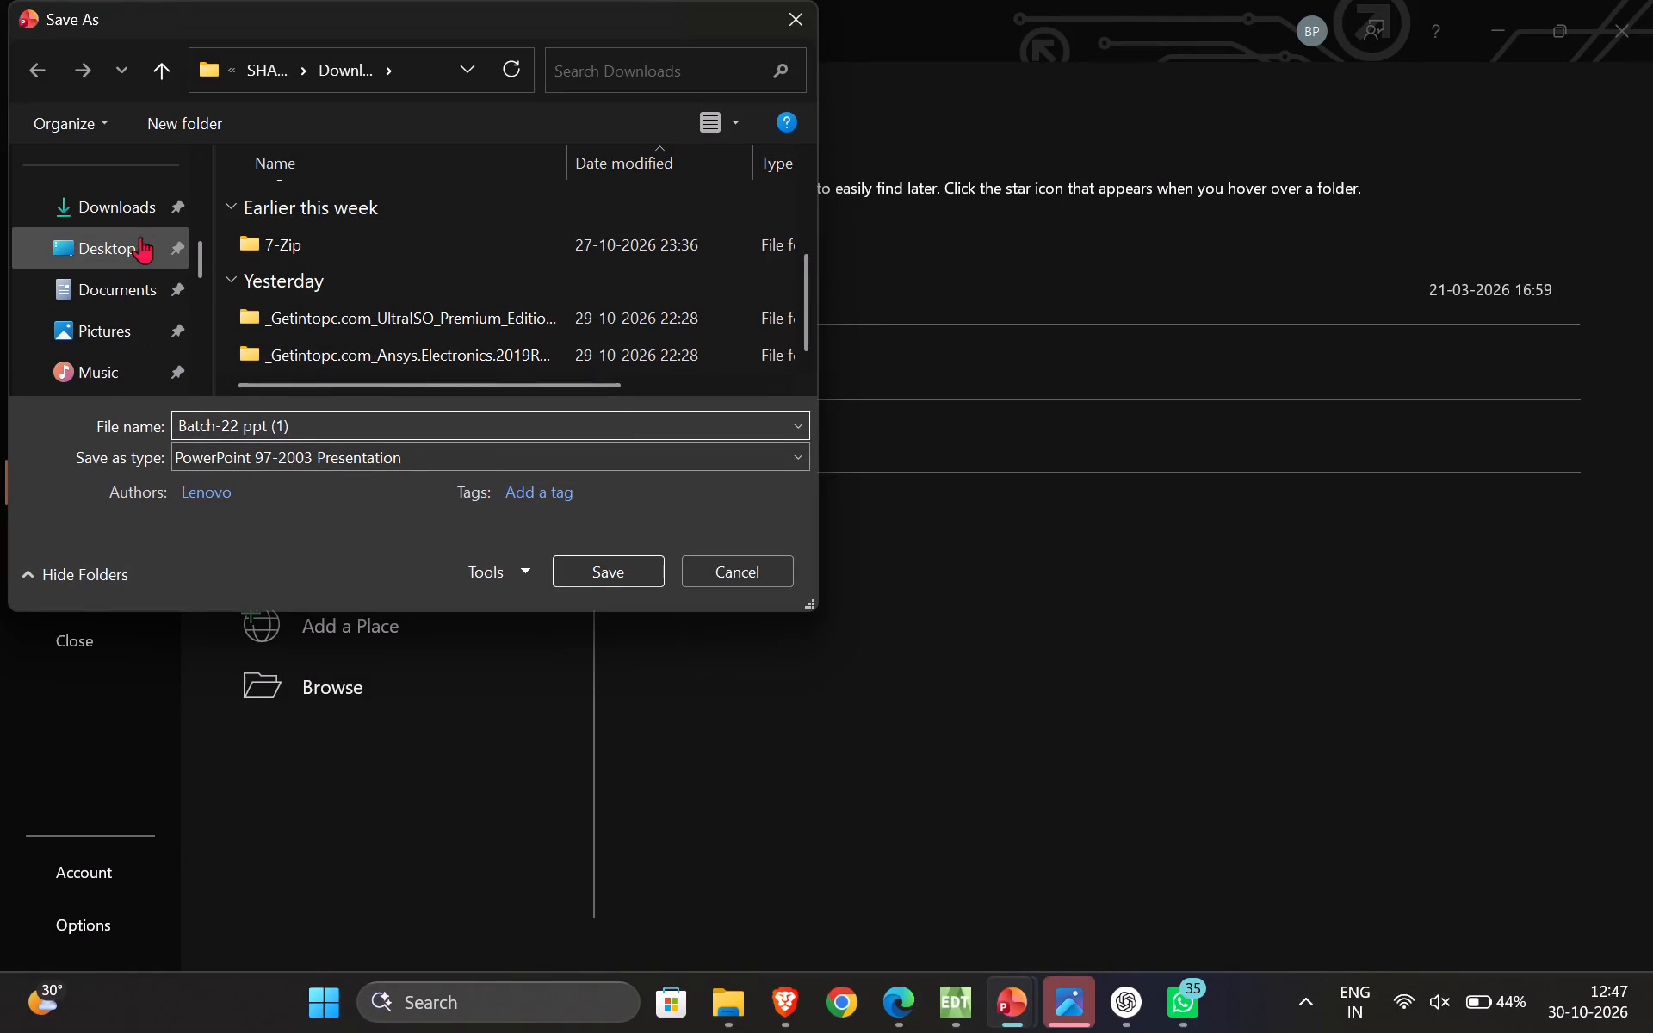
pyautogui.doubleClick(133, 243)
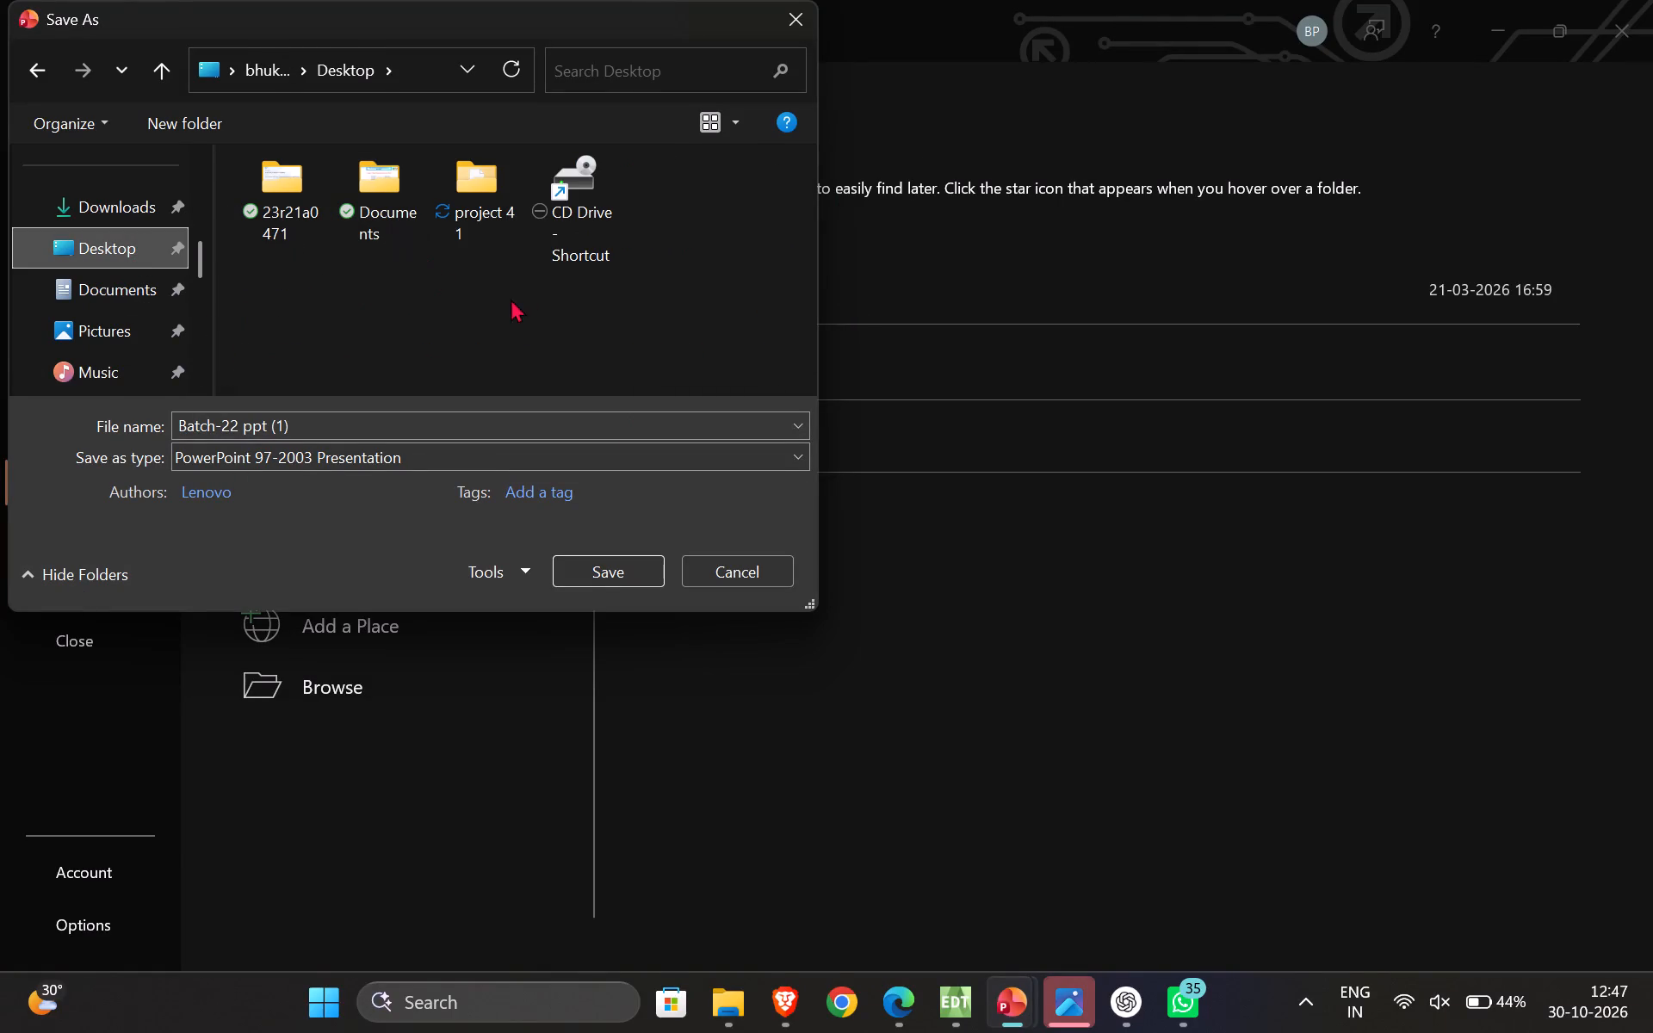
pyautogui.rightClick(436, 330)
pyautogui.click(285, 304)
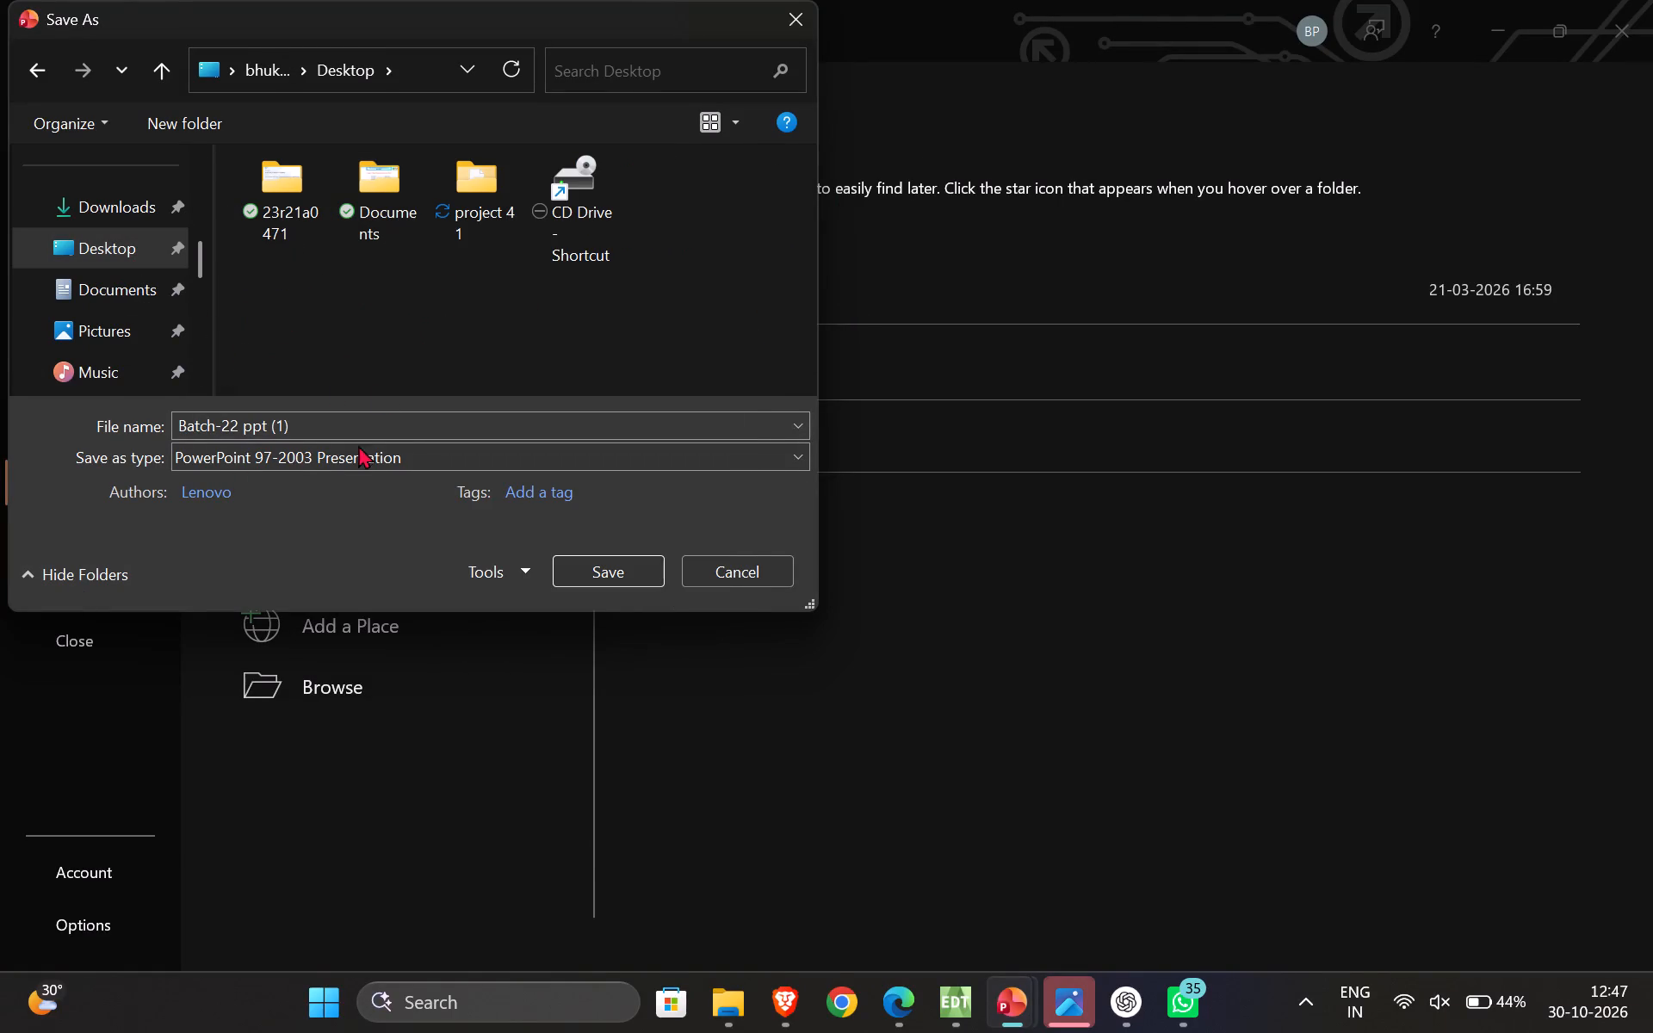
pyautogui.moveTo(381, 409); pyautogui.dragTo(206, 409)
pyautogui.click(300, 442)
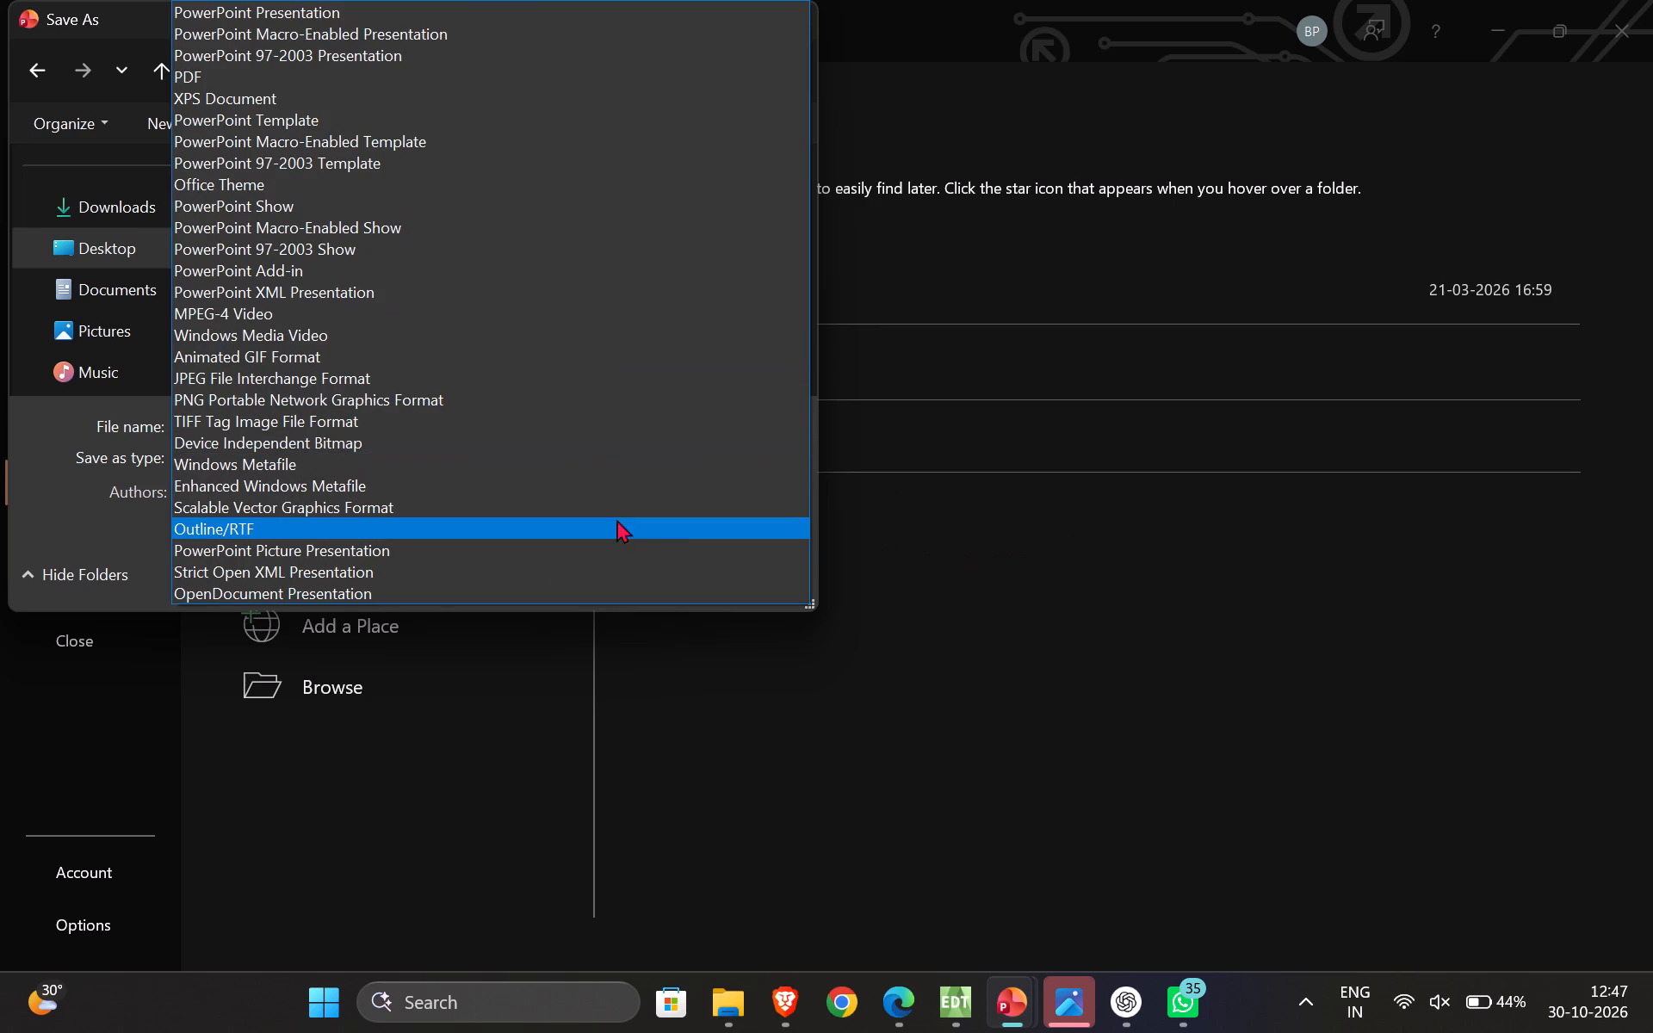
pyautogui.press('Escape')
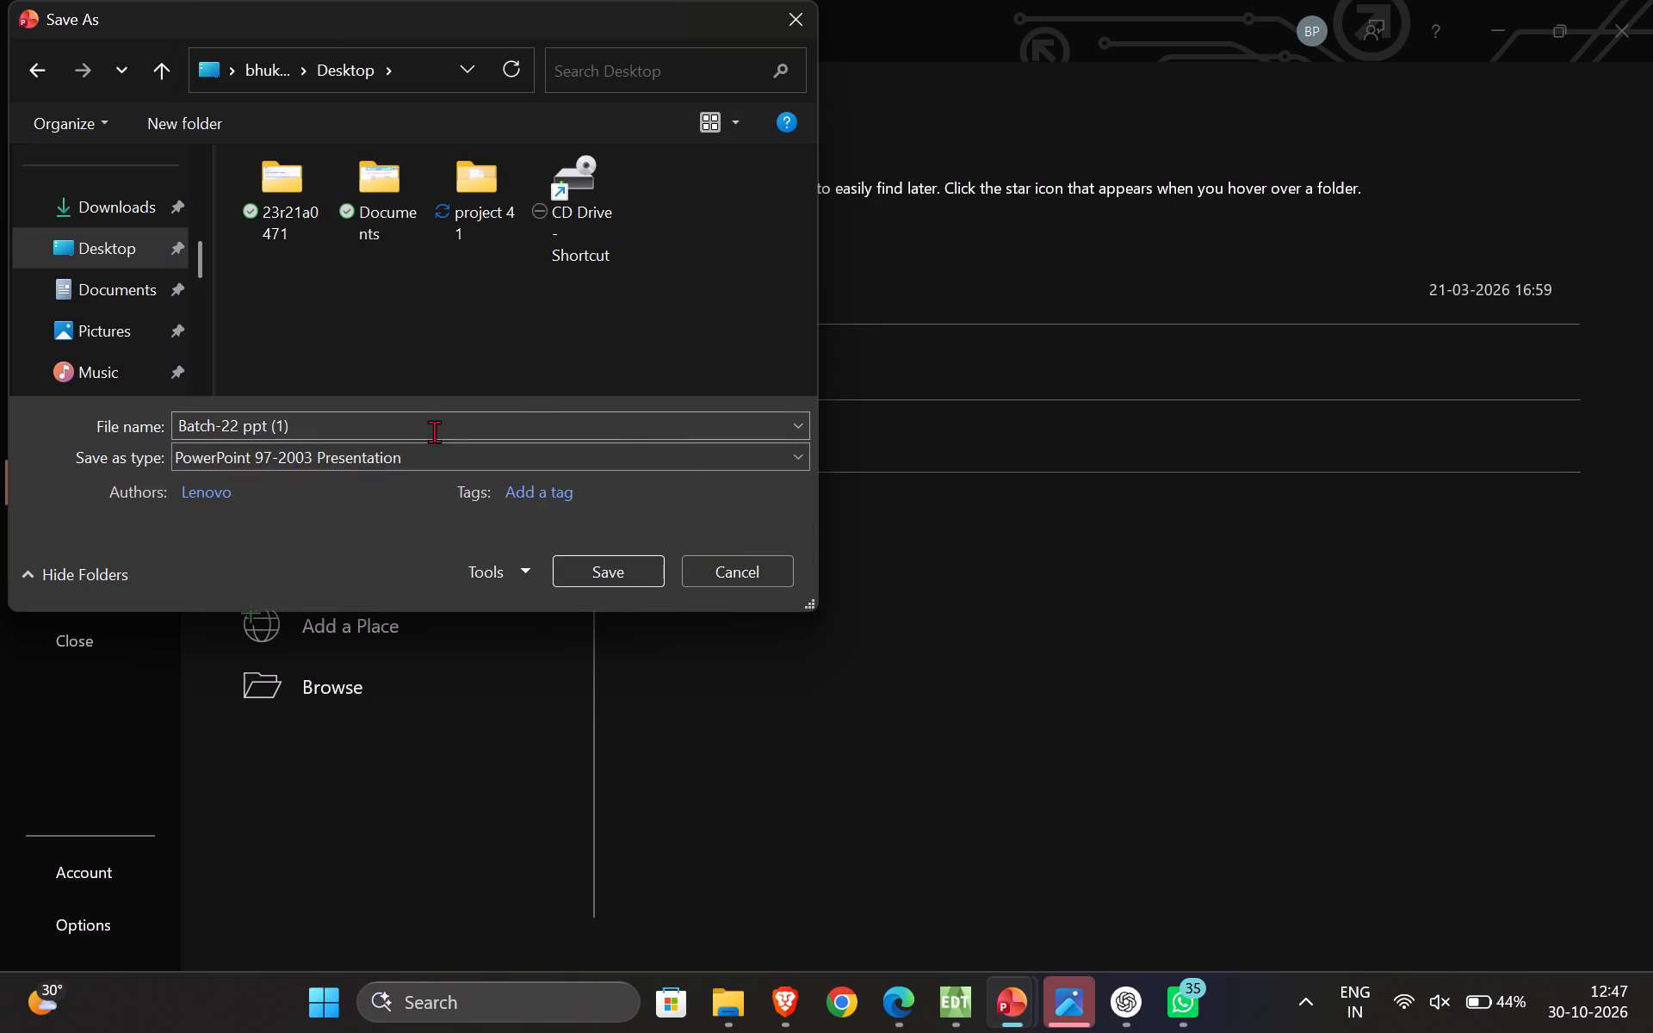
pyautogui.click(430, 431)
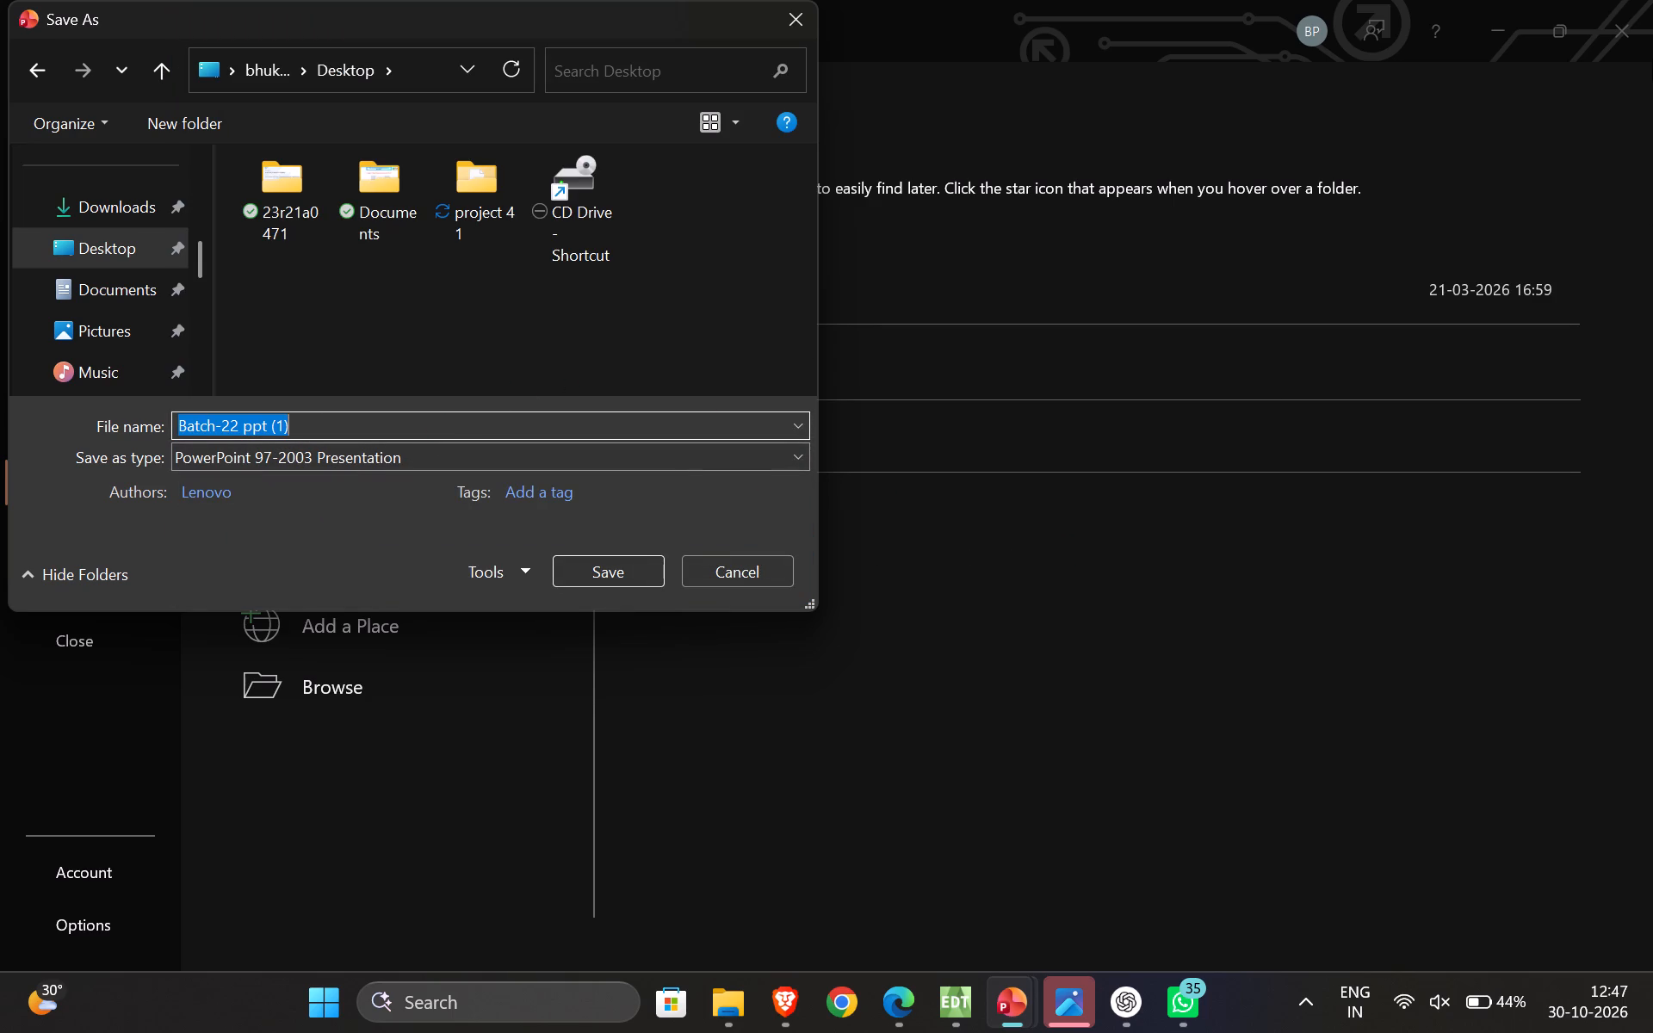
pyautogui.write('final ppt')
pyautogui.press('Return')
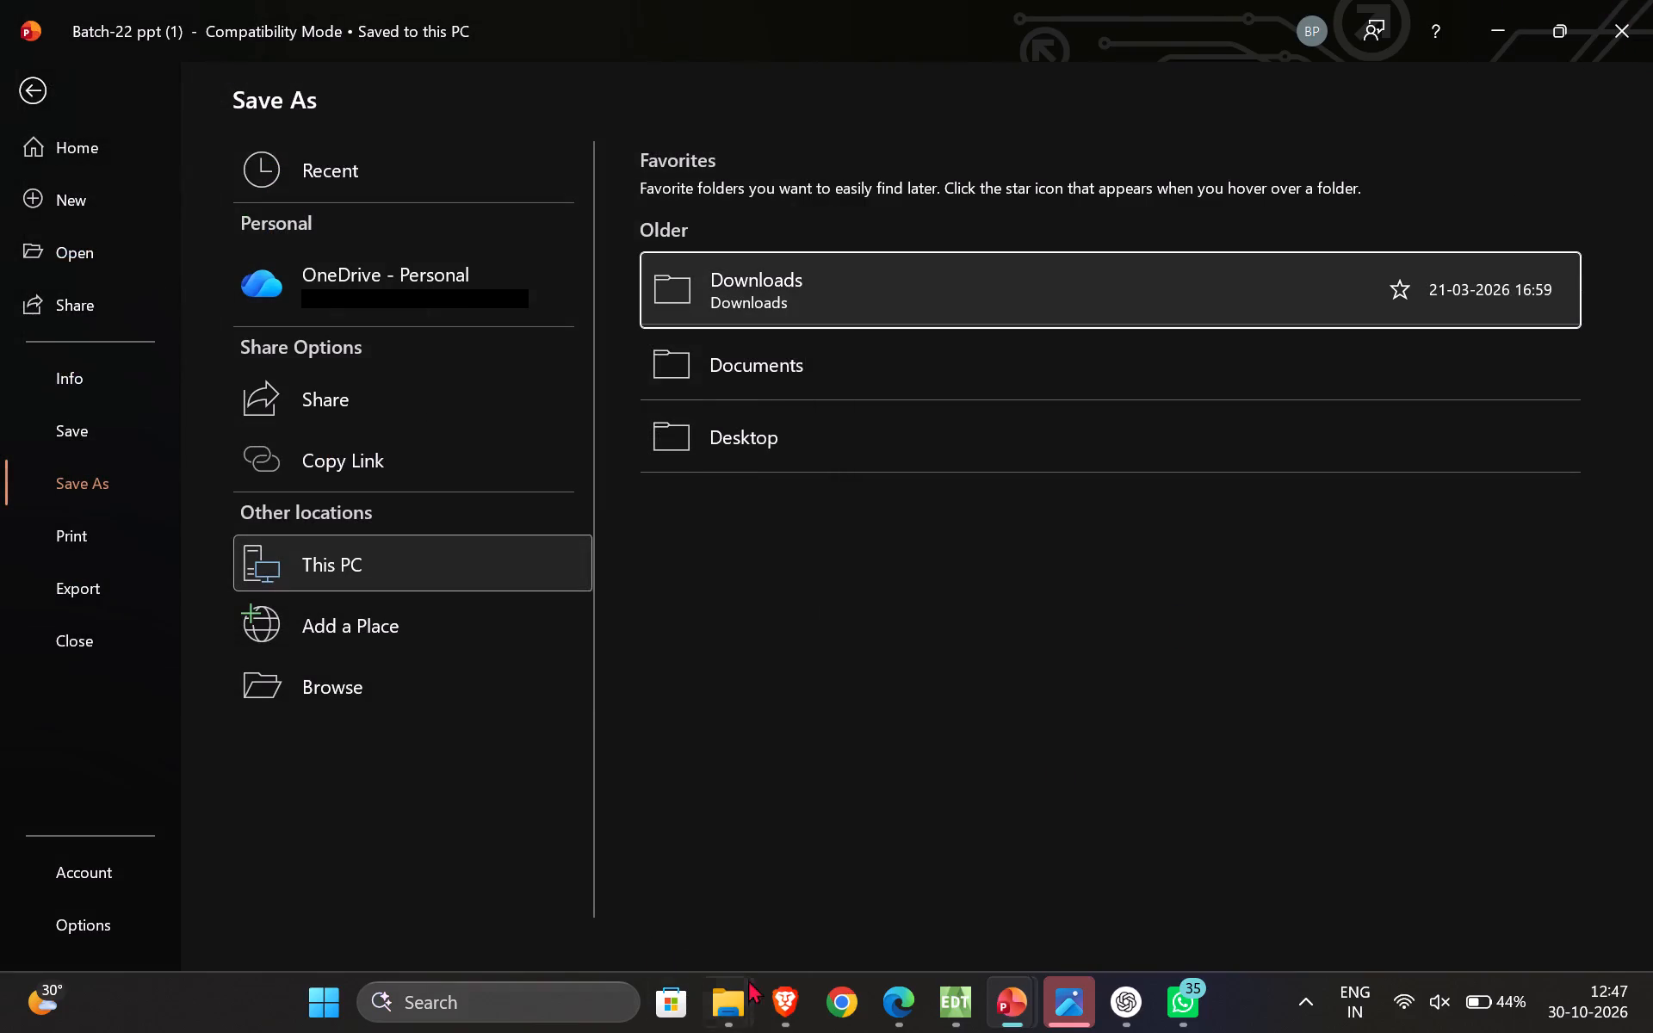
# Look for the saved copy in File Explorer's Desktop, Documents and Home locations, and open the recent Batch-22 ppt (1) file.
pyautogui.click(737, 1010)
pyautogui.click(882, 857)
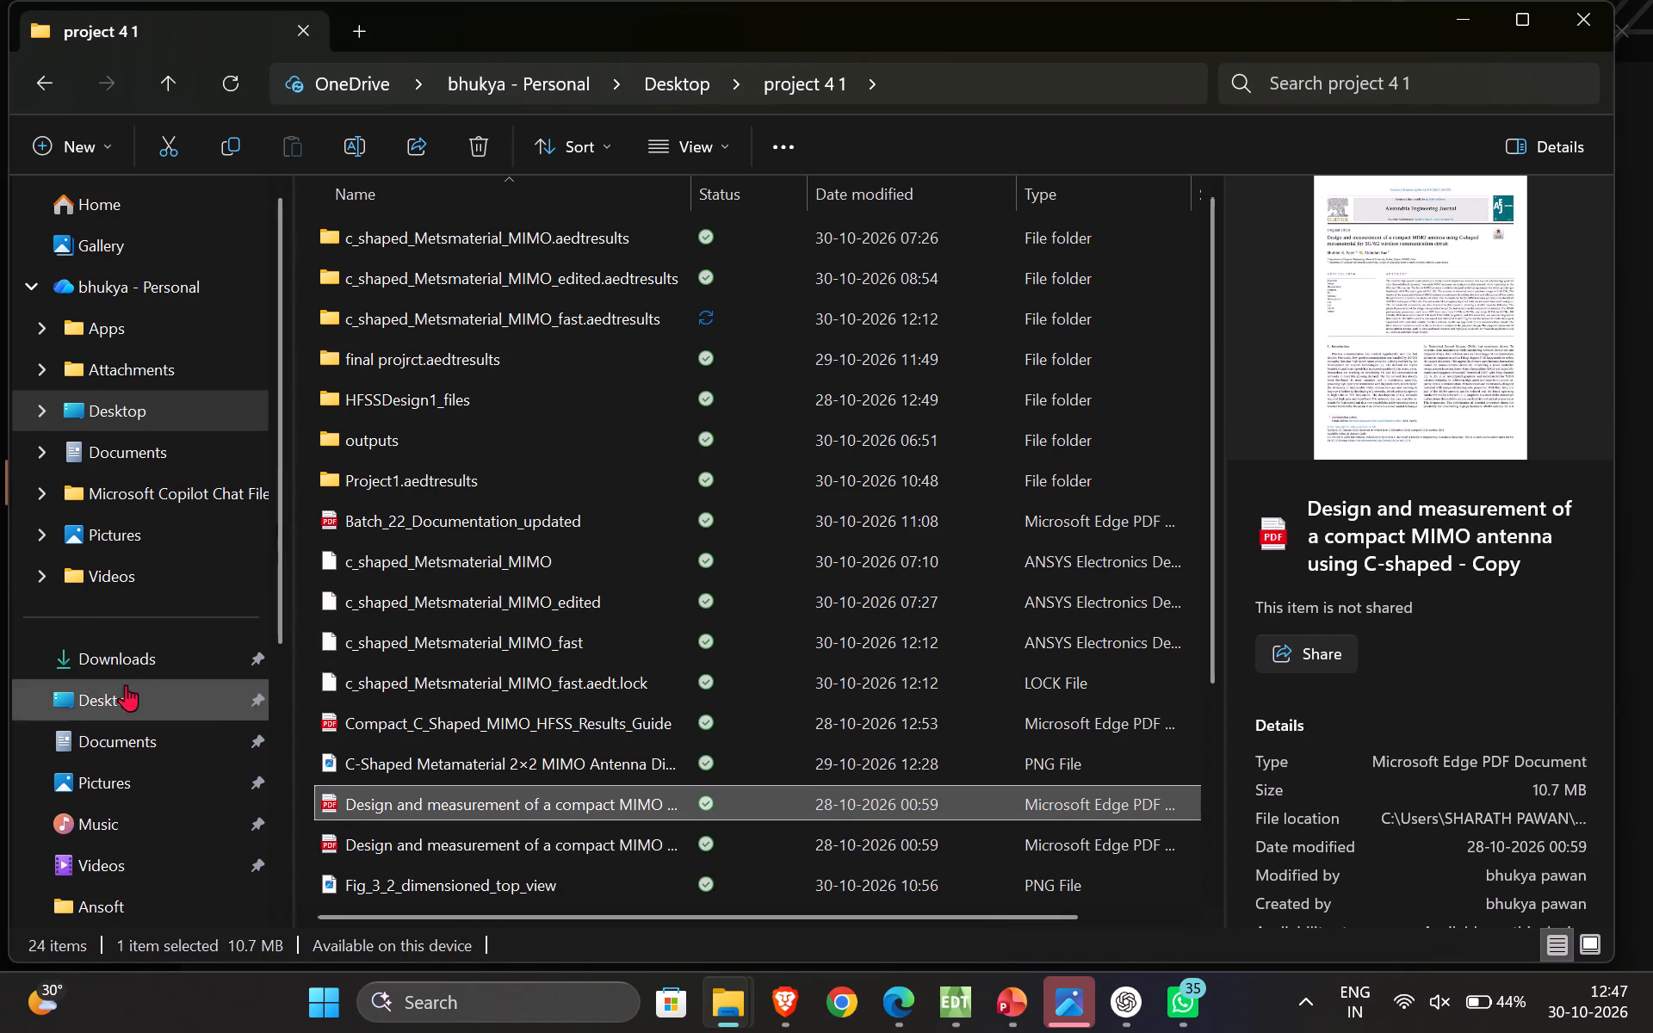
pyautogui.doubleClick(141, 411)
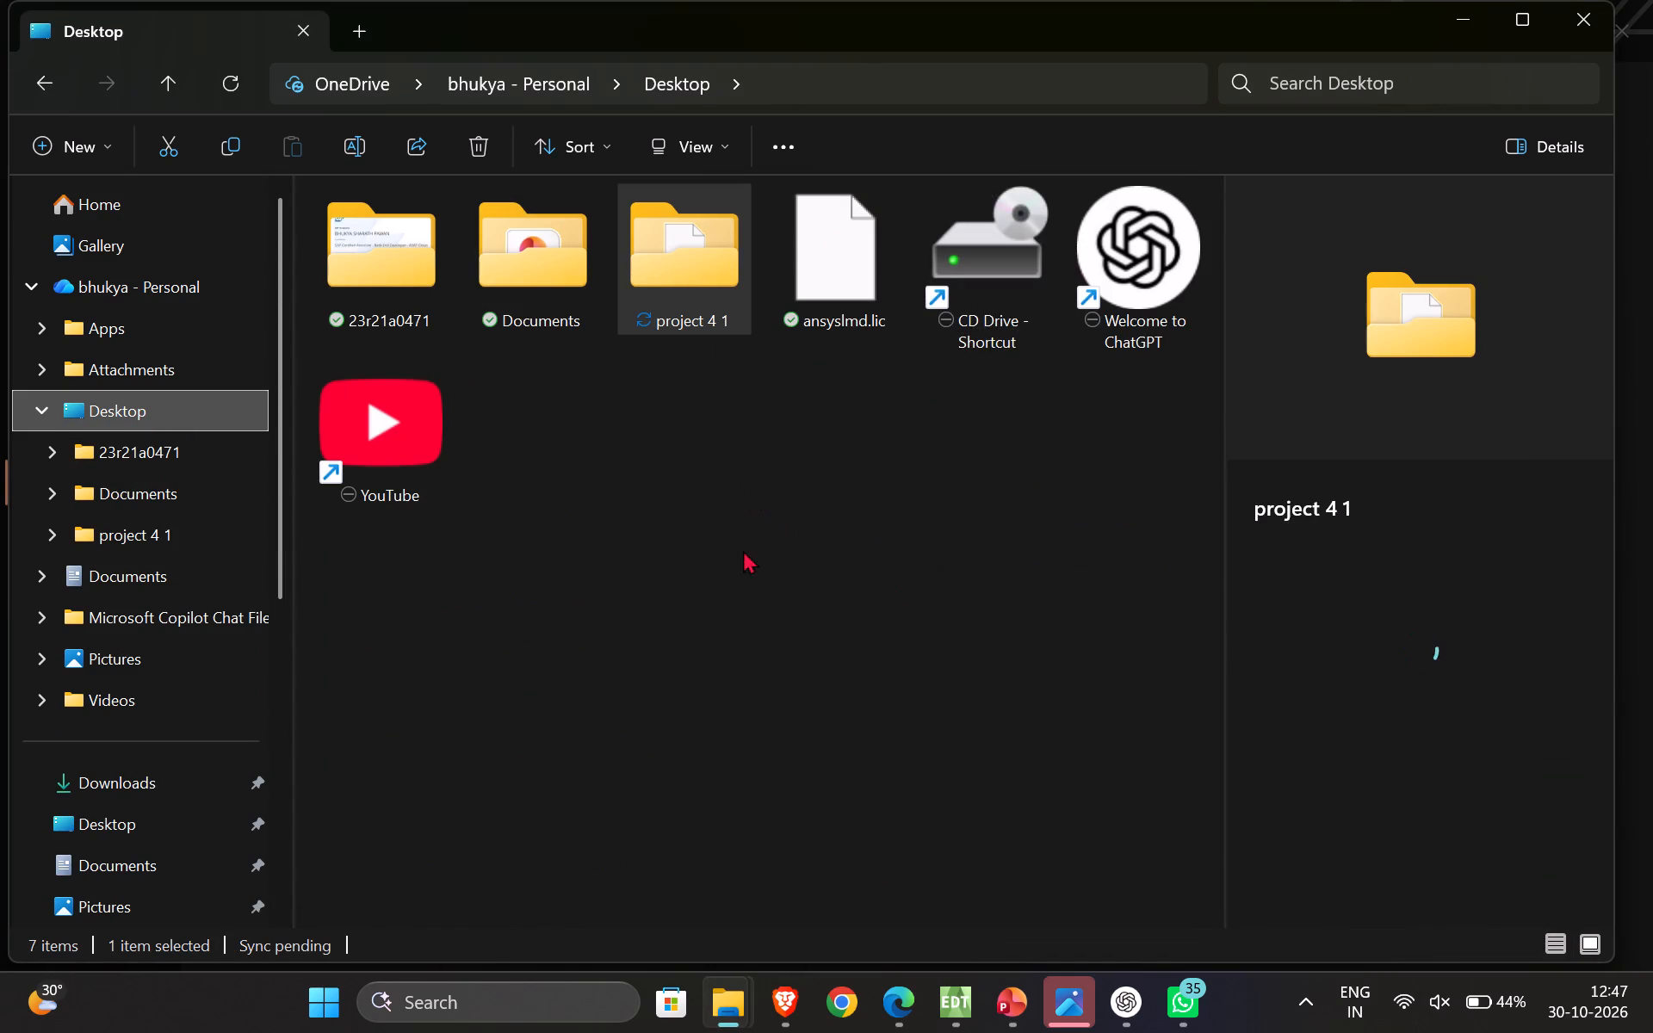
pyautogui.doubleClick(542, 308)
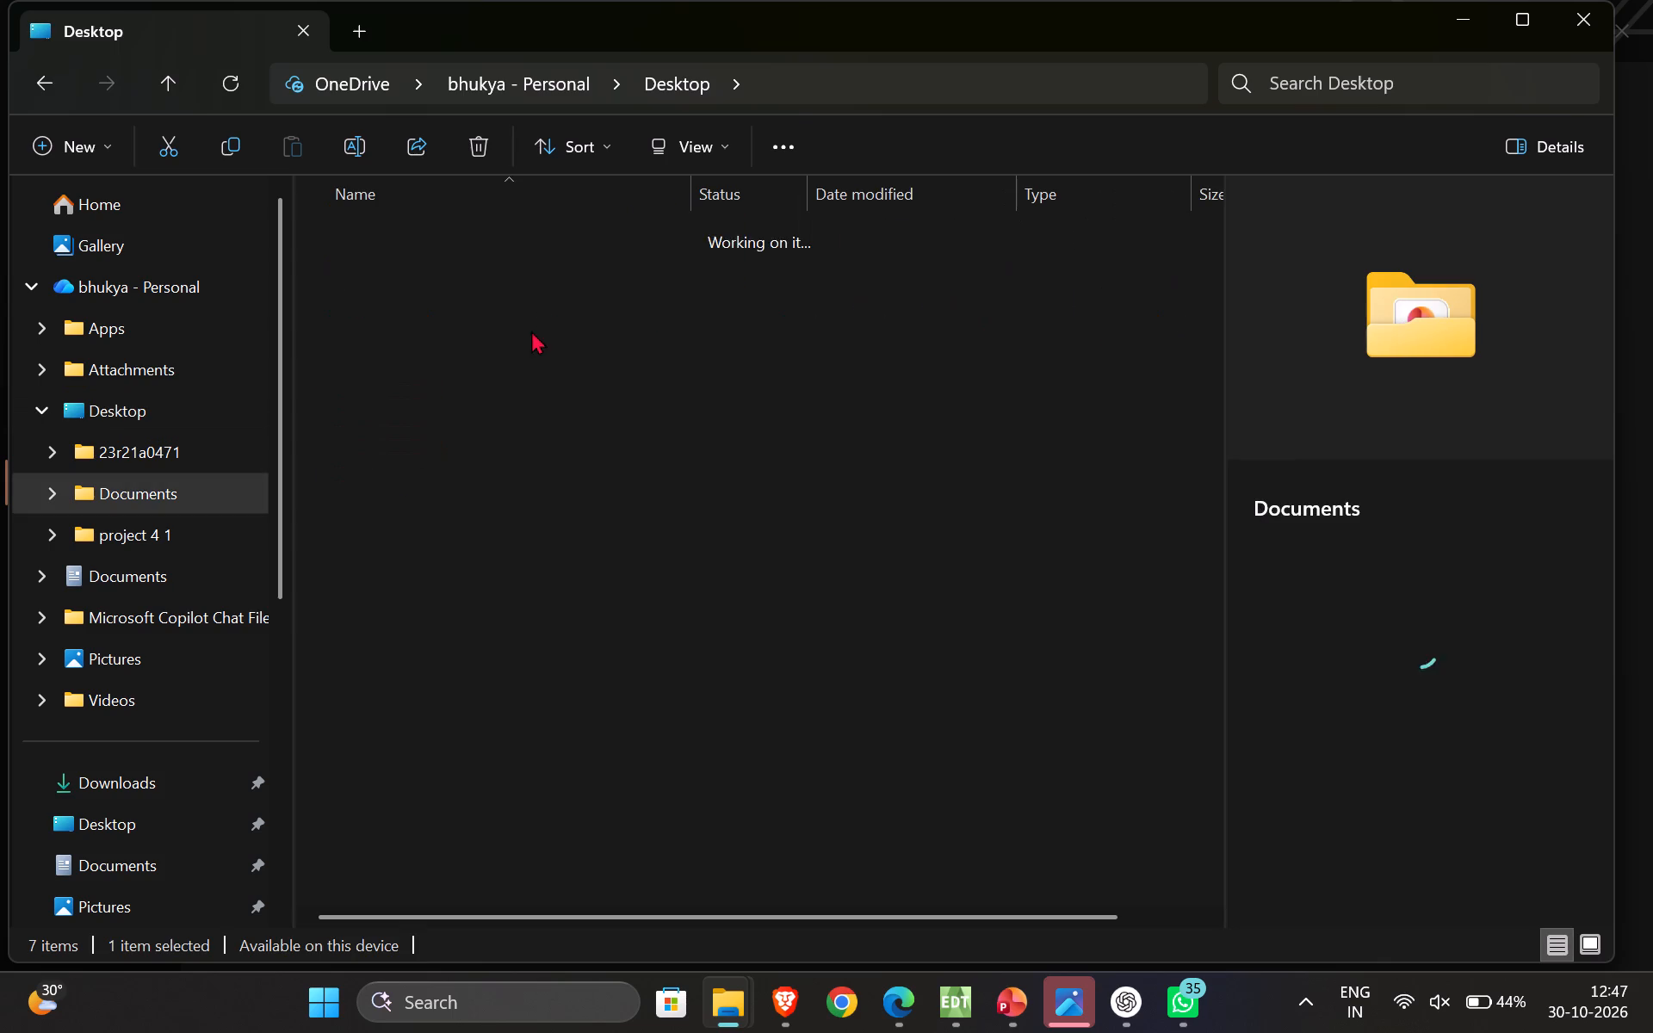
pyautogui.click(350, 591)
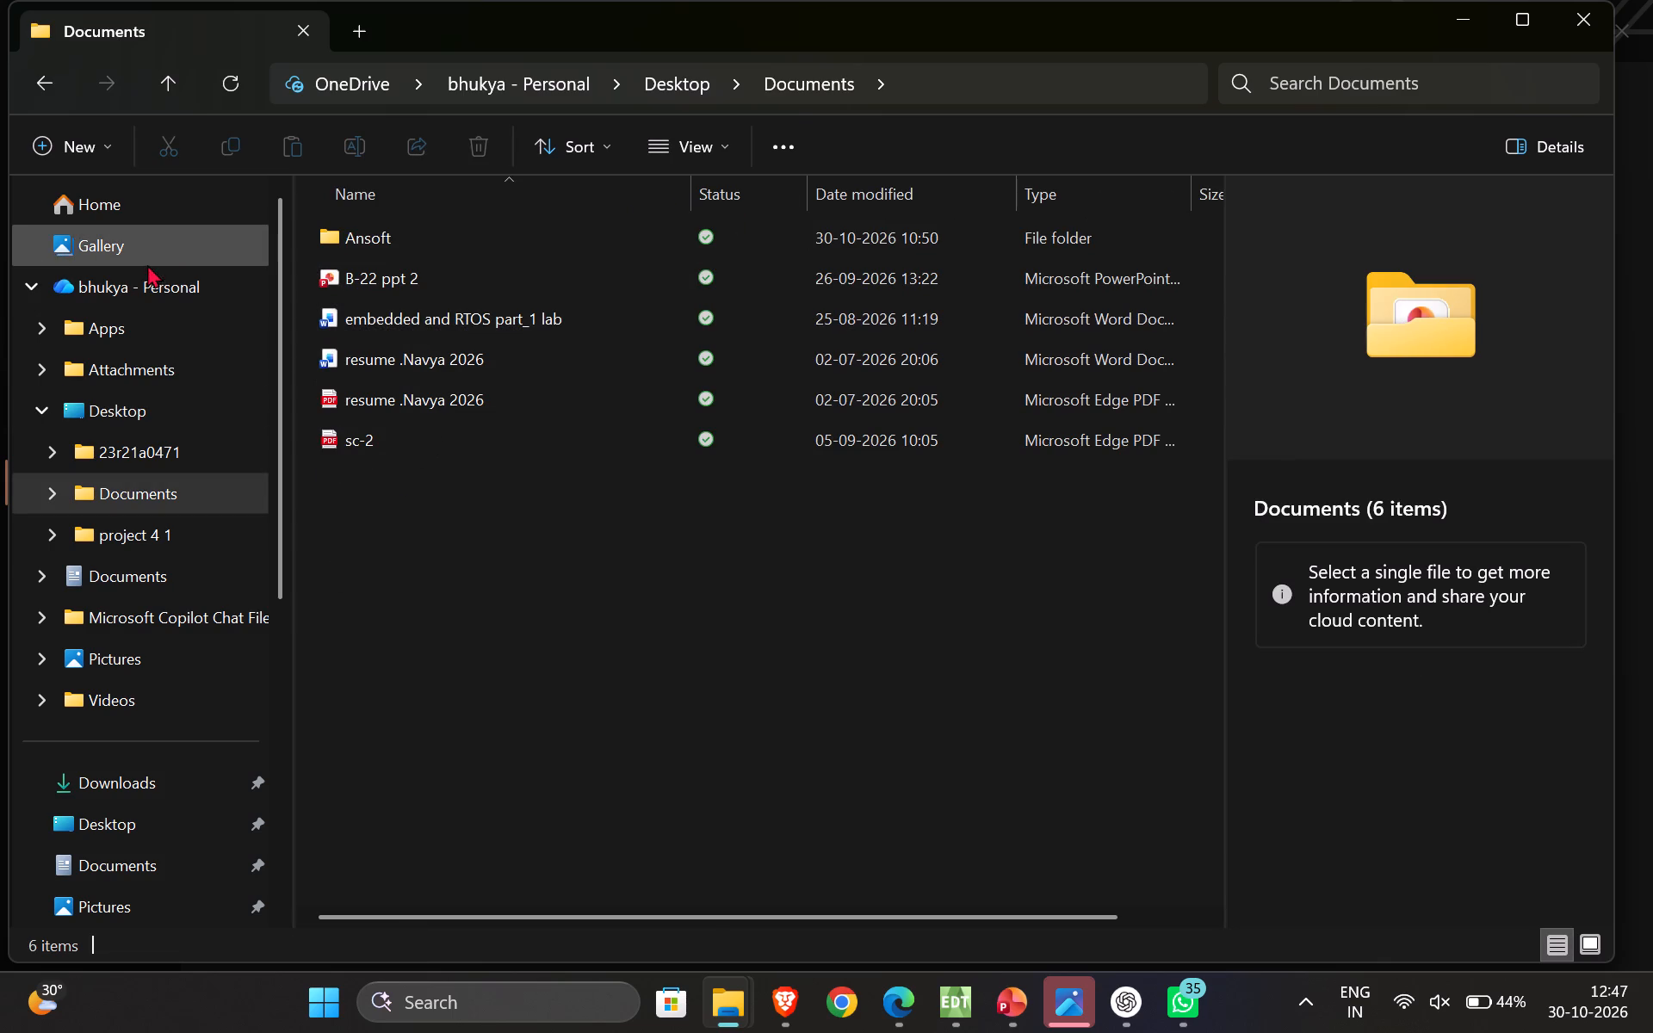
pyautogui.doubleClick(136, 210)
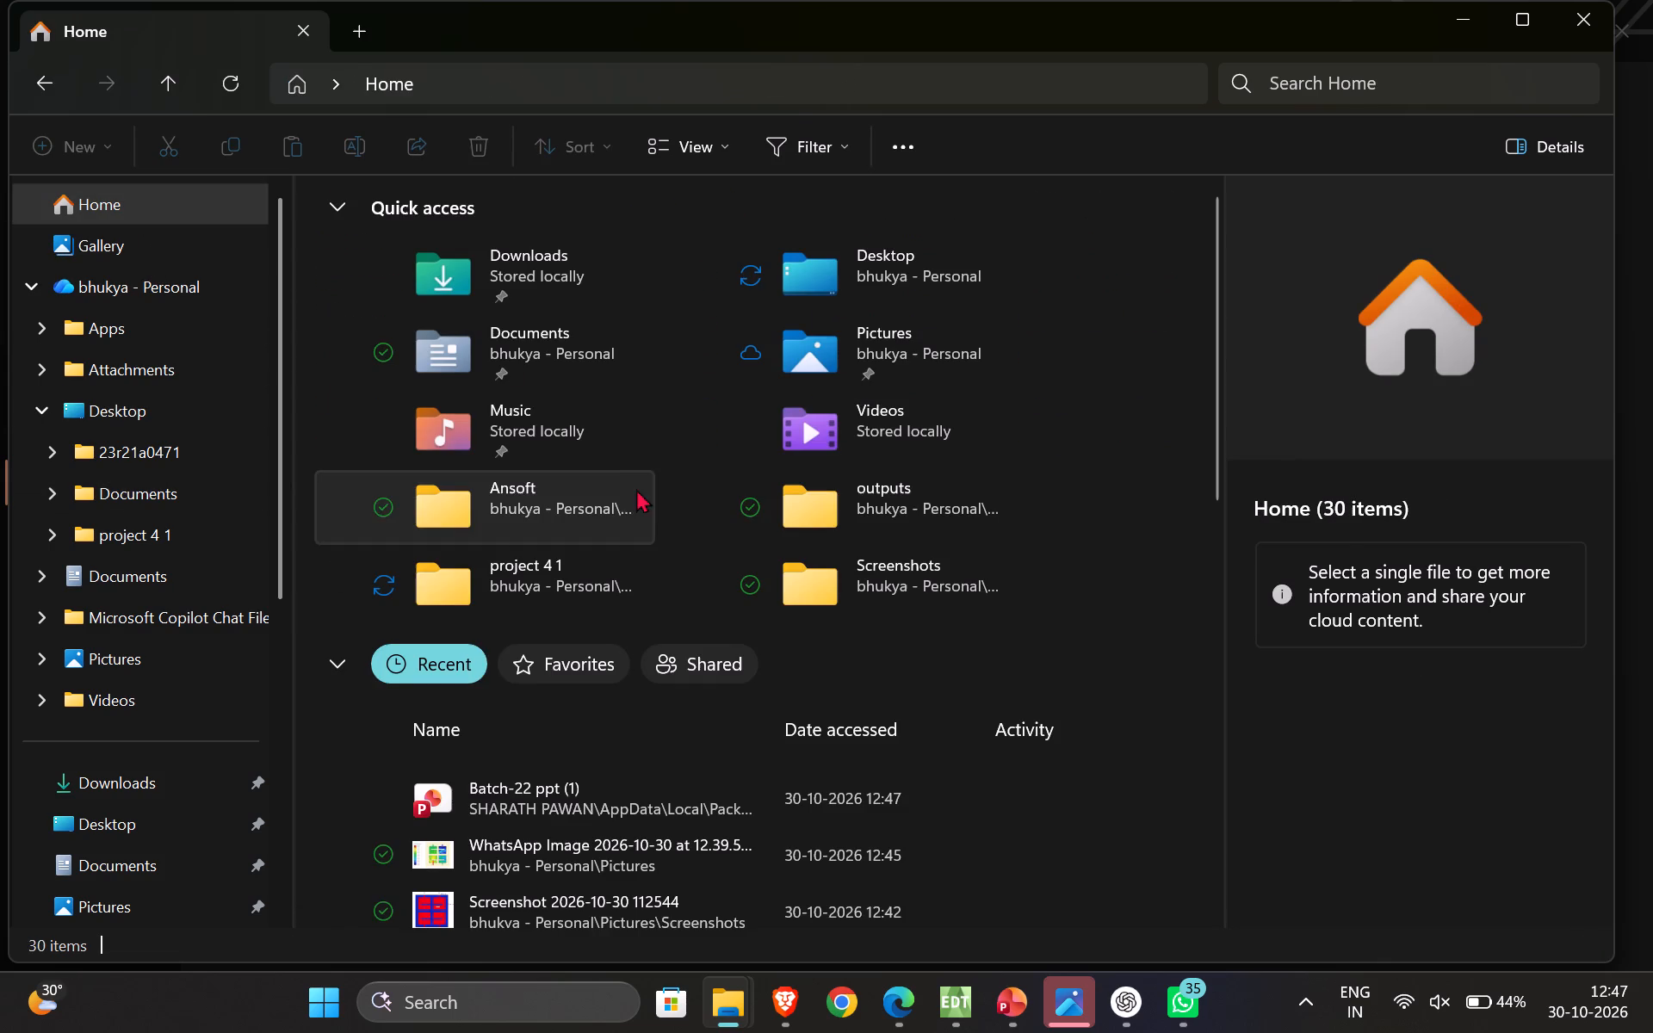
pyautogui.doubleClick(658, 815)
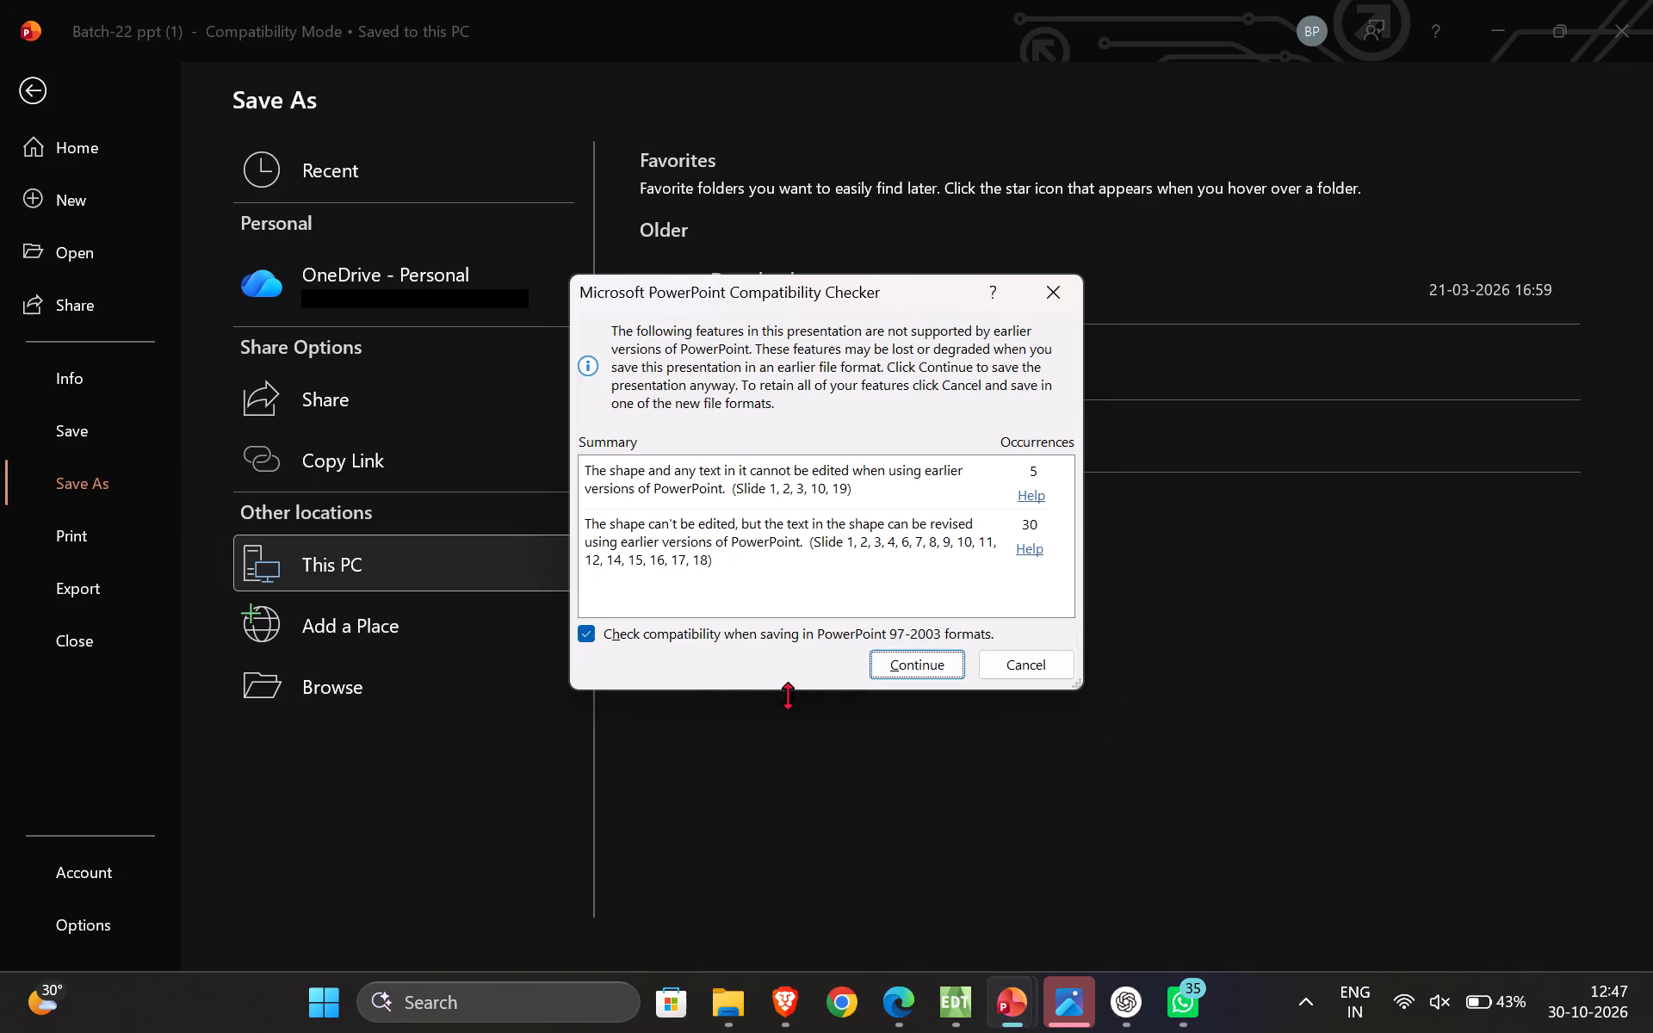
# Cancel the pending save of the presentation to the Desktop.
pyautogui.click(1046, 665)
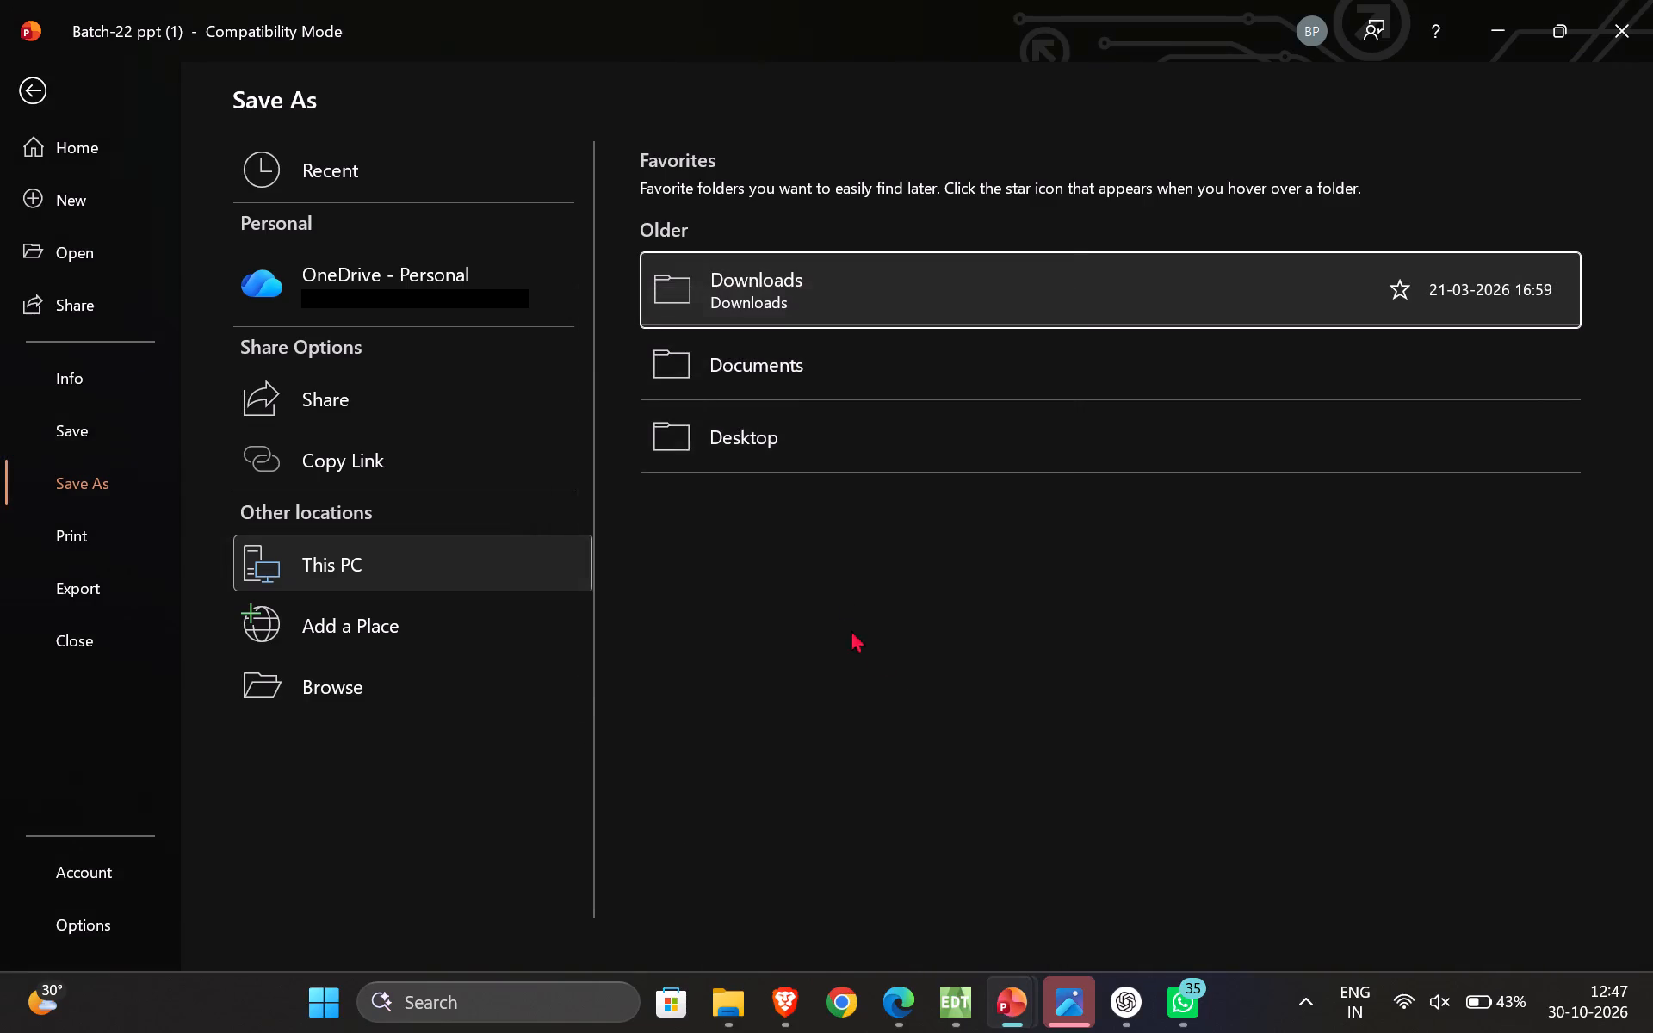
# Save a copy of the presentation in the Documents folder as "final ppt" in PowerPoint 97-2003 format, accepting the compatibility limits.
pyautogui.click(430, 560)
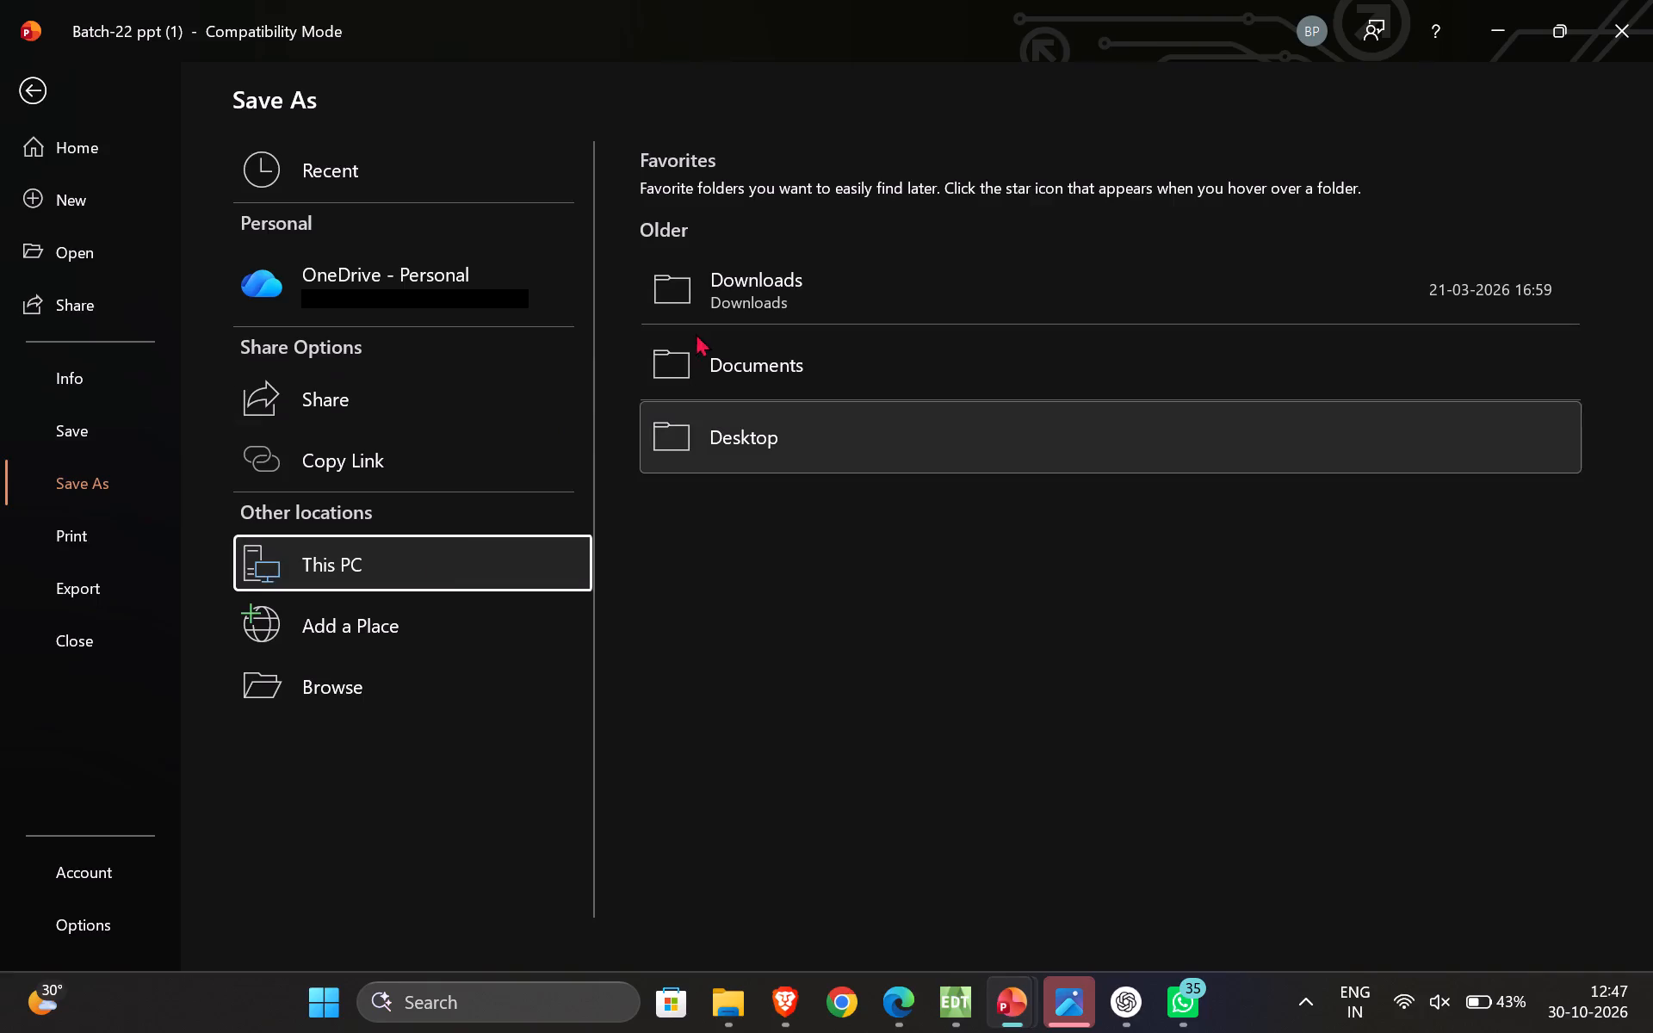
pyautogui.doubleClick(750, 359)
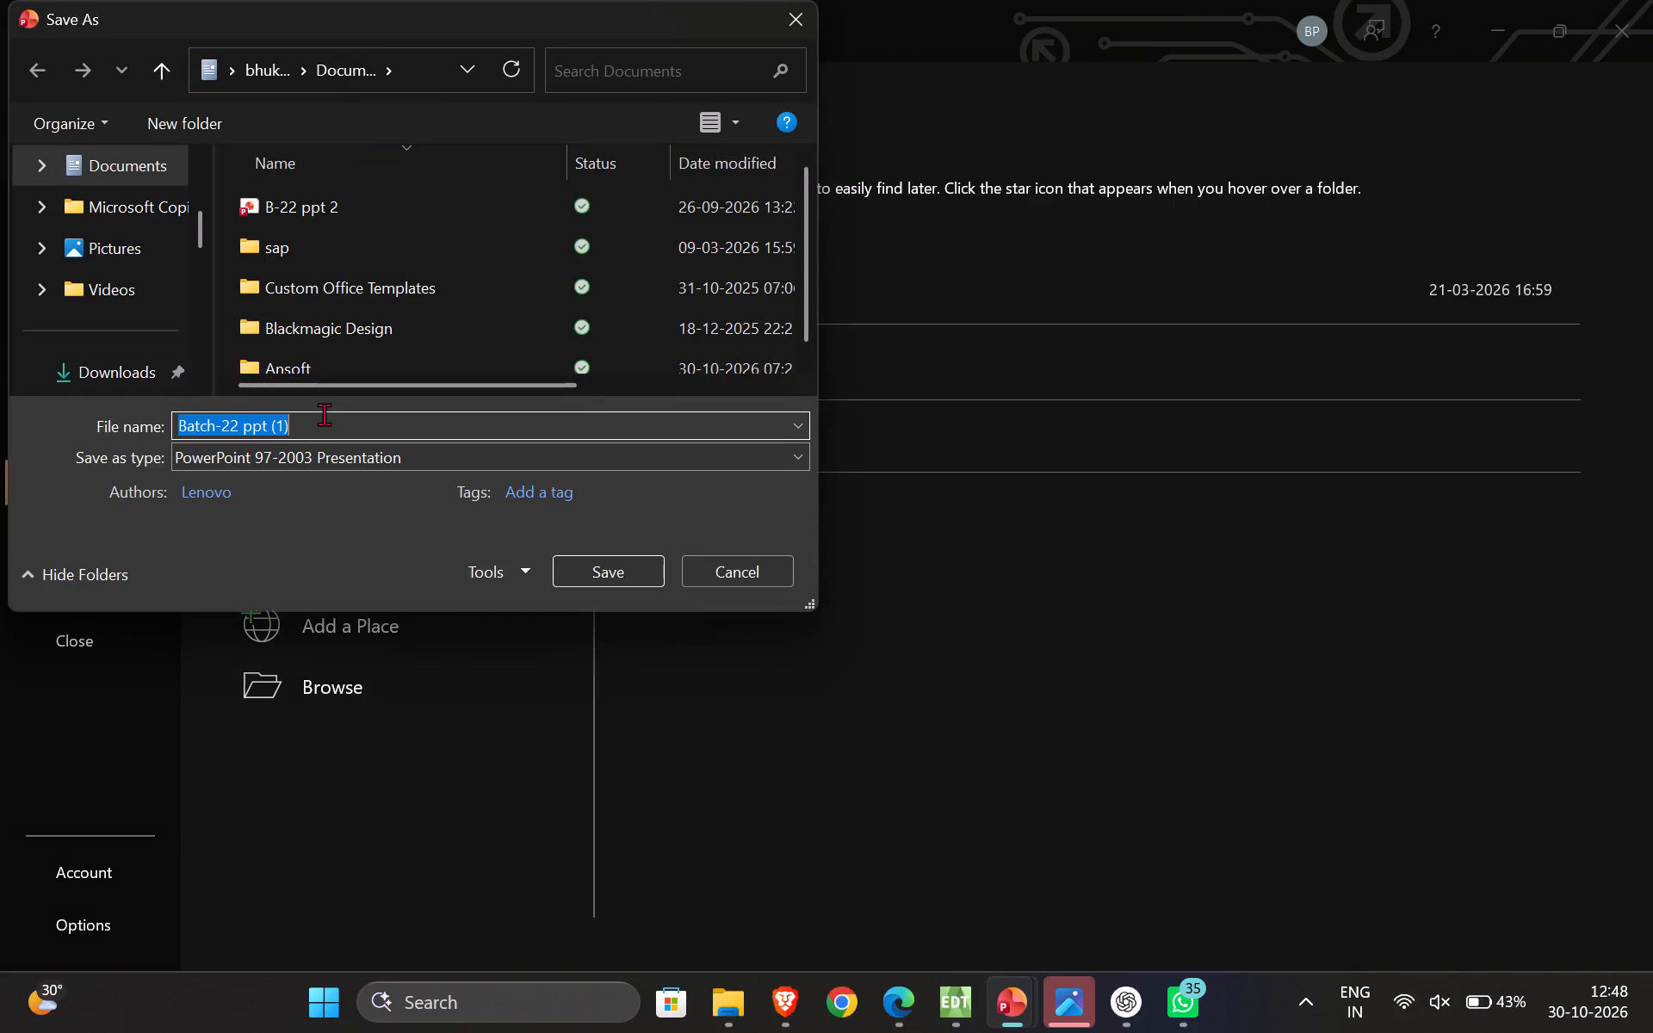
pyautogui.write('final')
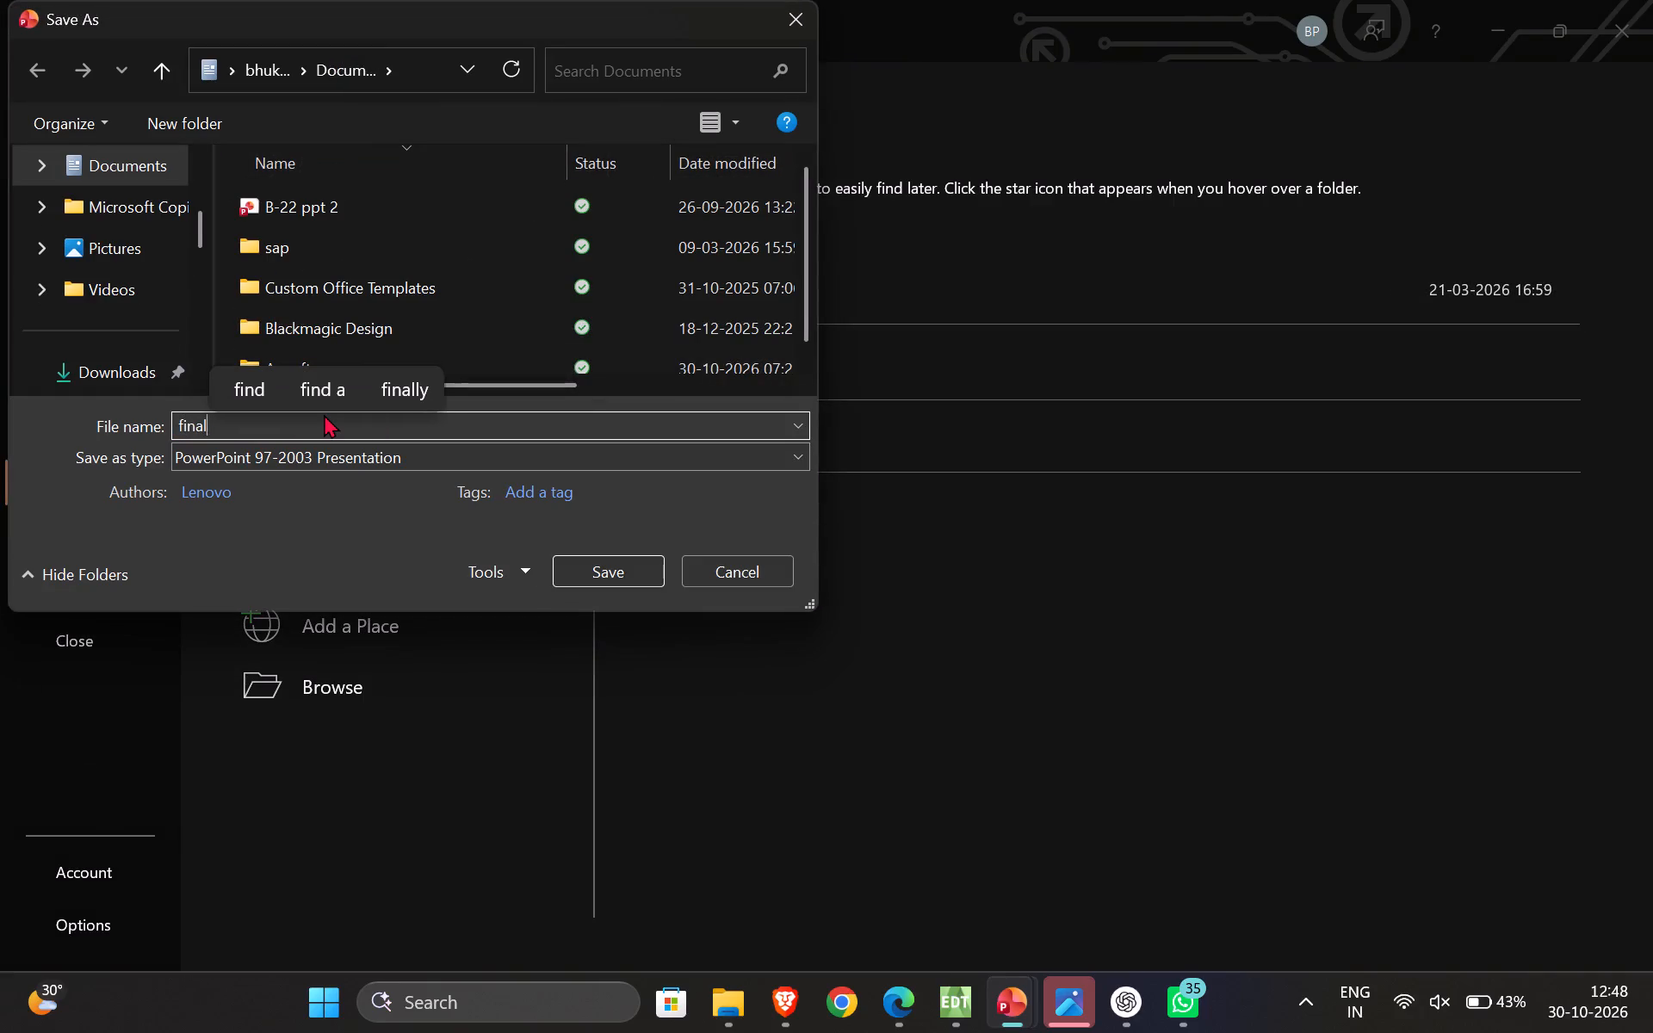
pyautogui.press('space')
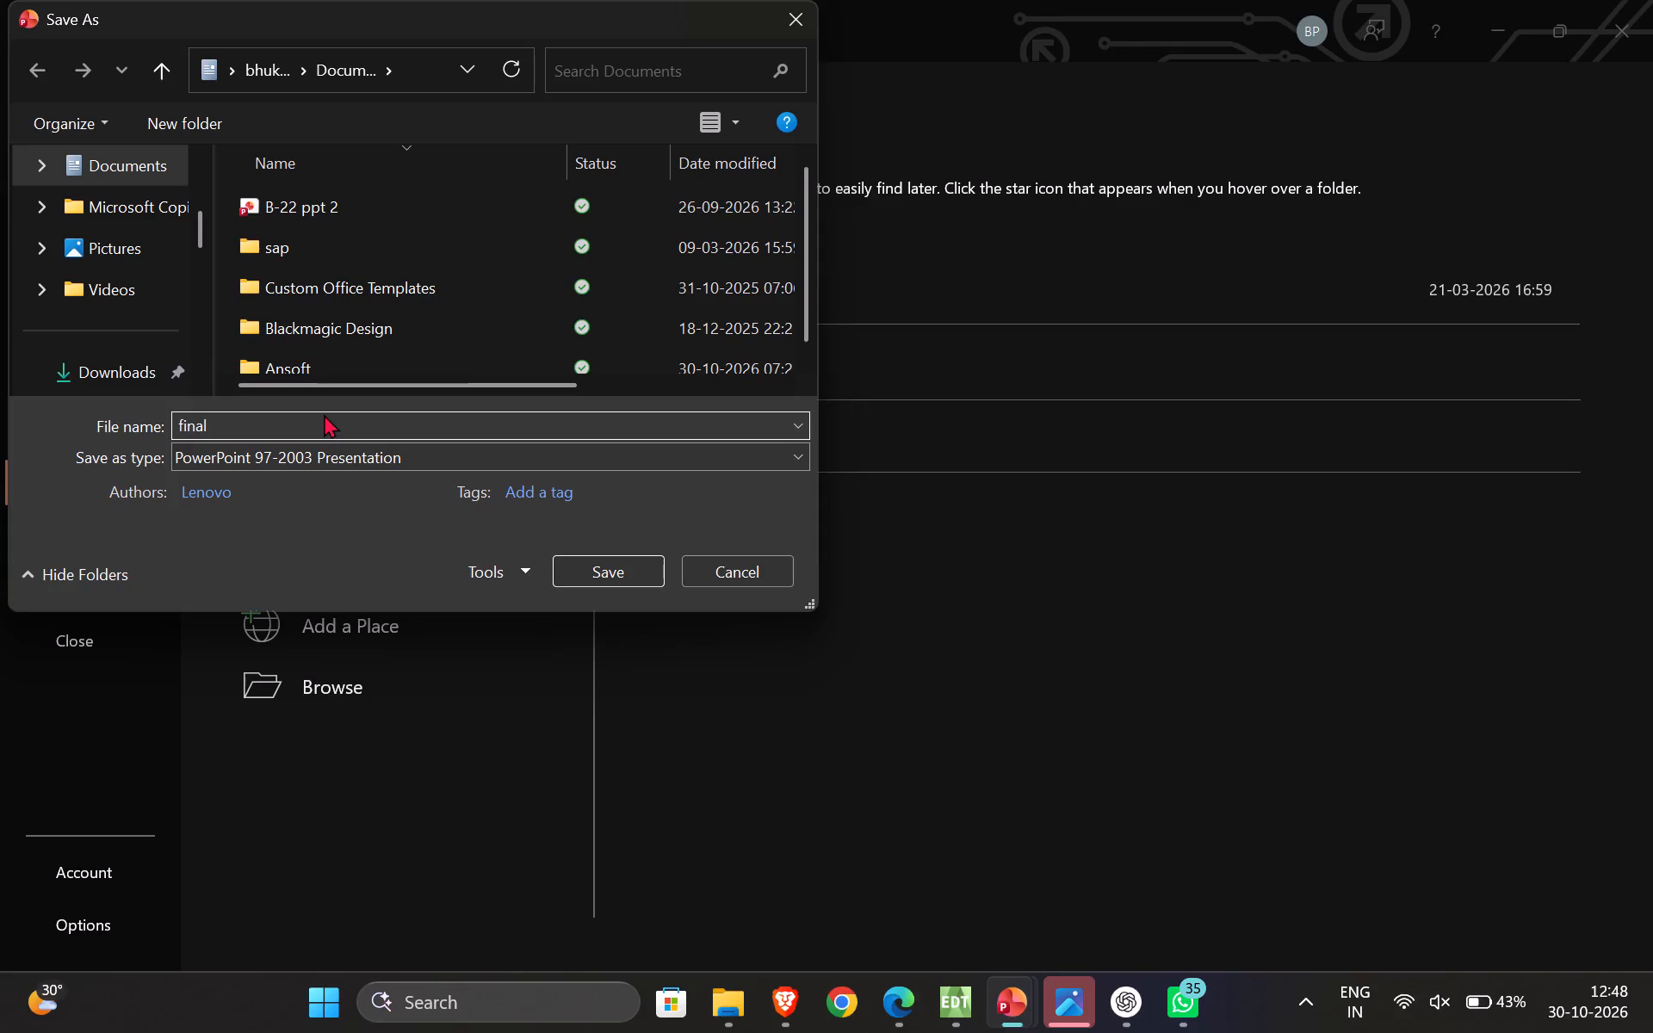
pyautogui.write('ppt')
pyautogui.press('space')
pyautogui.press('Return')
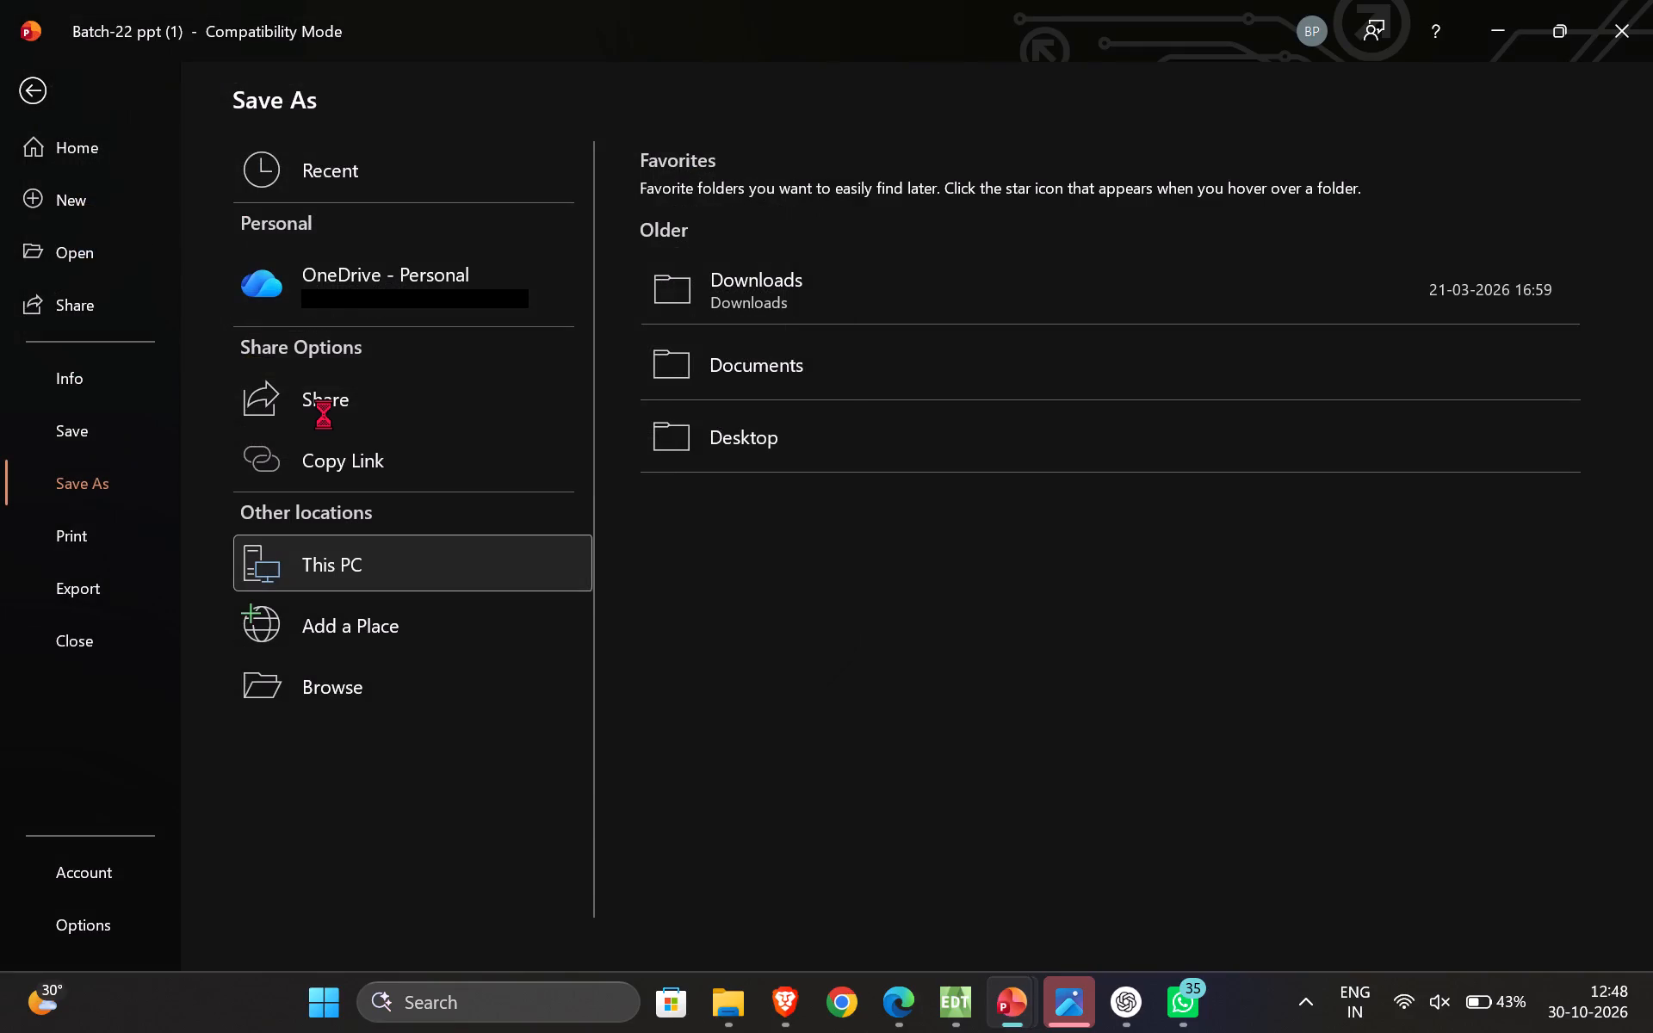
pyautogui.click(926, 665)
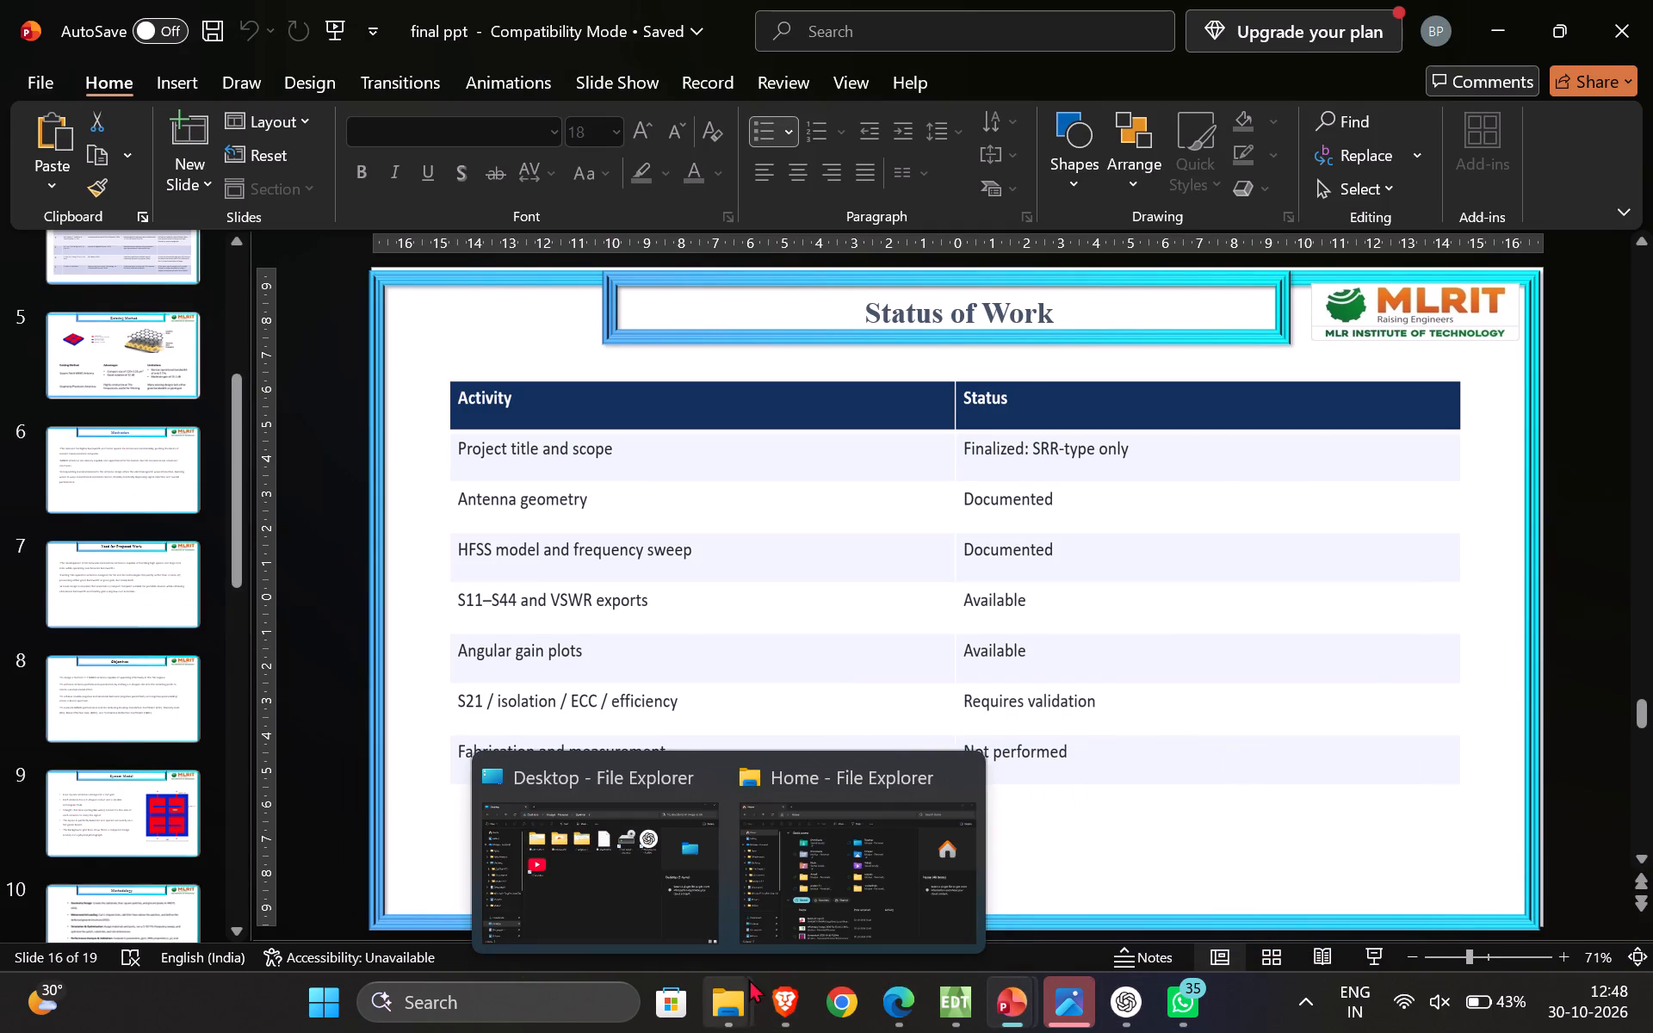
pyautogui.click(808, 908)
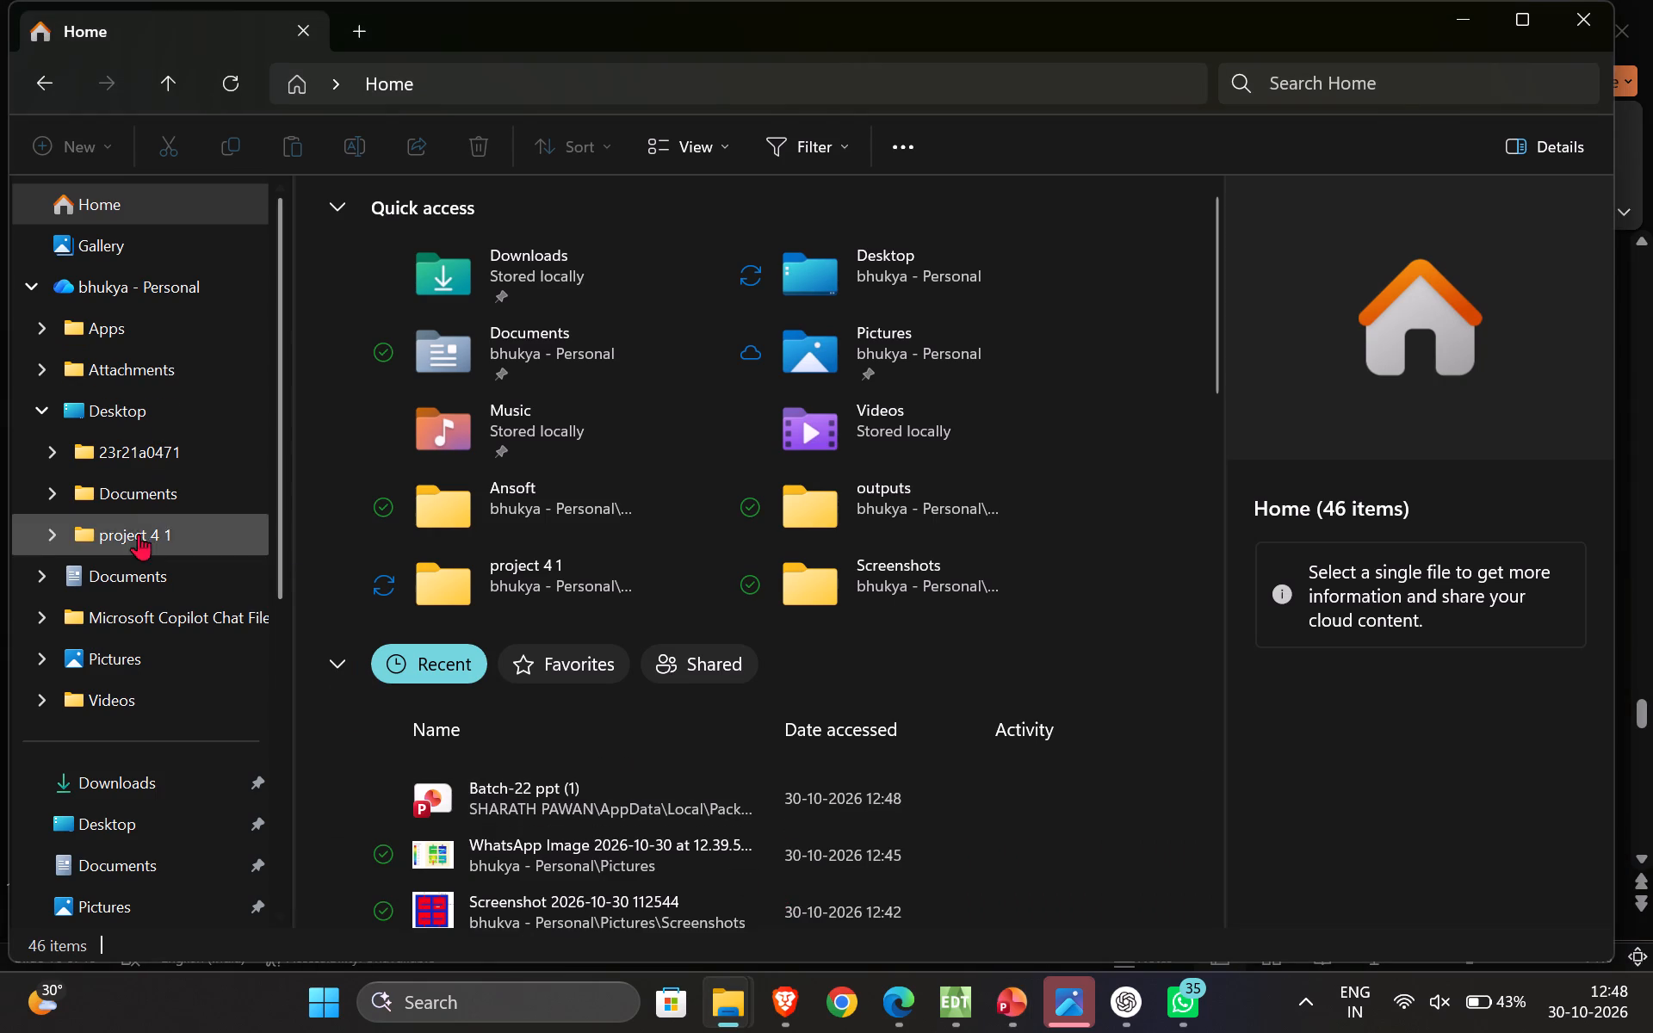
pyautogui.click(137, 423)
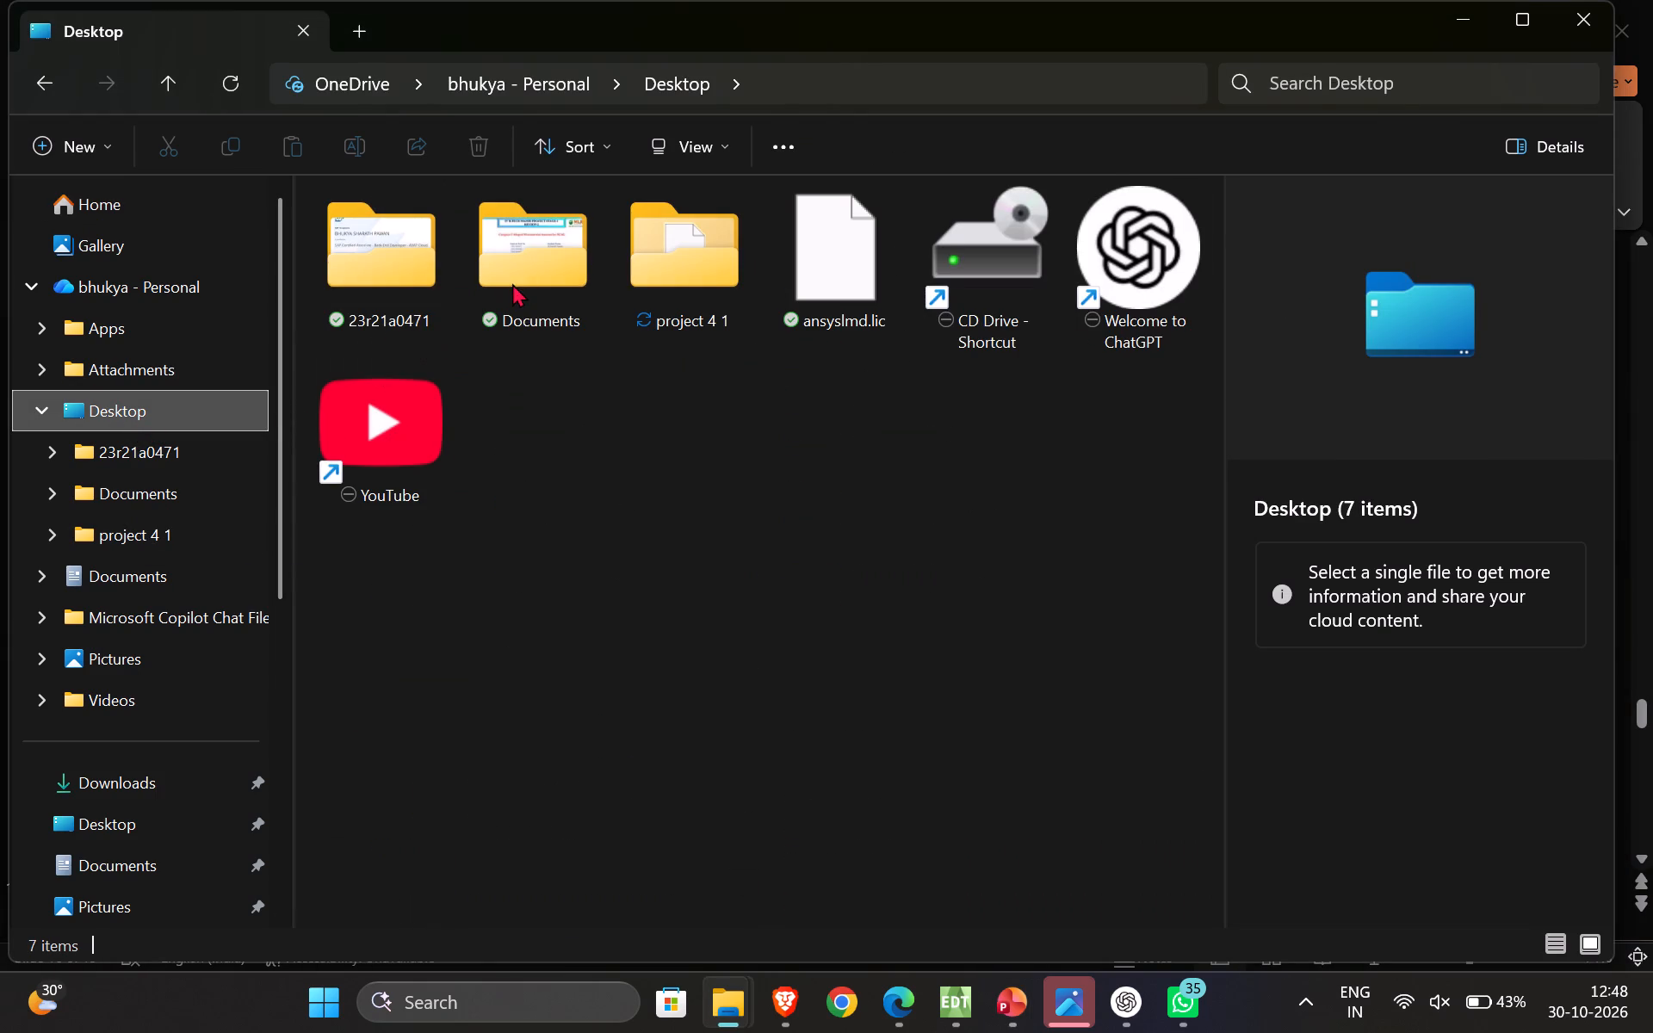
pyautogui.doubleClick(559, 275)
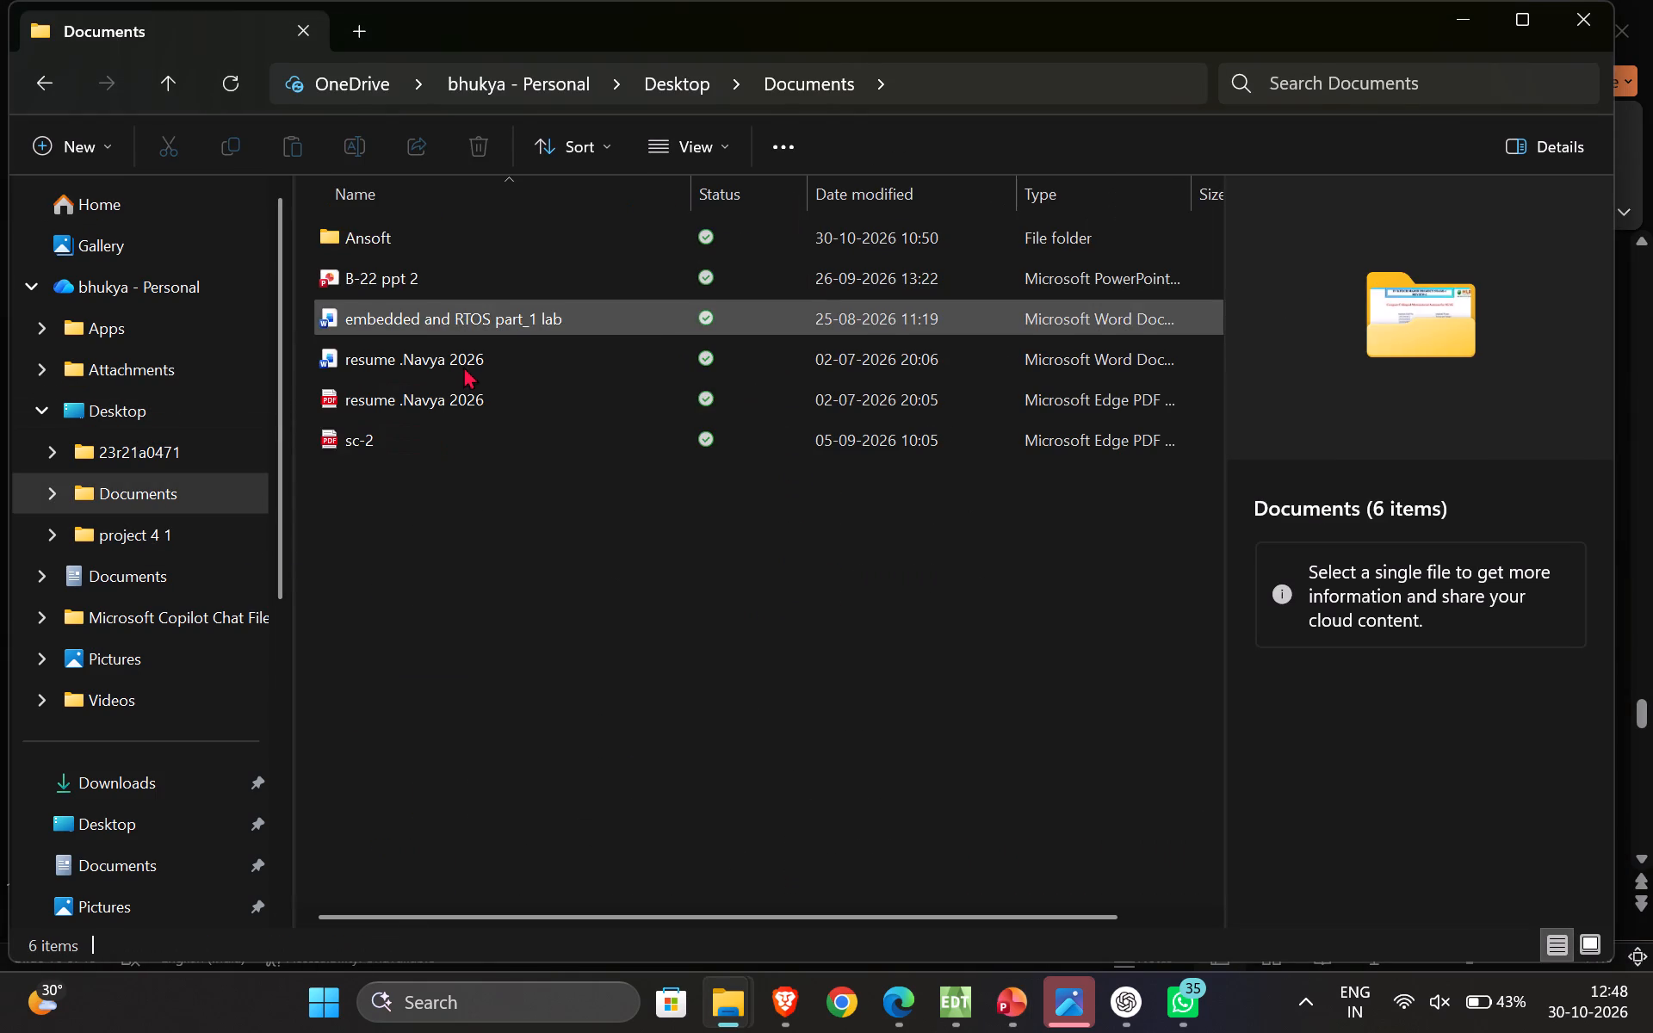
pyautogui.click(409, 510)
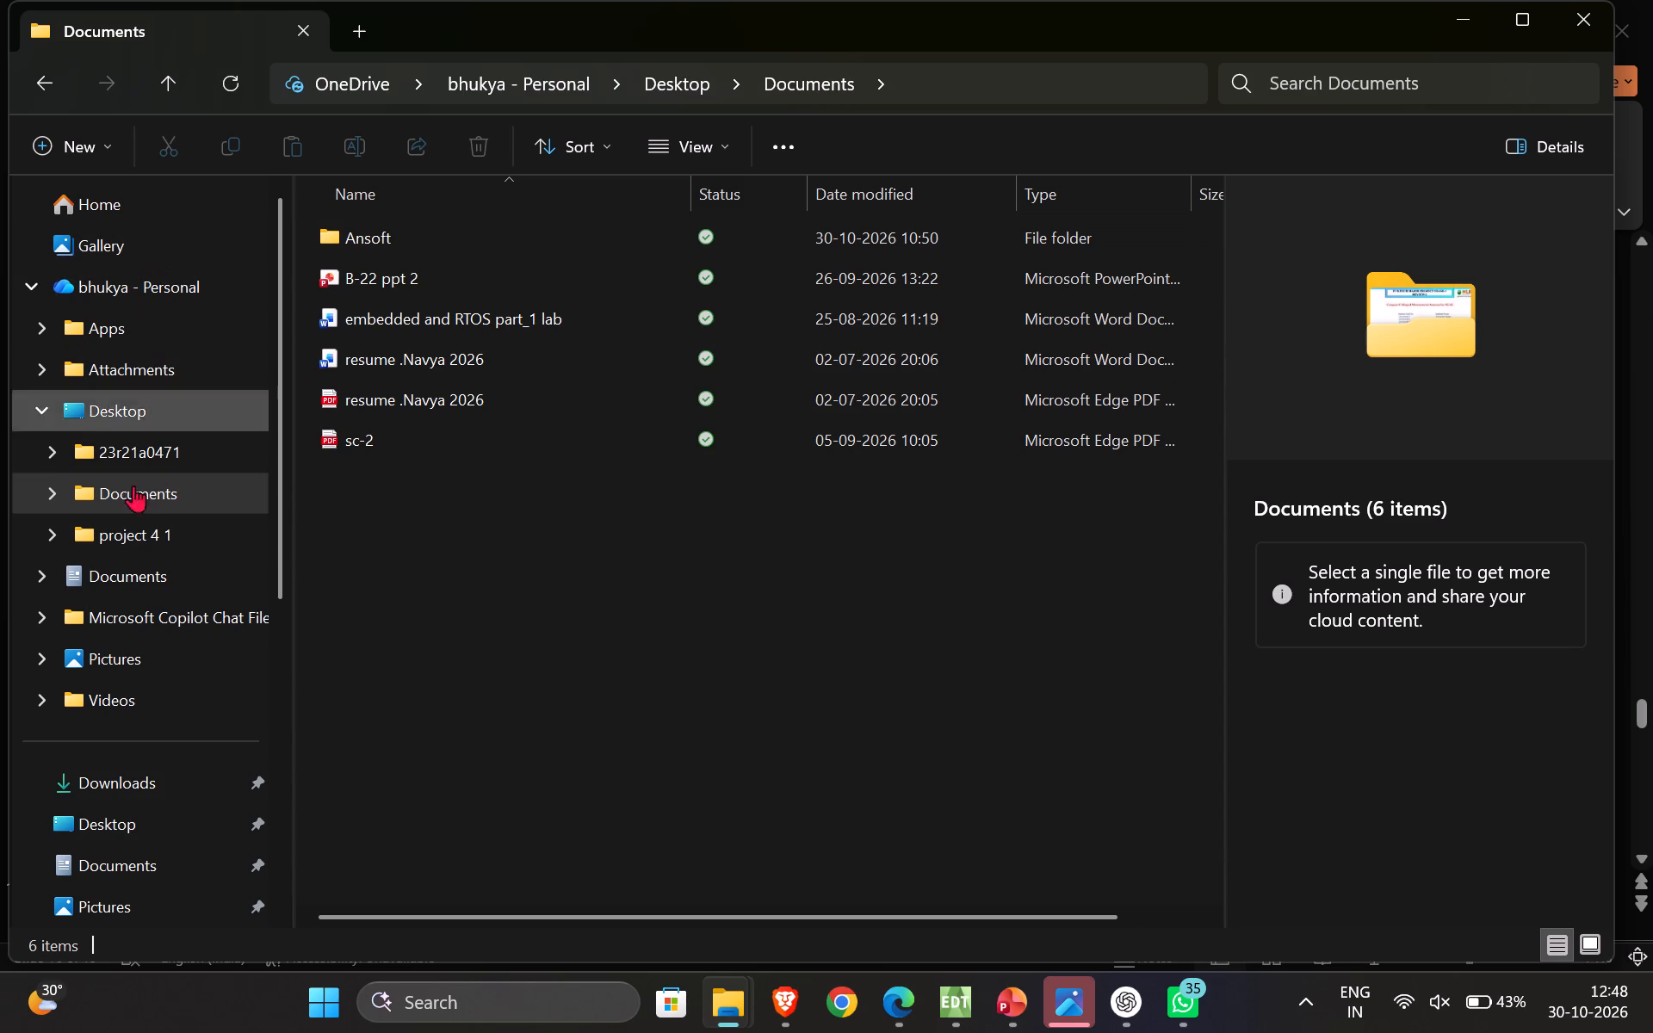
pyautogui.doubleClick(108, 880)
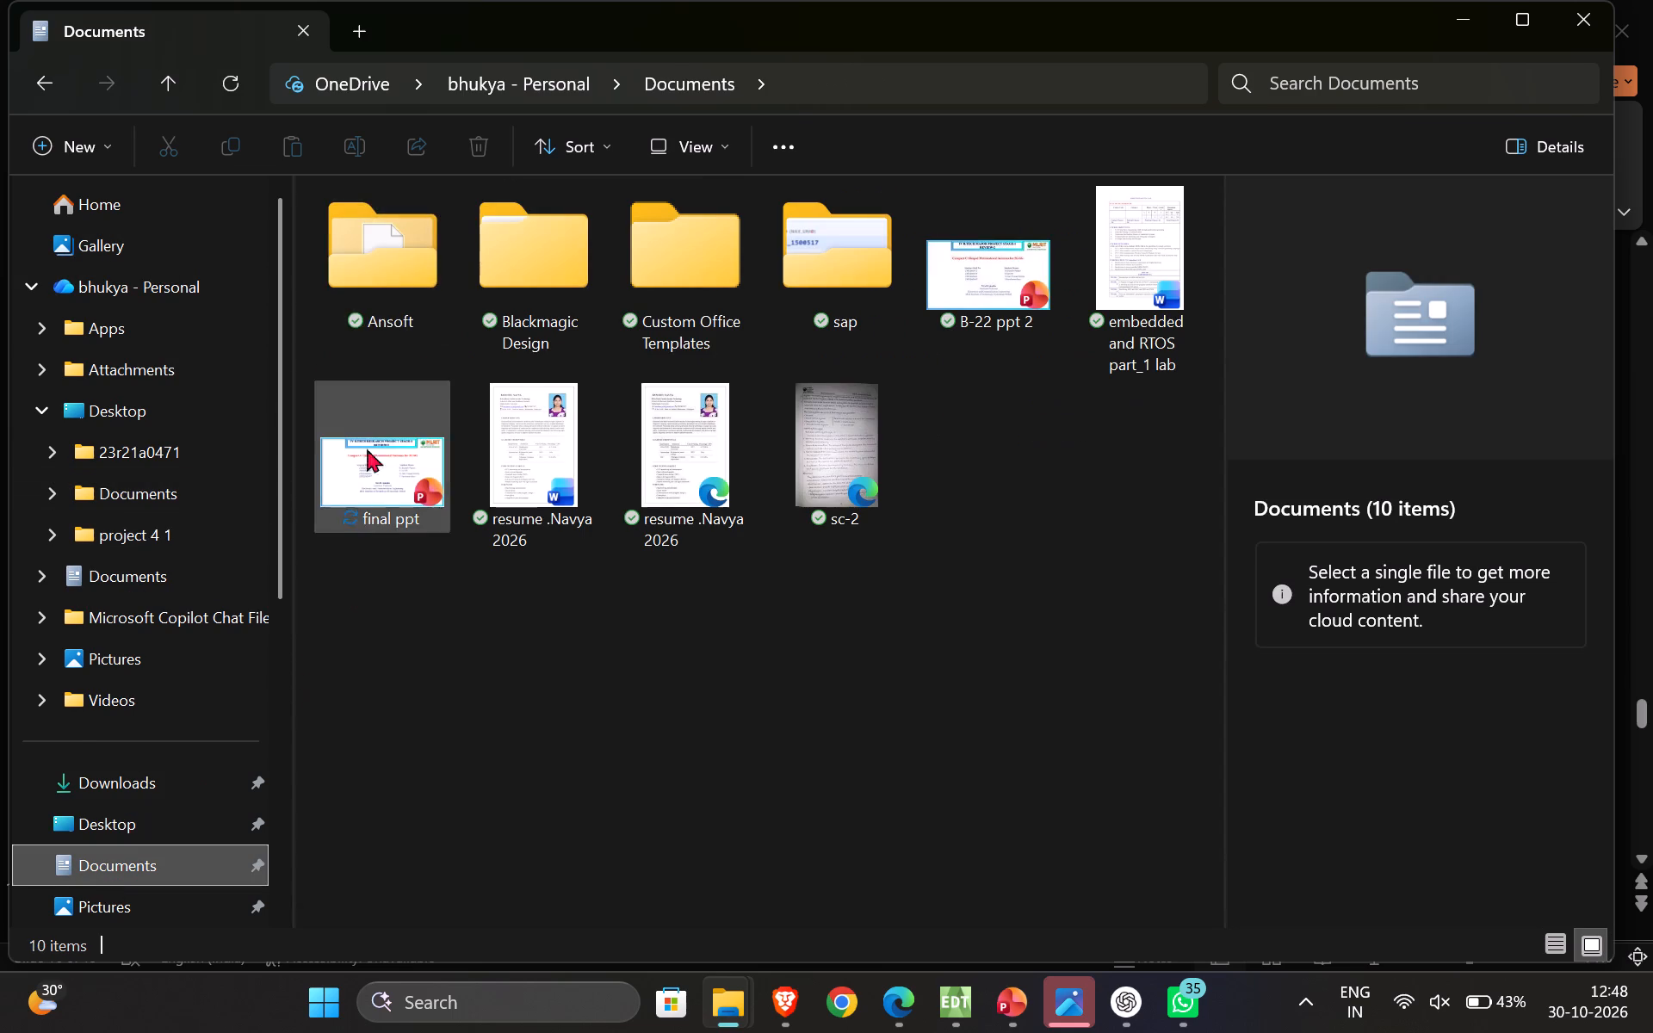